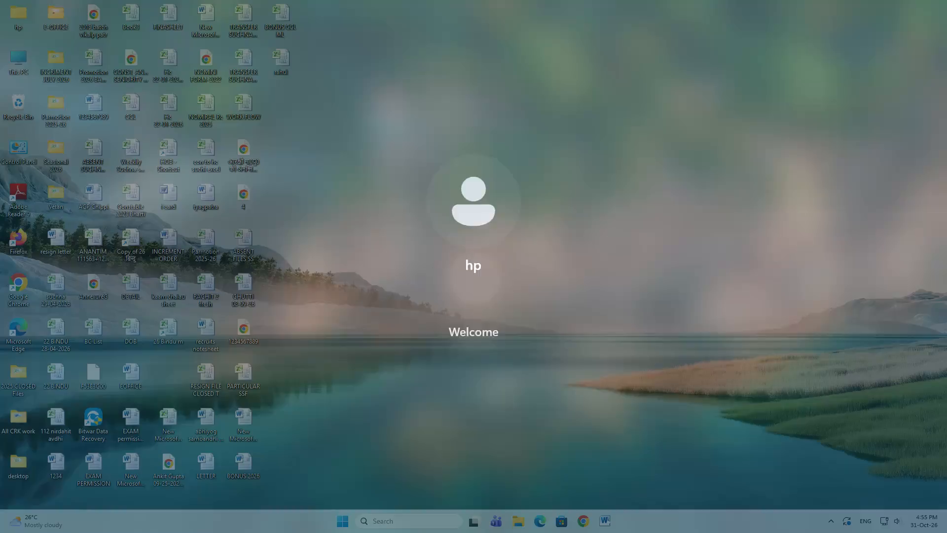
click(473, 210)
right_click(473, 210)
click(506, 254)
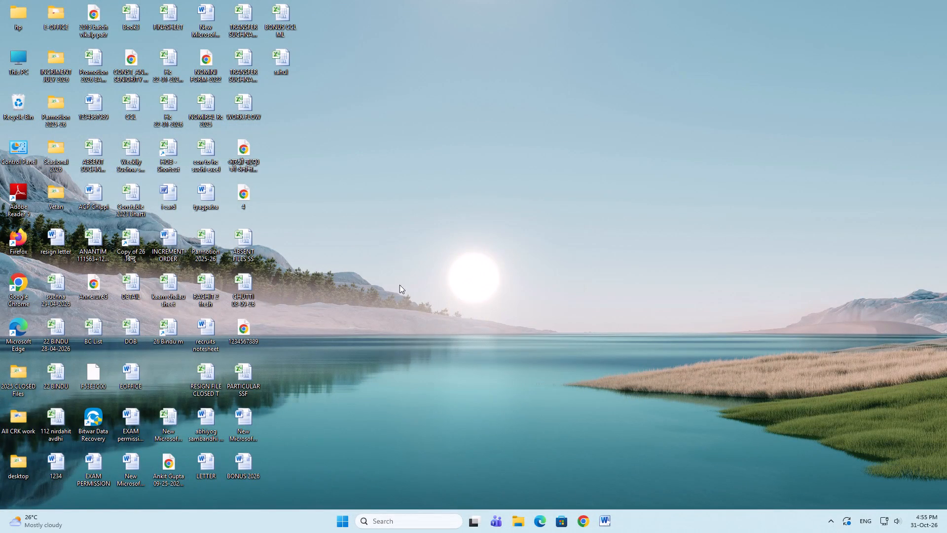
Open the BONUS 2026 document from the desktop at its end and dismiss the Office activation wizard.
double_click(237, 465)
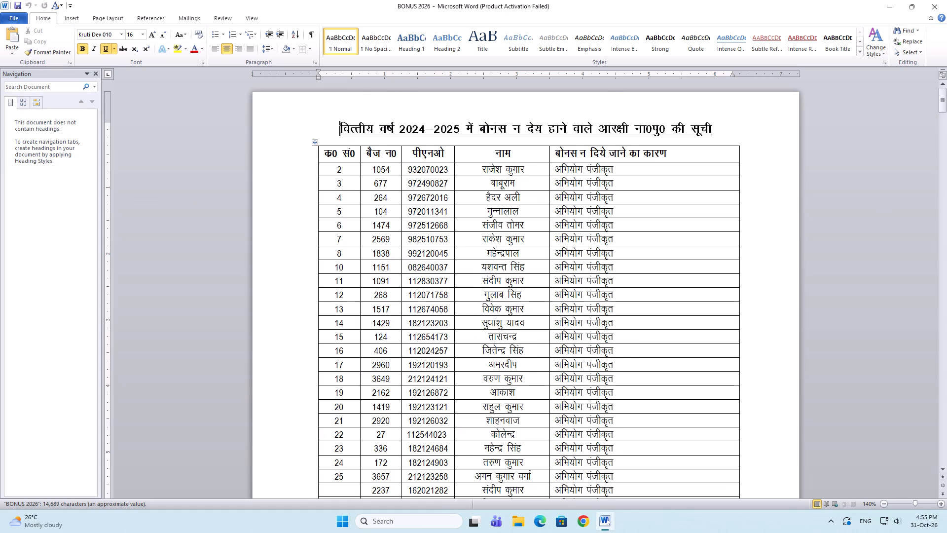
scroll(415, 291, down, 9)
key(ctrl+End)
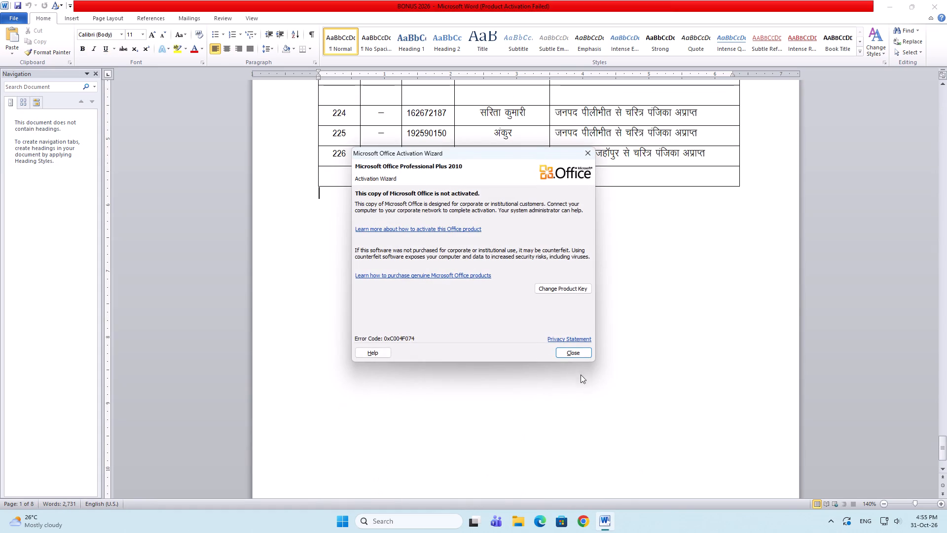
click(573, 354)
Look back through the bonus table from its final rows, examining the serial numbers, badge numbers, names and reasons for no bonus.
scroll(576, 351, up, 20)
scroll(575, 345, down, 1)
scroll(575, 345, up, 5)
scroll(579, 347, down, 1)
scroll(579, 347, up, 8)
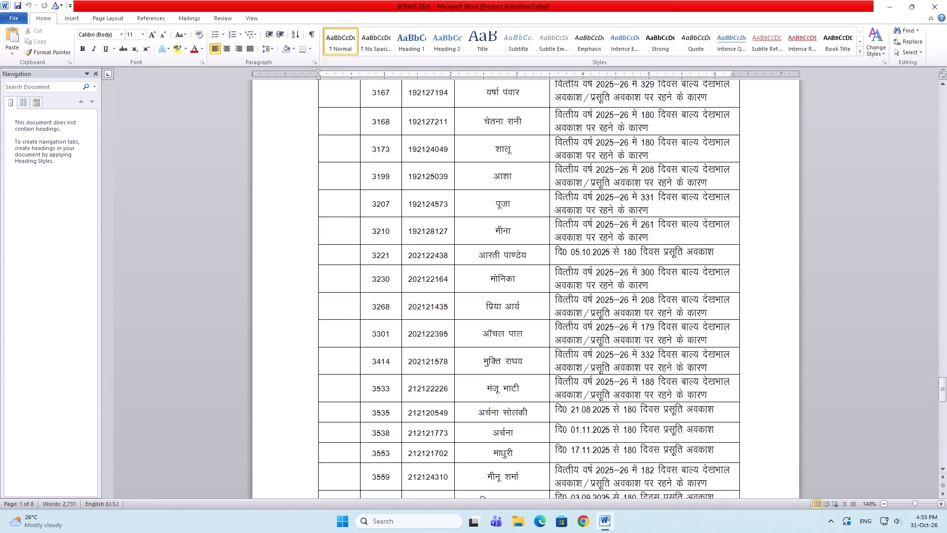
scroll(578, 346, up, 16)
scroll(571, 343, down, 12)
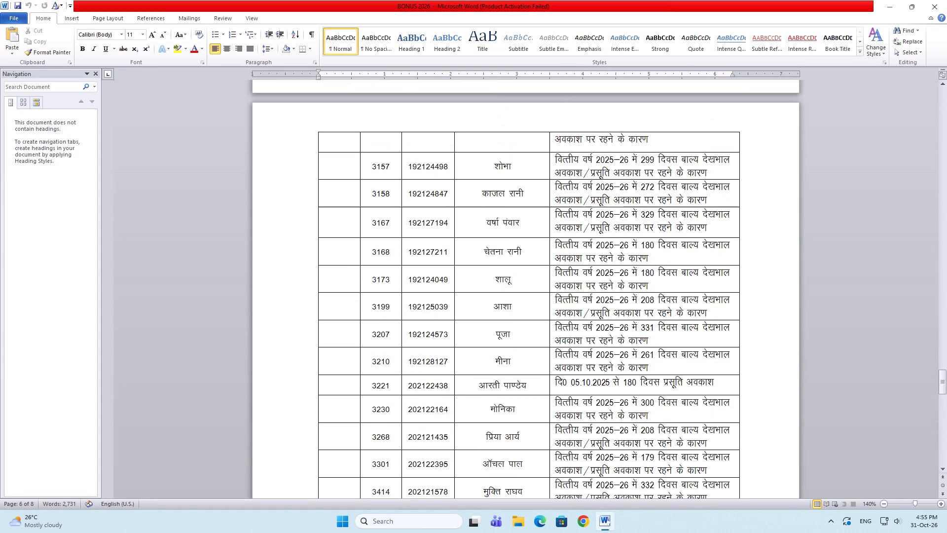
scroll(571, 343, down, 20)
scroll(571, 343, down, 17)
scroll(576, 345, up, 7)
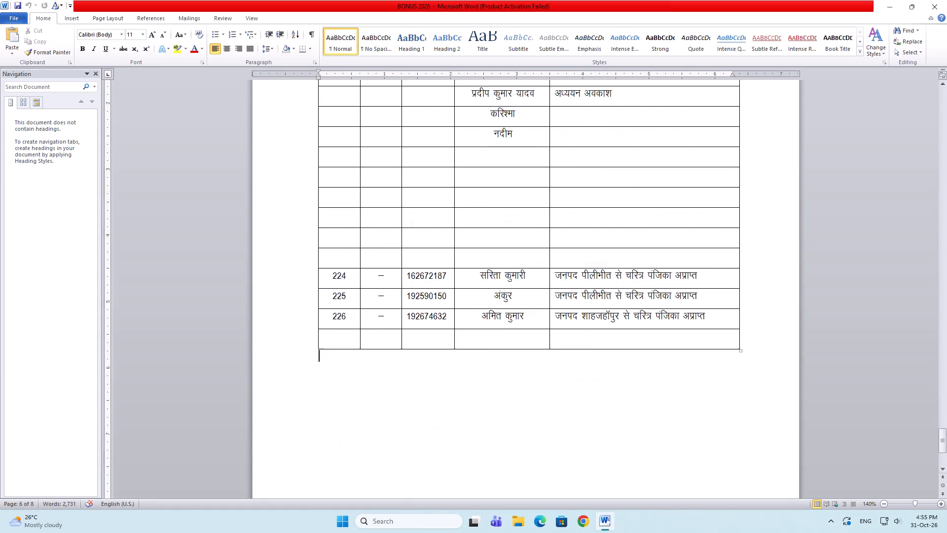
scroll(576, 345, up, 19)
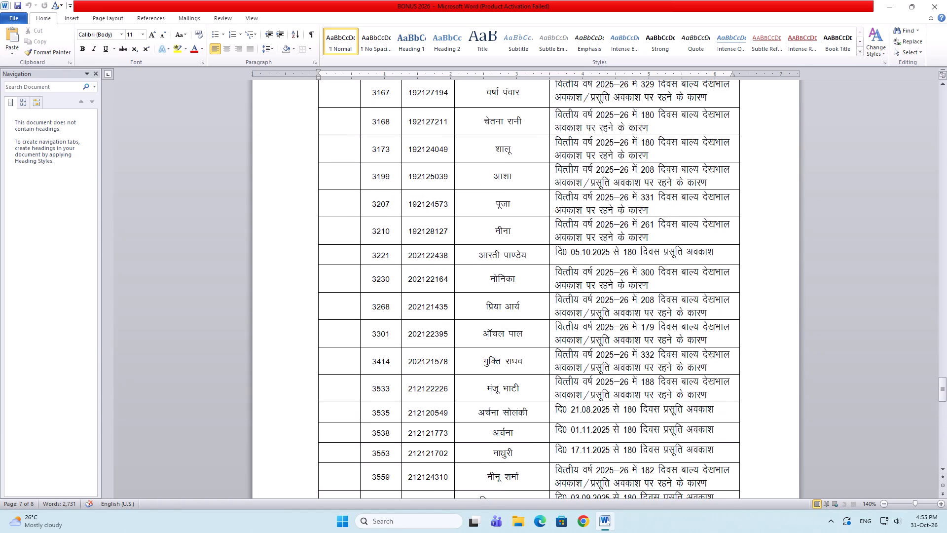
scroll(594, 369, up, 18)
scroll(585, 366, up, 17)
scroll(585, 366, down, 1)
scroll(585, 366, up, 2)
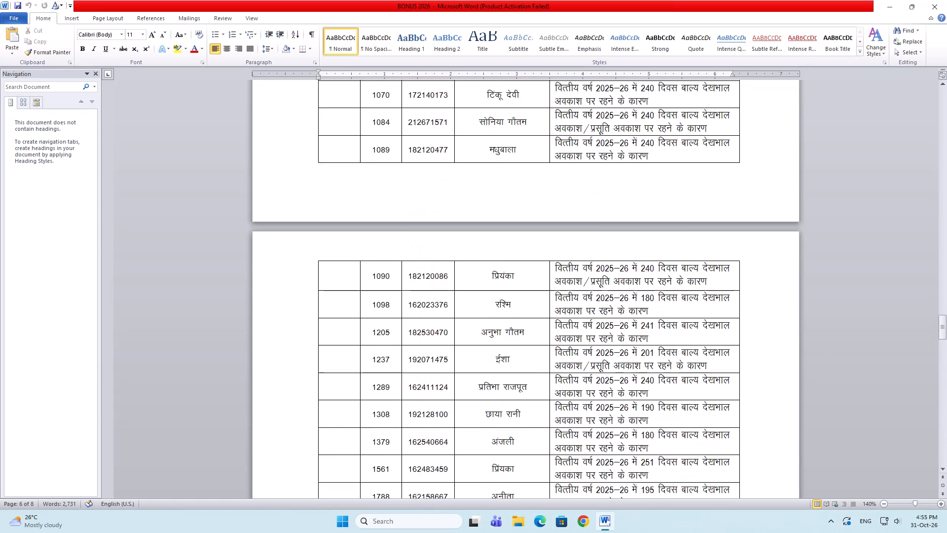
scroll(585, 366, up, 18)
scroll(584, 365, down, 1)
scroll(584, 365, up, 20)
scroll(584, 365, up, 1)
scroll(583, 365, down, 12)
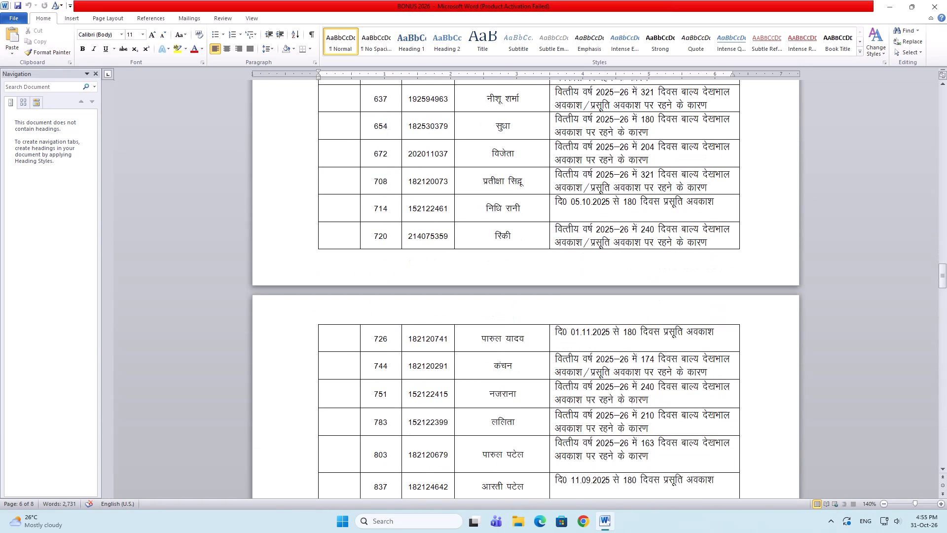
scroll(583, 365, up, 11)
scroll(583, 365, down, 1)
scroll(583, 365, up, 9)
Close the BONUS 2026 document.
click(944, 0)
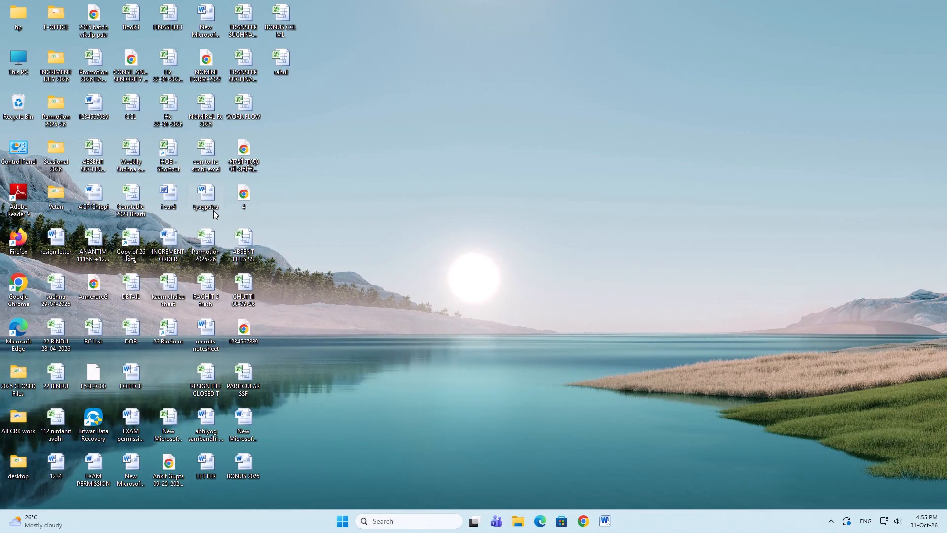
Refresh the desktop.
right_click(220, 216)
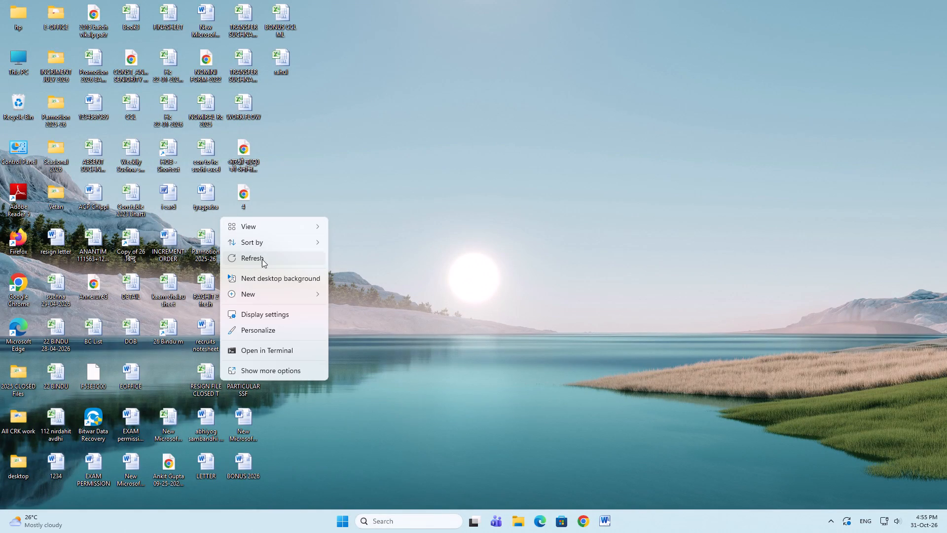
click(262, 259)
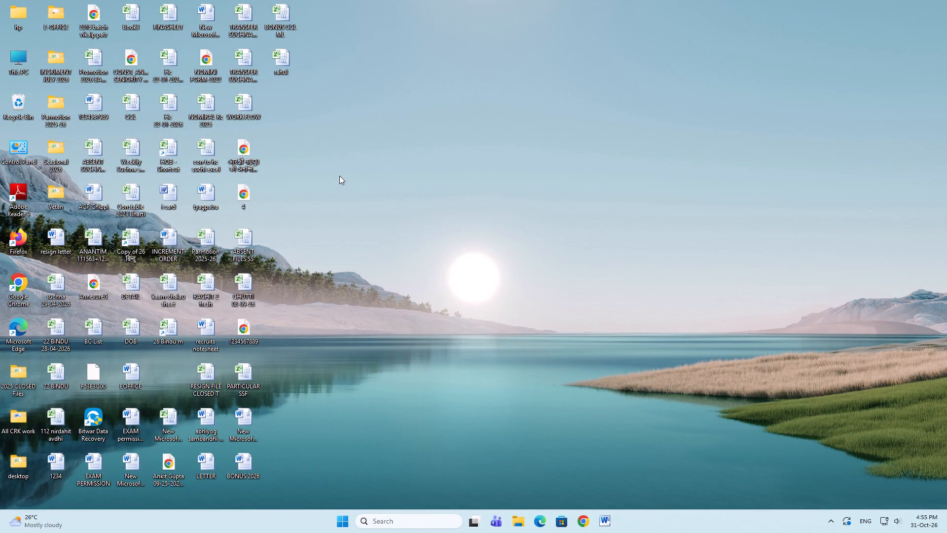
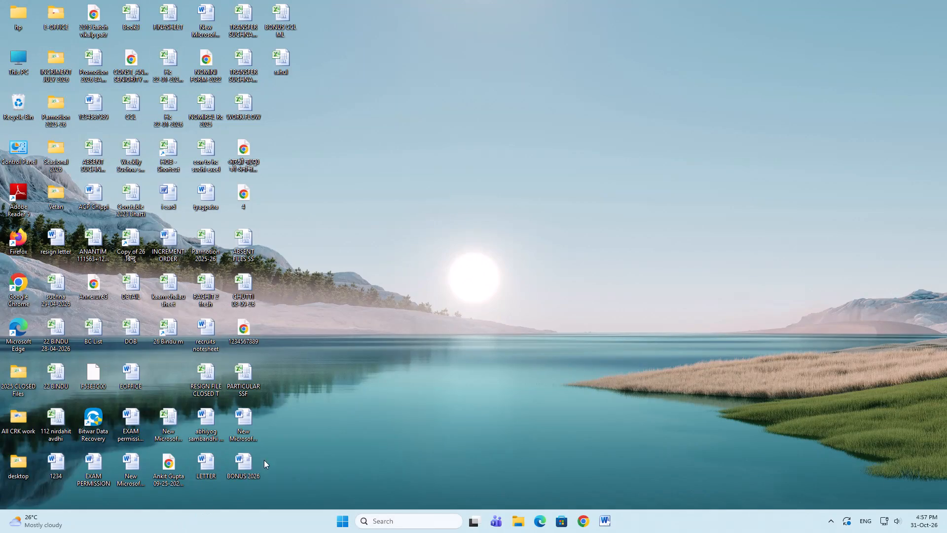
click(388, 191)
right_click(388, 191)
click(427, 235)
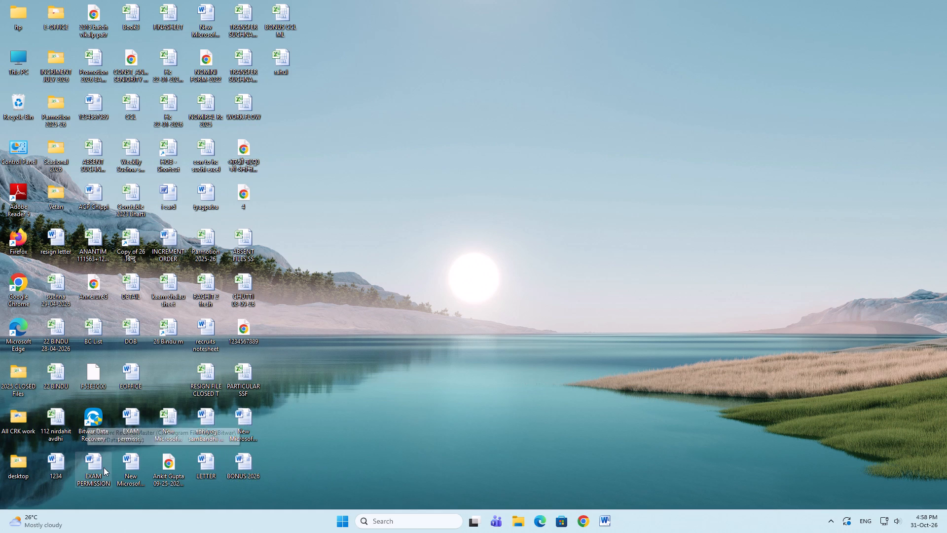
Open the EXAM PERMISSION document from the desktop and dismiss the Office activation wizard.
double_click(89, 472)
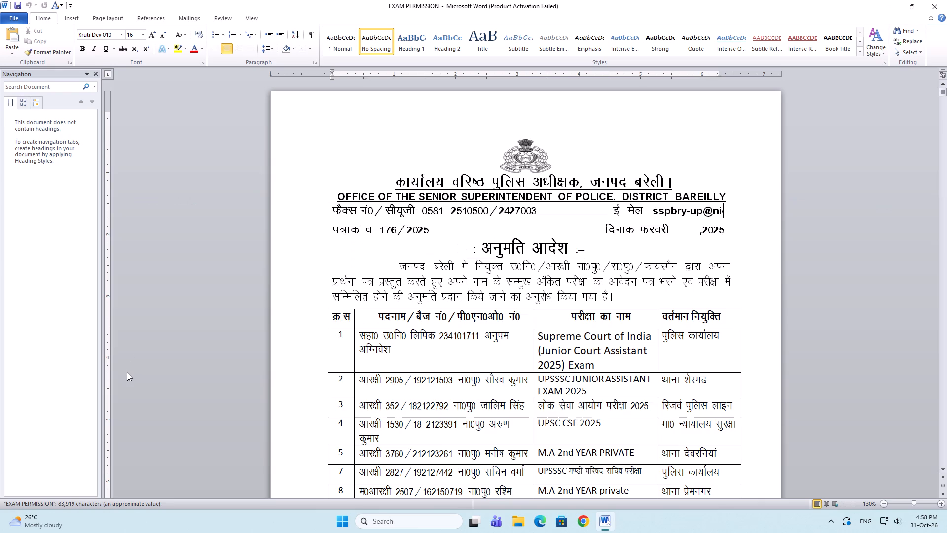
scroll(221, 388, up, 7)
scroll(314, 360, down, 1)
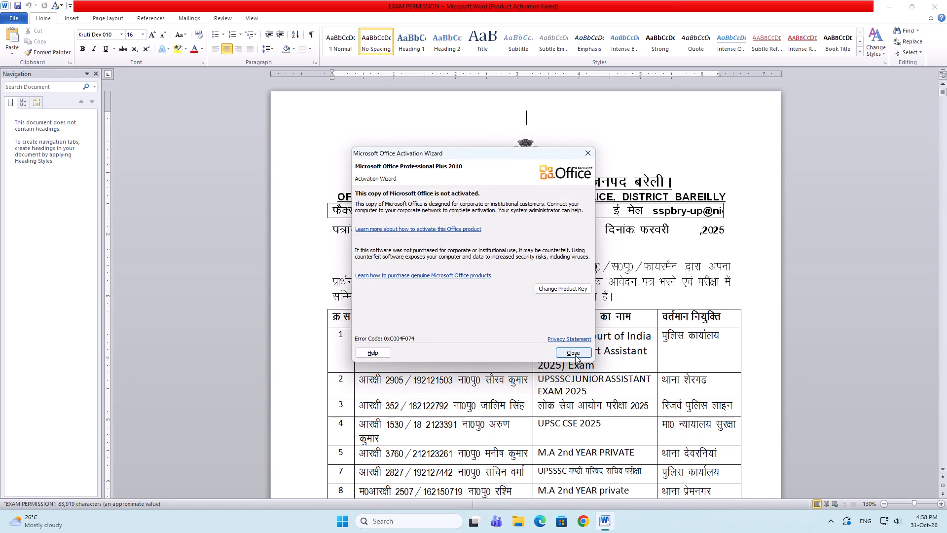
click(573, 352)
Look back through the exam permission orders from the document's end to locate the first page of the October 2026 order.
key(ctrl+End)
scroll(430, 350, up, 20)
scroll(430, 350, up, 4)
scroll(481, 313, down, 1)
scroll(481, 313, up, 11)
scroll(477, 311, down, 1)
scroll(477, 311, up, 20)
scroll(477, 311, up, 1)
scroll(473, 310, down, 1)
scroll(473, 310, up, 1)
scroll(473, 310, down, 1)
scroll(473, 310, up, 20)
scroll(473, 310, up, 4)
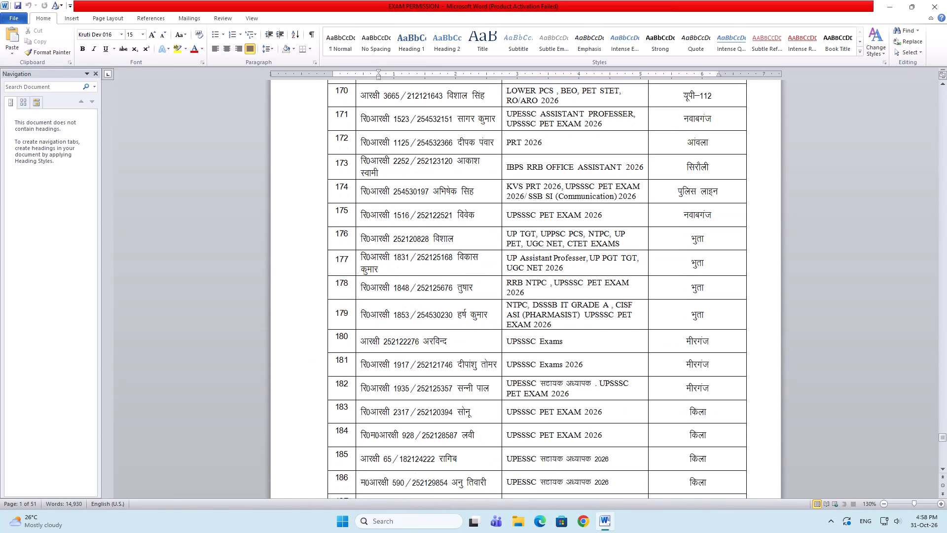
scroll(473, 310, up, 1)
drag(942, 437, 940, 377)
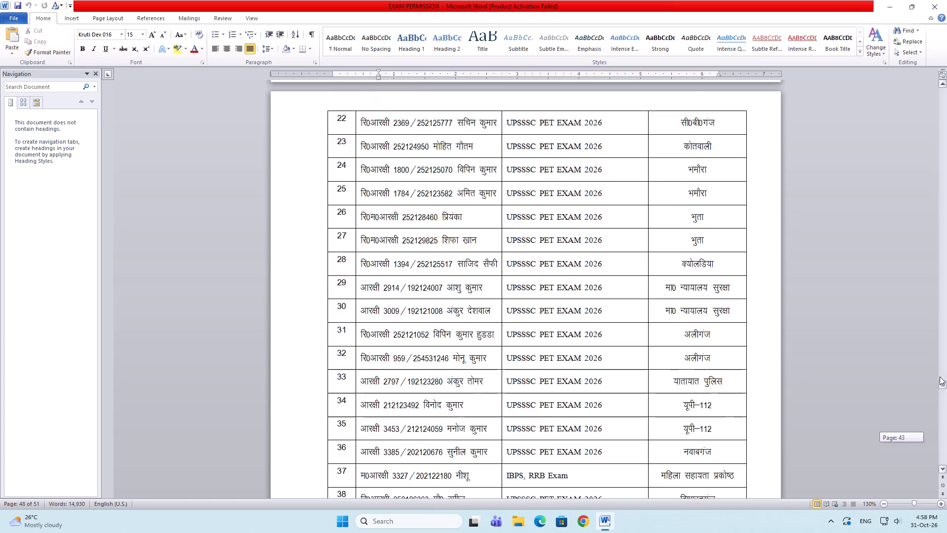
drag(940, 377, 946, 319)
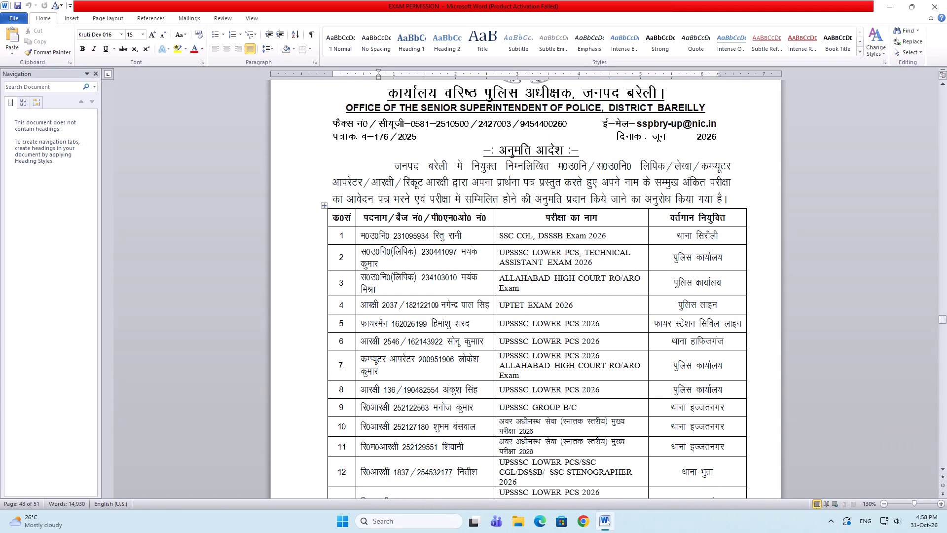
scroll(601, 285, up, 2)
scroll(597, 282, down, 19)
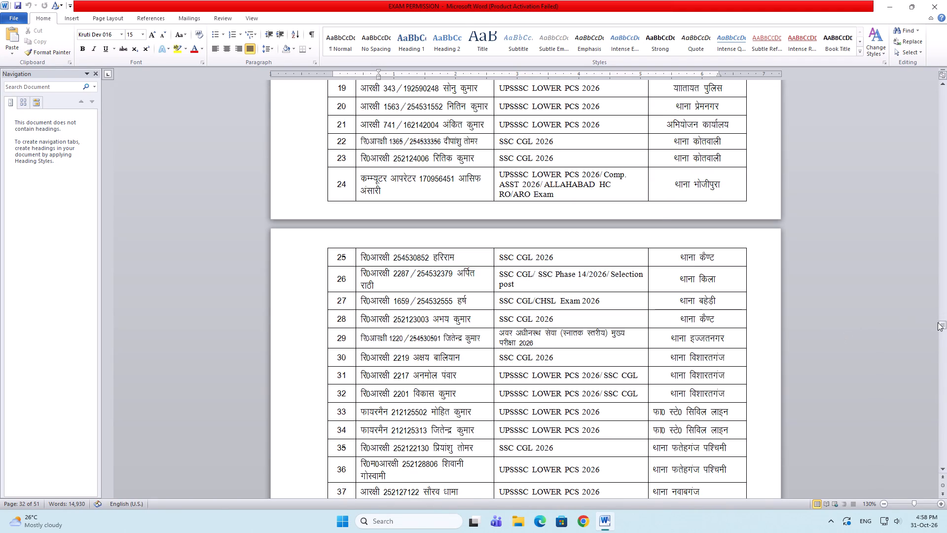
drag(942, 323, 939, 362)
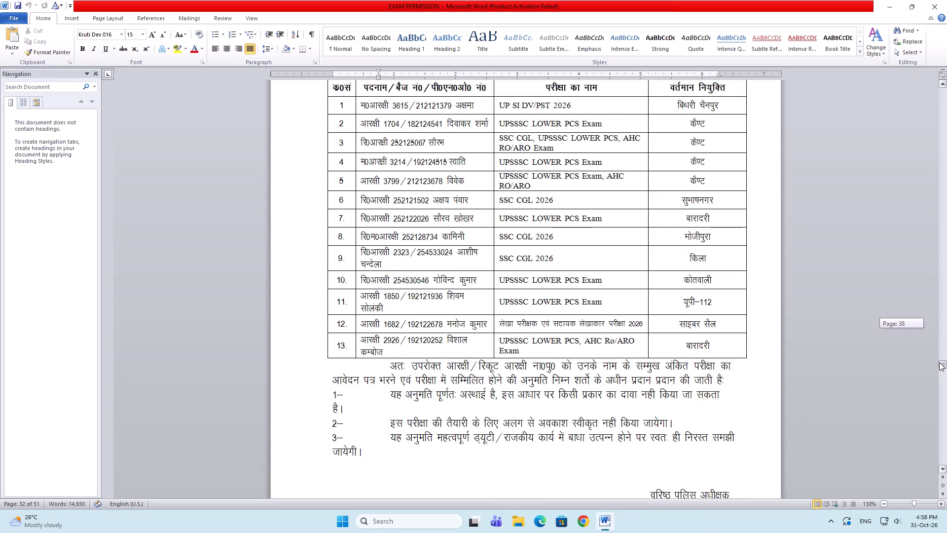
drag(939, 362, 939, 391)
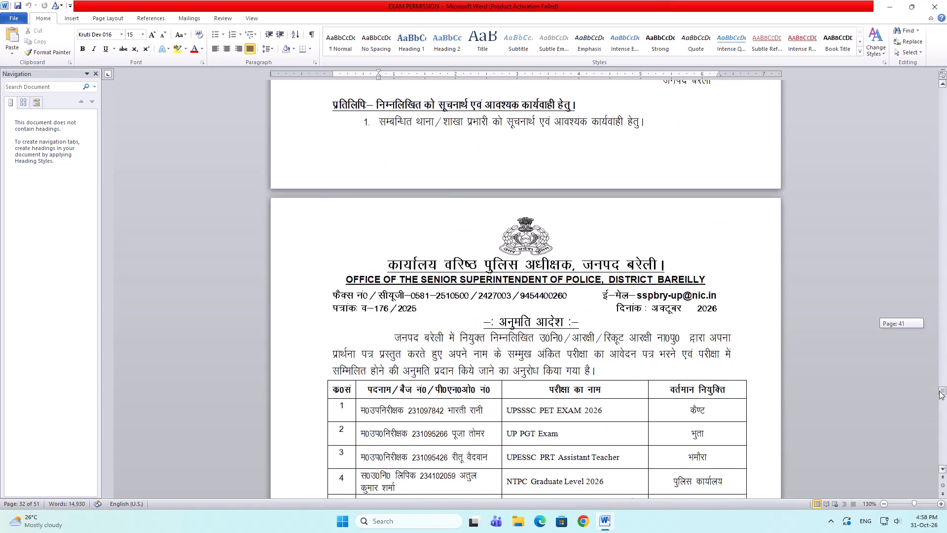
drag(939, 391, 944, 422)
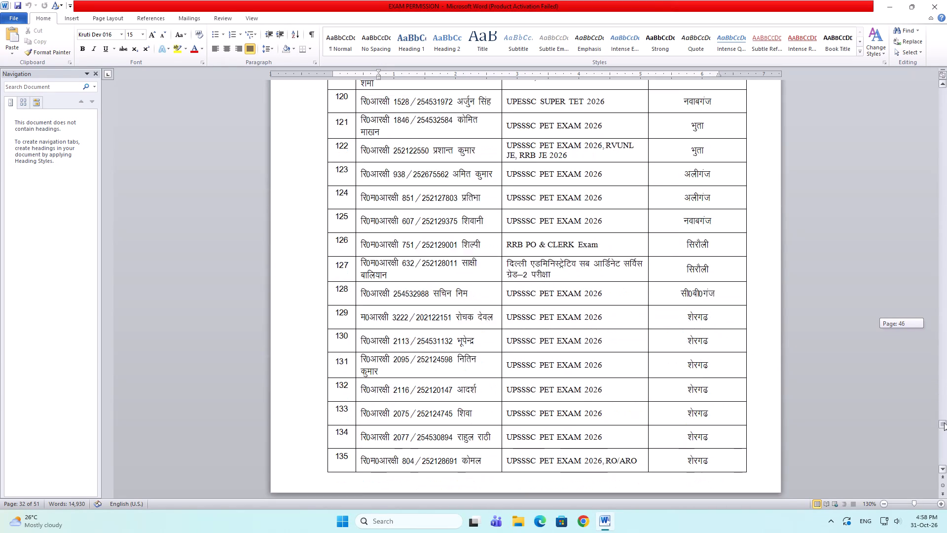
drag(944, 422, 946, 413)
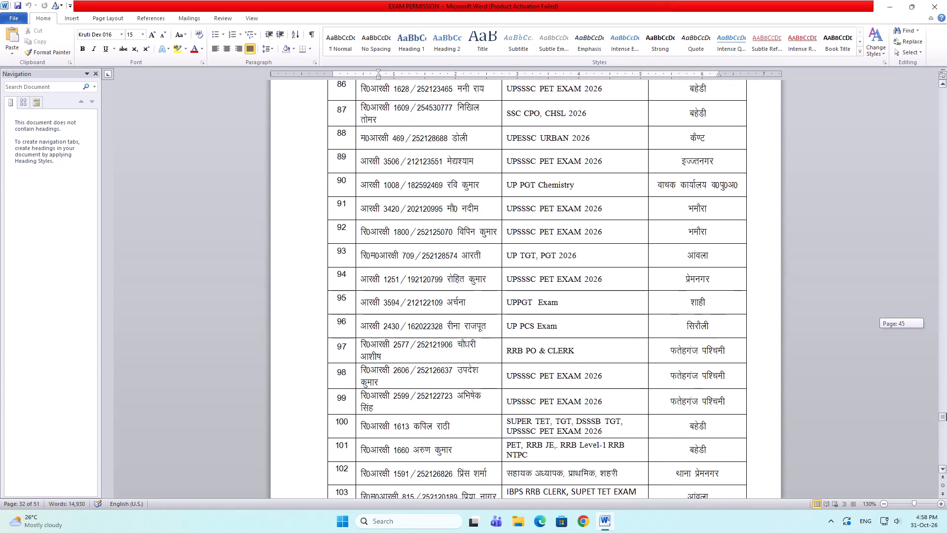
drag(946, 413, 946, 406)
scroll(493, 346, up, 17)
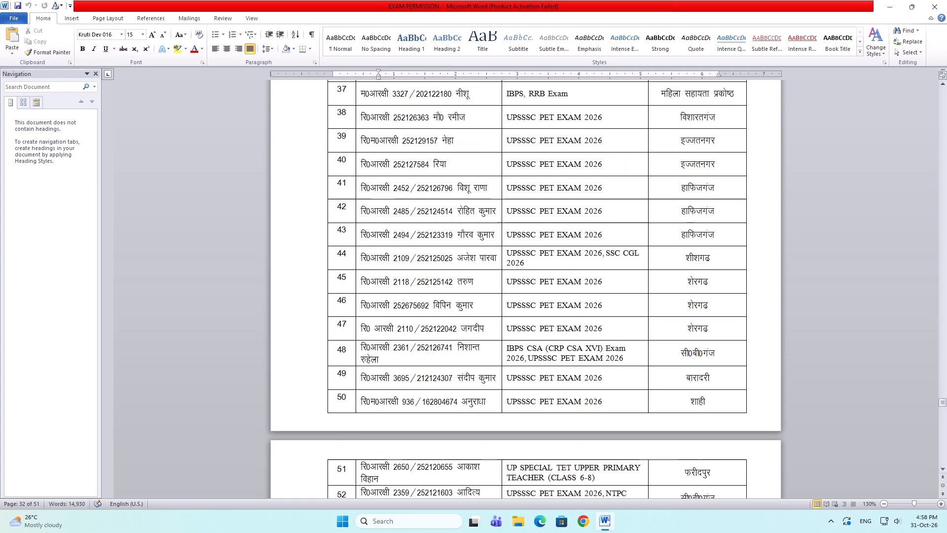
scroll(485, 318, up, 20)
scroll(485, 318, up, 10)
scroll(491, 315, down, 1)
scroll(491, 315, up, 9)
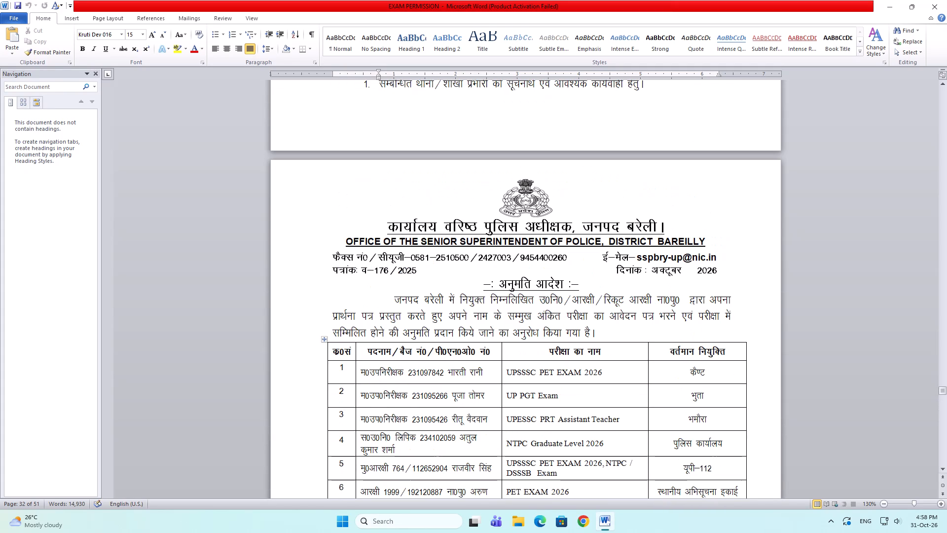
Copy the October 2026 order from its letterhead through table row 21 and paste it on a new page at the document's end.
drag(497, 181, 608, 527)
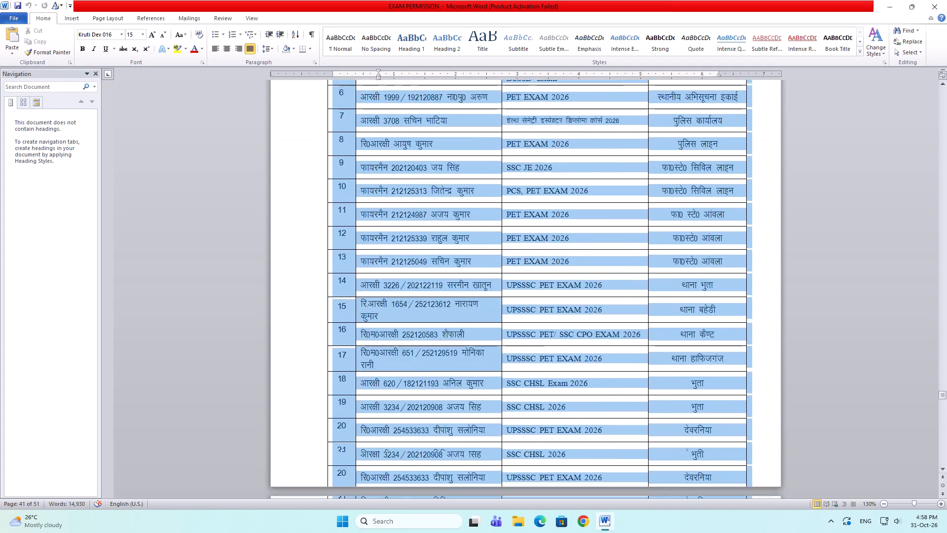
drag(608, 527, 750, 370)
key(ctrl+c)
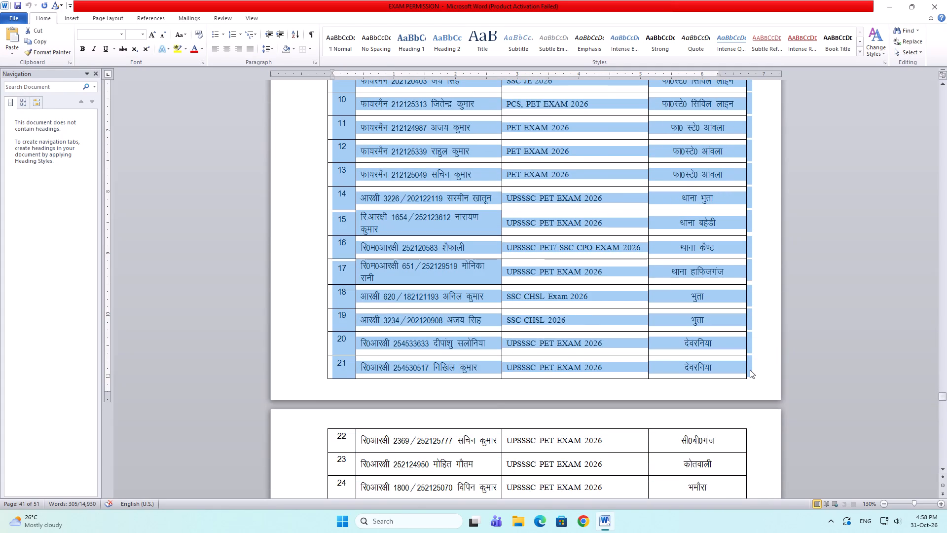
key(ctrl+c)
scroll(740, 387, down, 12)
key(ctrl+End)
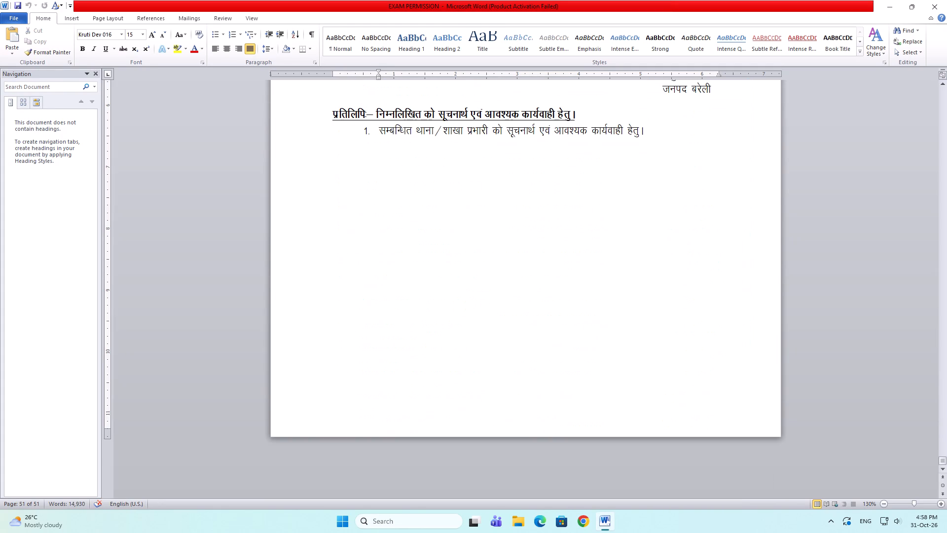
key(ctrl+Return)
key(ctrl+v)
Delete rows 6 to 21 from the pasted table on the new order page.
scroll(556, 405, up, 6)
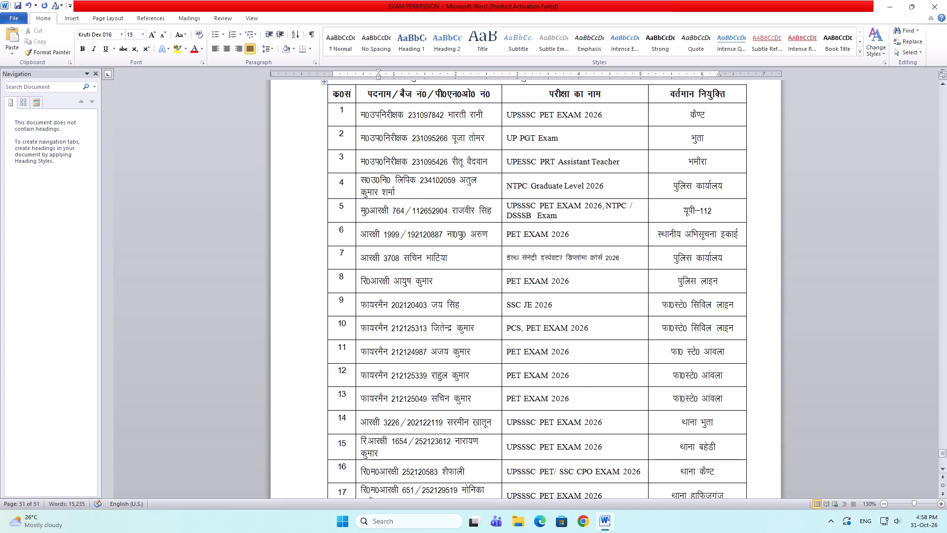
drag(344, 230, 653, 419)
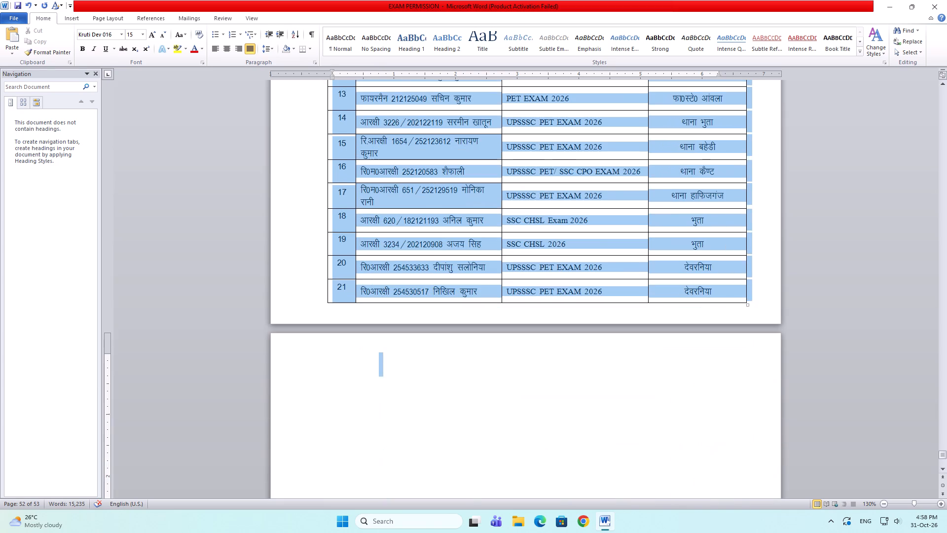
drag(653, 419, 702, 291)
right_click(701, 291)
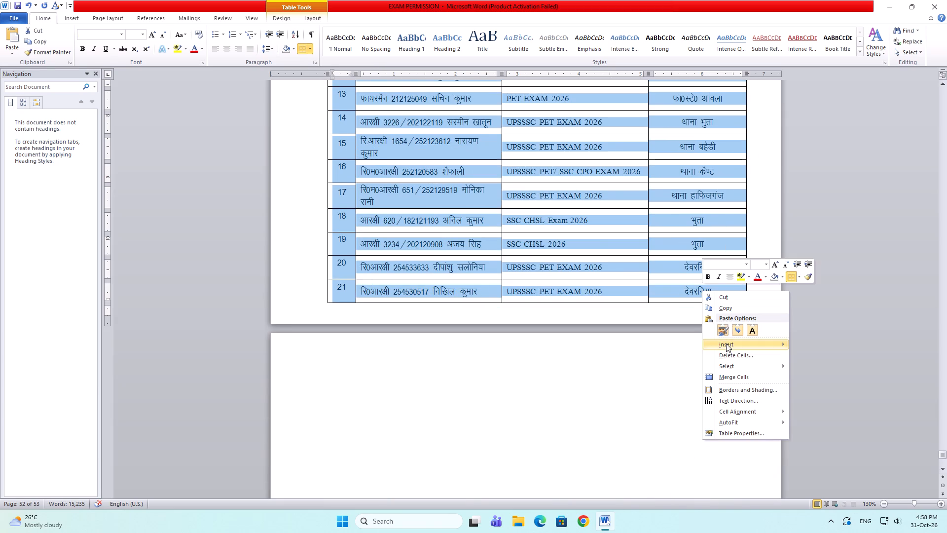
click(727, 354)
click(462, 275)
Copy the closing conditions, signature block and copy-to note from the previous order and paste them below the new five-row table.
scroll(458, 273, up, 20)
scroll(458, 273, up, 16)
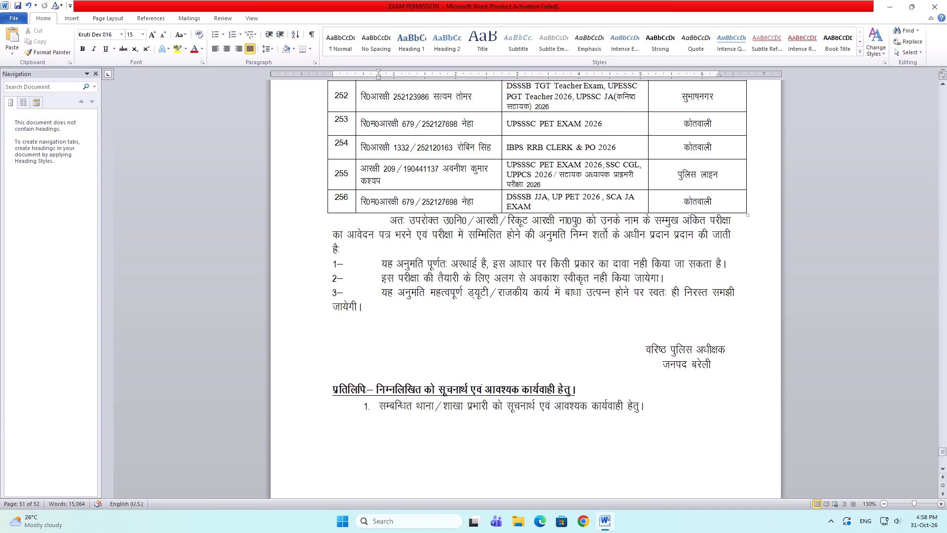
drag(379, 216, 665, 403)
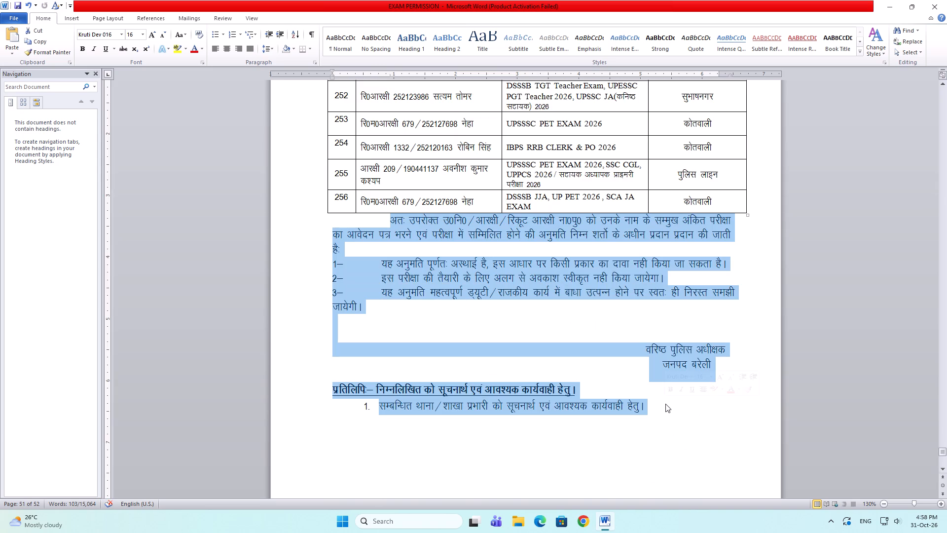
key(ctrl+c)
key(ctrl+c)
scroll(659, 406, down, 20)
scroll(659, 406, down, 8)
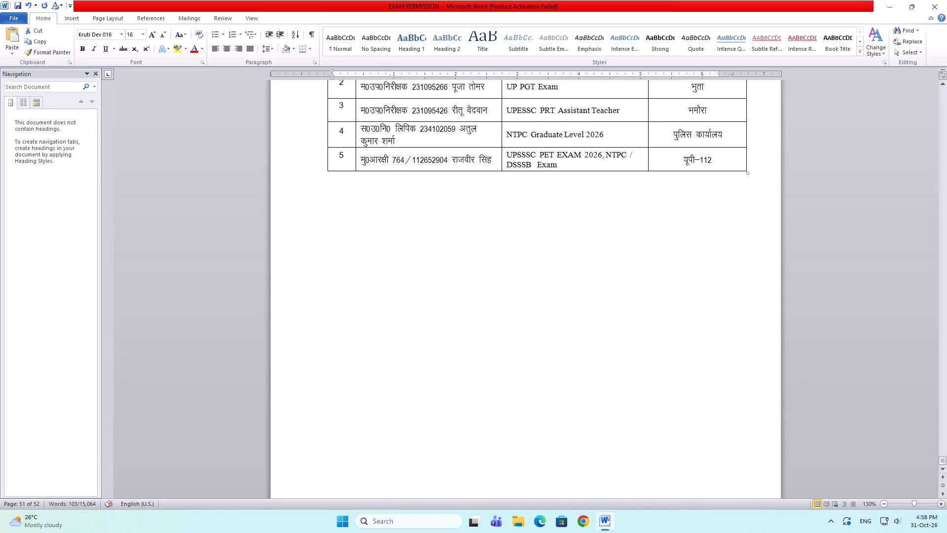
click(379, 178)
key(ctrl+v)
Indent the first line of the closing paragraph below the new table and save the document.
scroll(425, 262, up, 4)
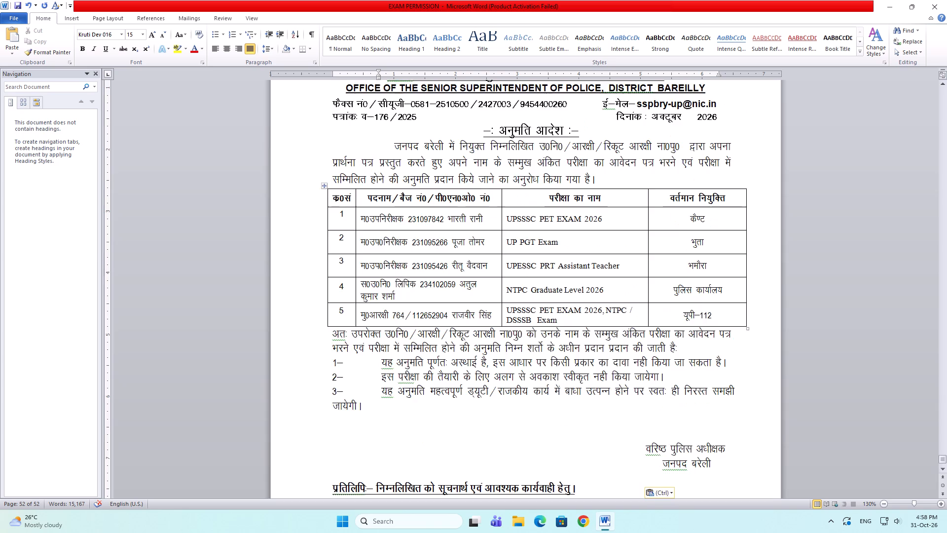
scroll(423, 261, up, 3)
click(330, 393)
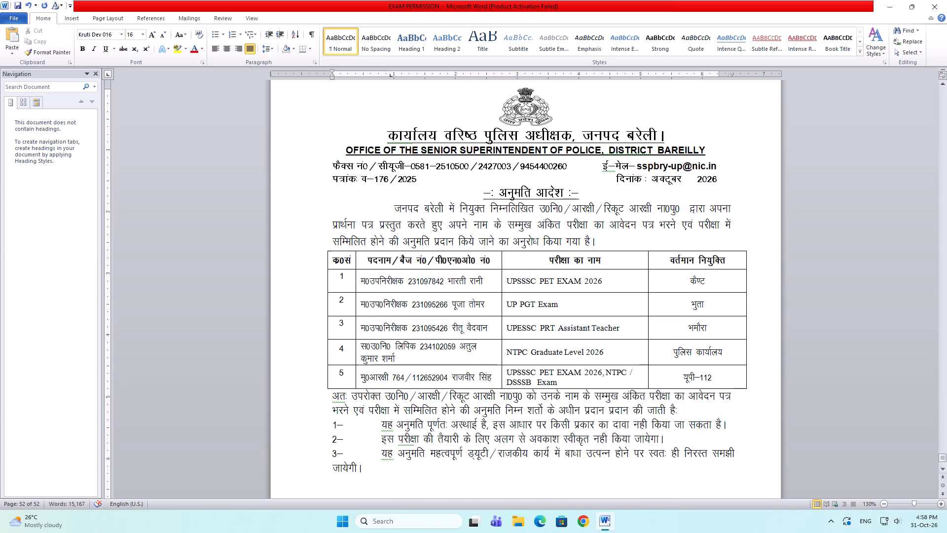
key(Tab)
key(ctrl+s)
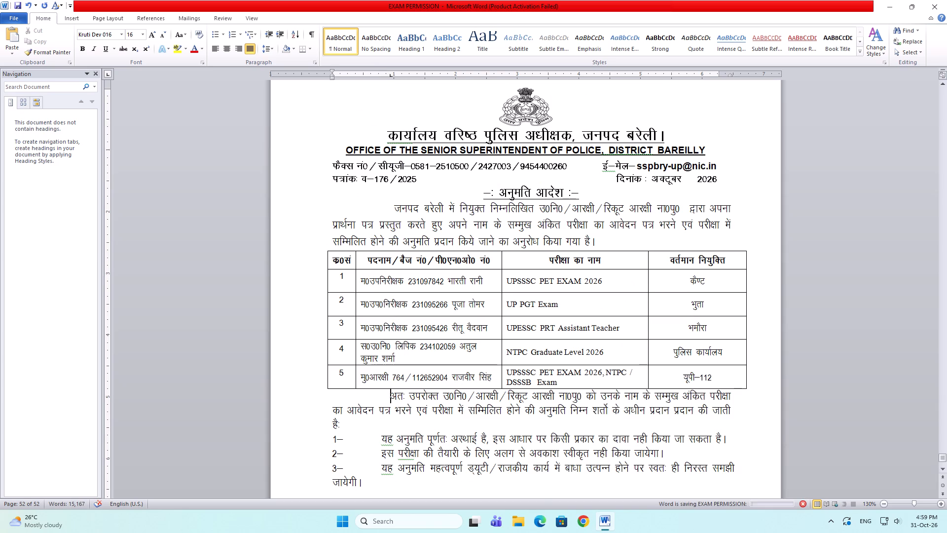
Clear the officer, exam and posting entries from rows 1 to 5 of the new table, keeping the rows, and save.
drag(428, 283, 678, 385)
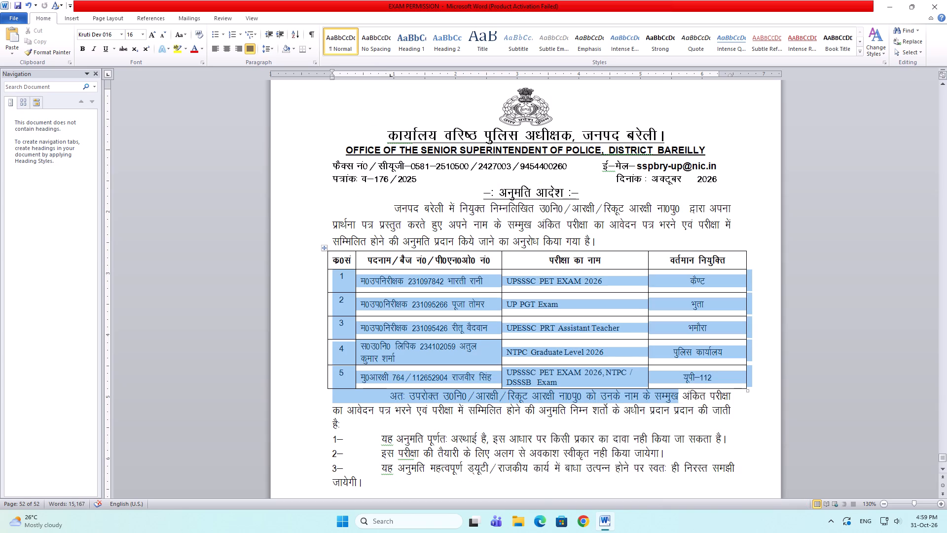
drag(678, 385, 678, 368)
key(Delete)
click(485, 336)
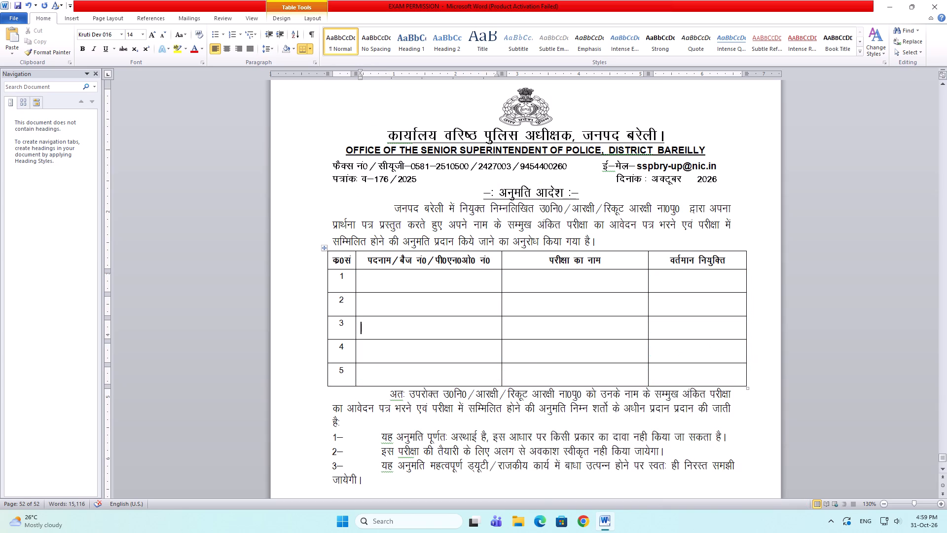
key(ctrl+s)
Enter the rank म0आरक्षी, badge number, PNO number and name of the female constable in row 1 of the new table.
click(379, 270)
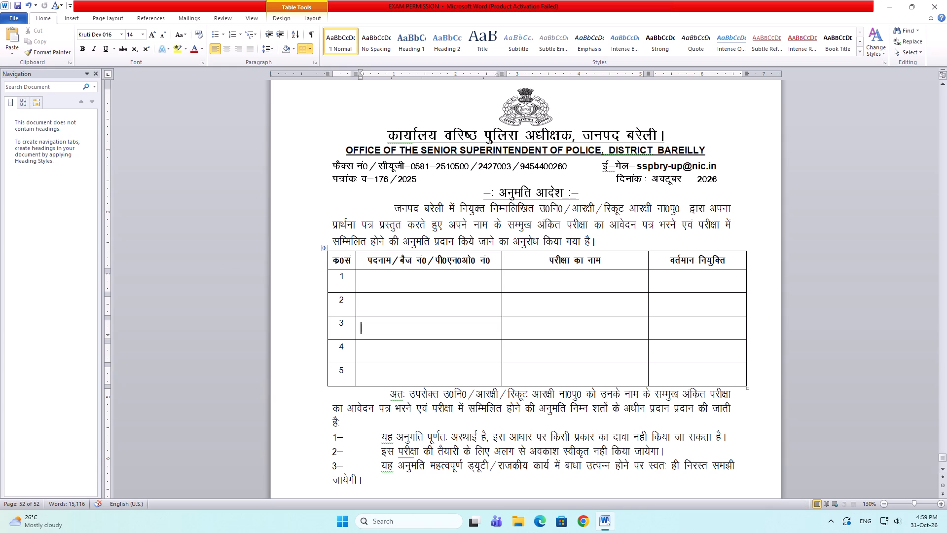
click(382, 280)
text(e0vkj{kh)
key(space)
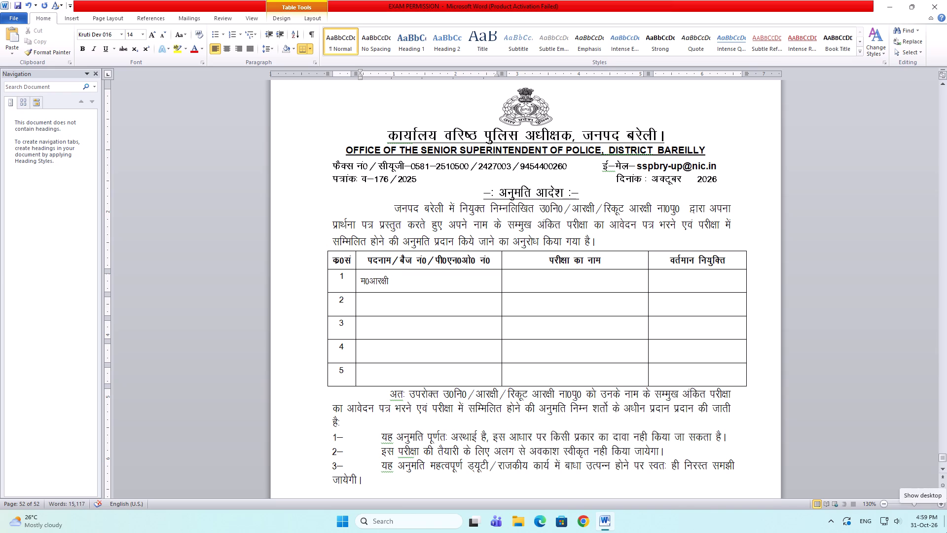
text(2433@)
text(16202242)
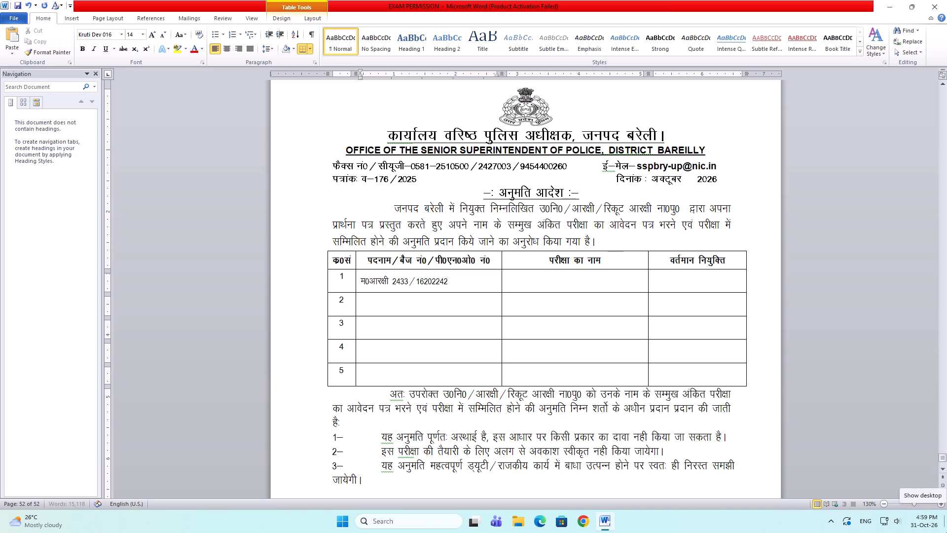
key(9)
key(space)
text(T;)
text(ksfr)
Enter UP TGT Exam 2026 as the exam name and थाना फरीदपुर as the current posting in row 1.
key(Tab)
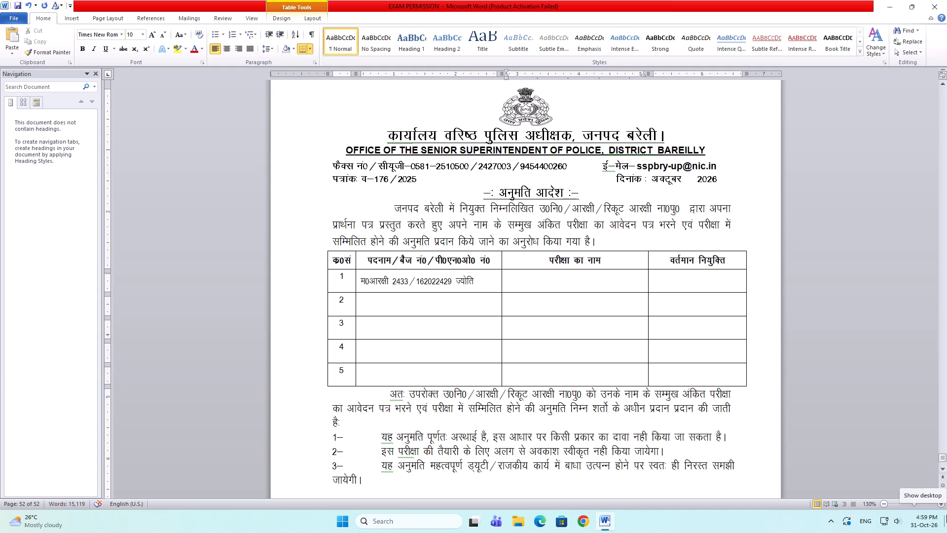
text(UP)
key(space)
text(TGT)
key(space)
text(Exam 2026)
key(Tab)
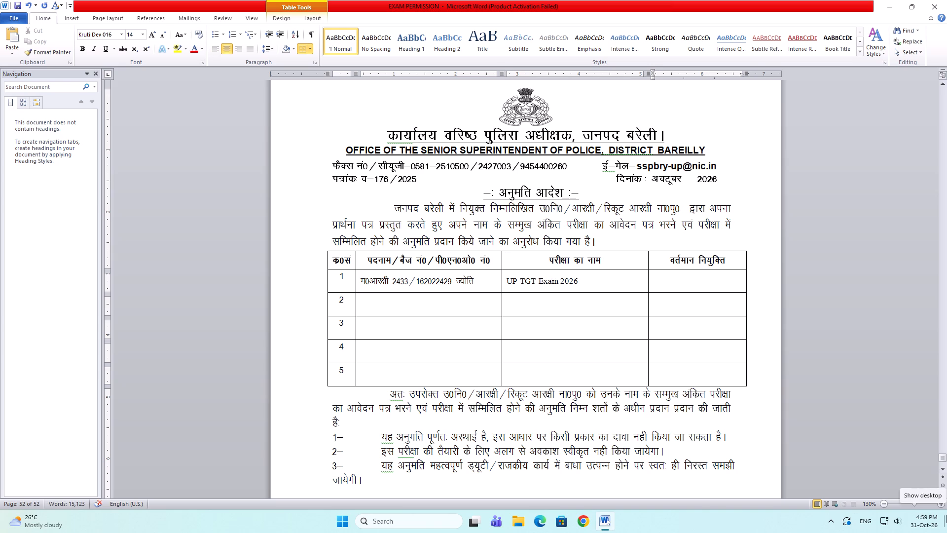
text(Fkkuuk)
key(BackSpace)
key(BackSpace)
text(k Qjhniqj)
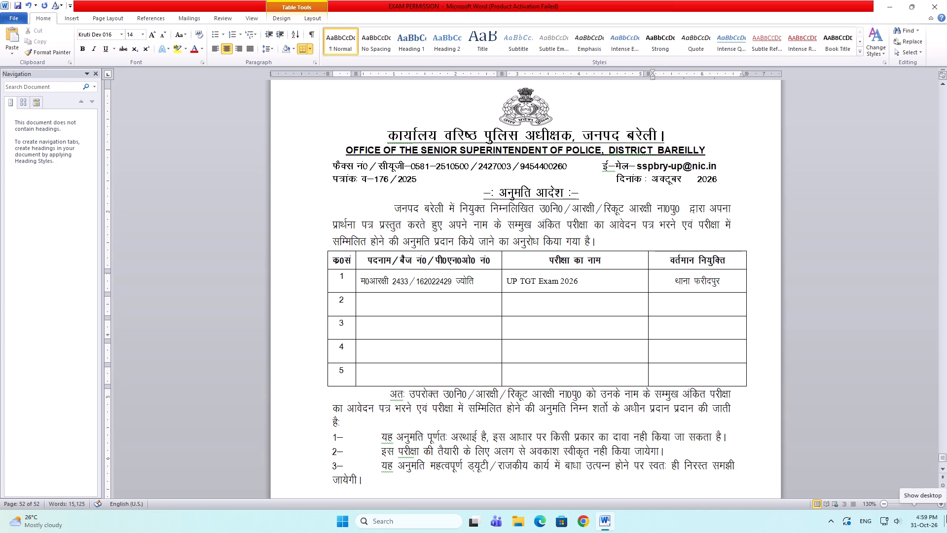
Enter the rank म0आरक्षी, badge number, PNO number and name of the female constable in row 2.
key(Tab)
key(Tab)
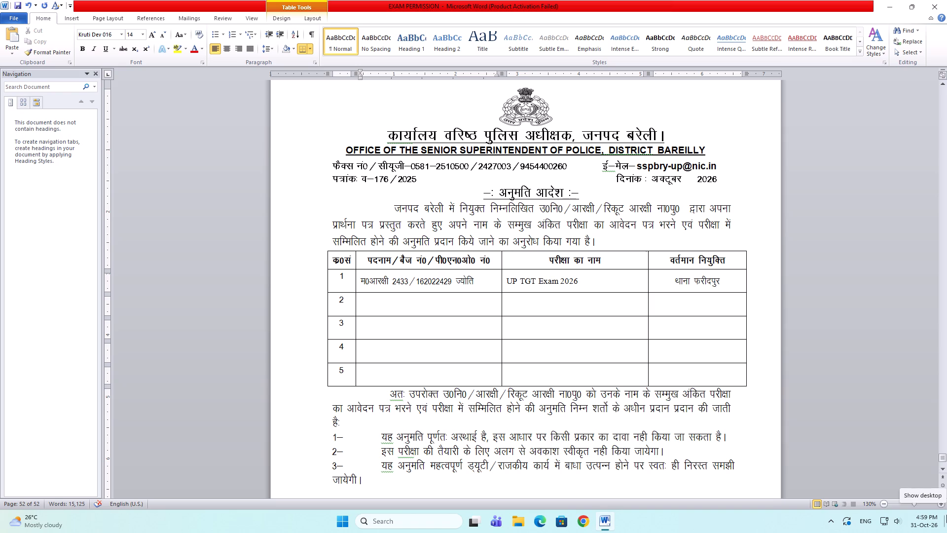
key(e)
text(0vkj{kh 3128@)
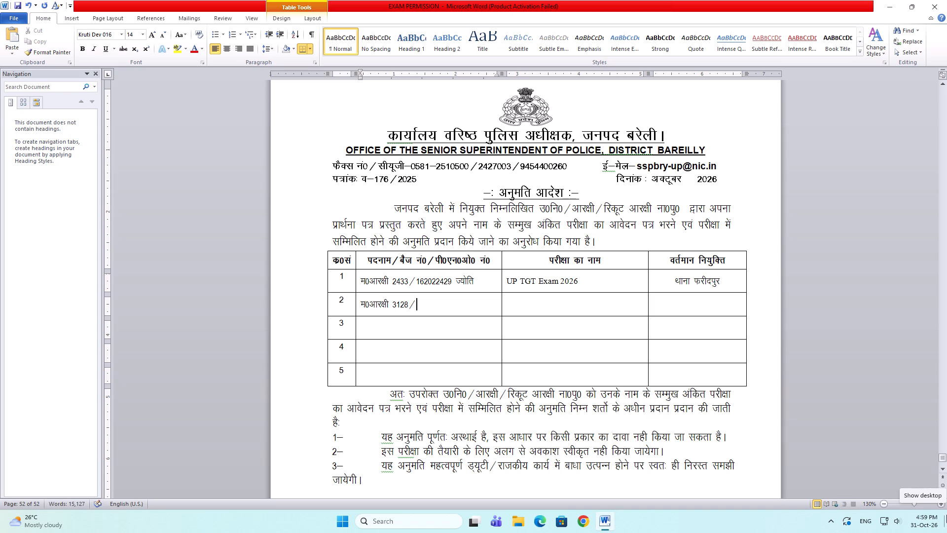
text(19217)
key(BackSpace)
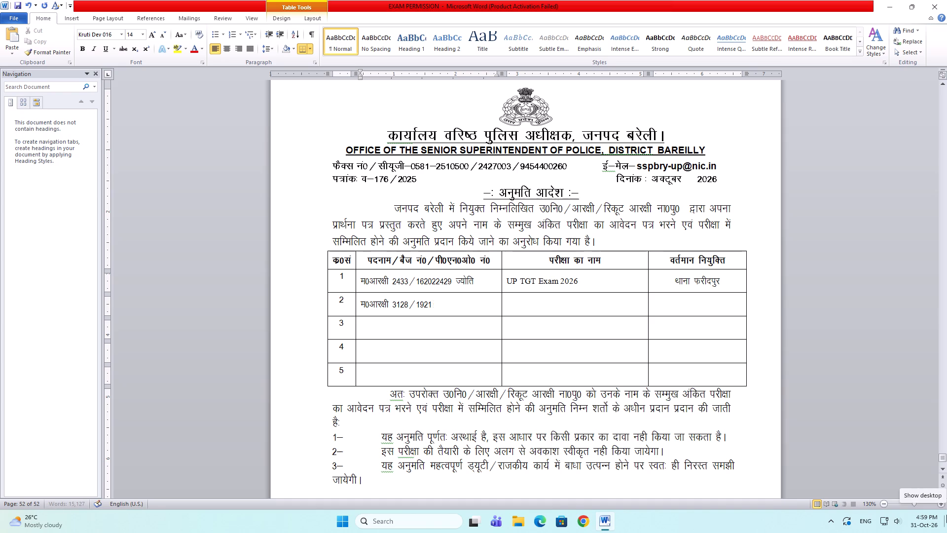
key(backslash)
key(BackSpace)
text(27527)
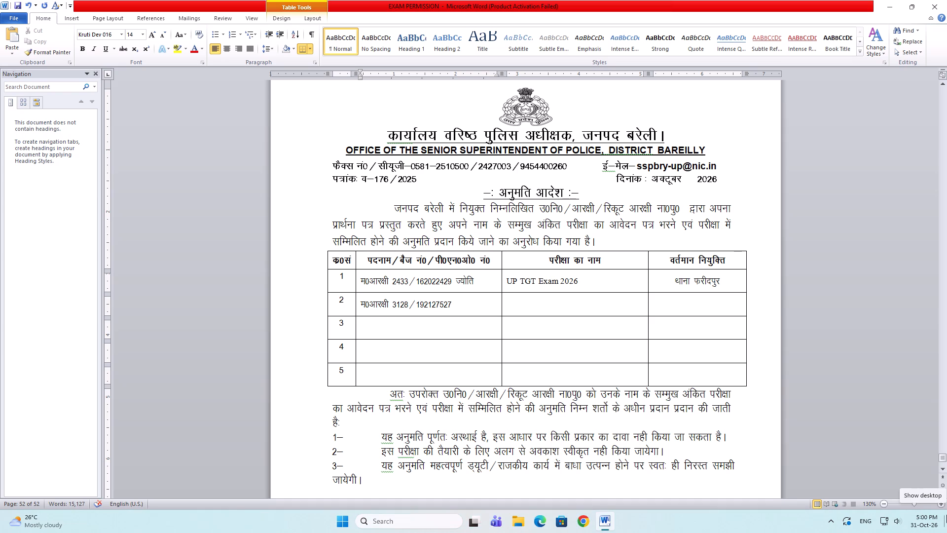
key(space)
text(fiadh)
Enter UPPSC RO/ARO Exam 2026 as the exam name in row 2, save, and move to the row's posting cell.
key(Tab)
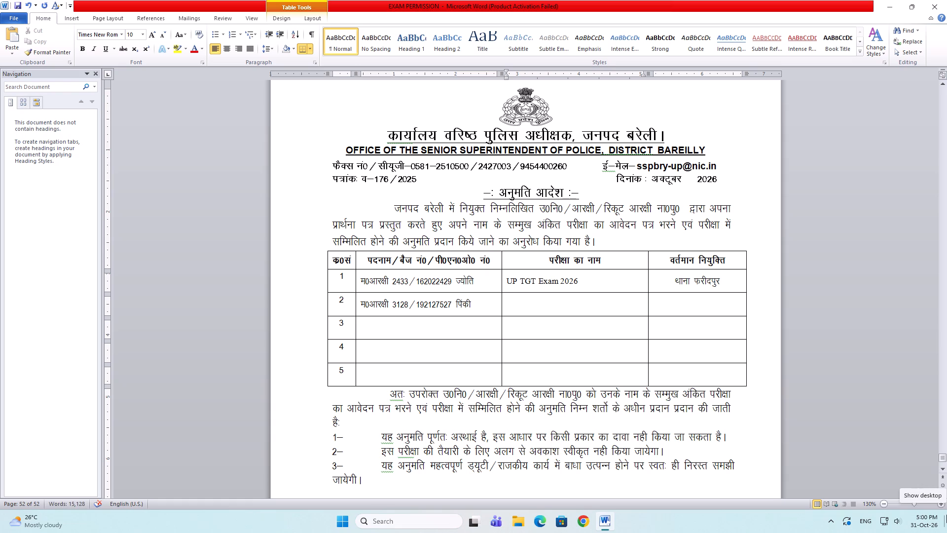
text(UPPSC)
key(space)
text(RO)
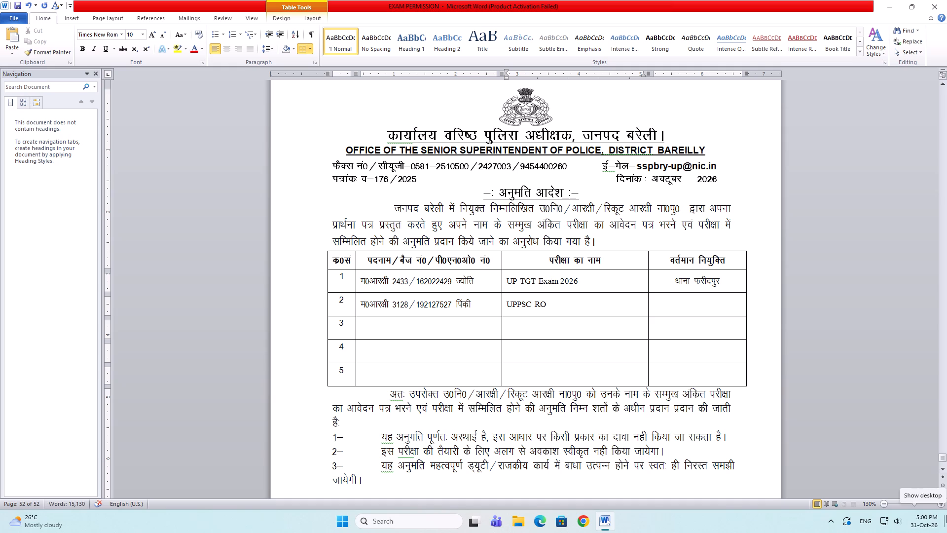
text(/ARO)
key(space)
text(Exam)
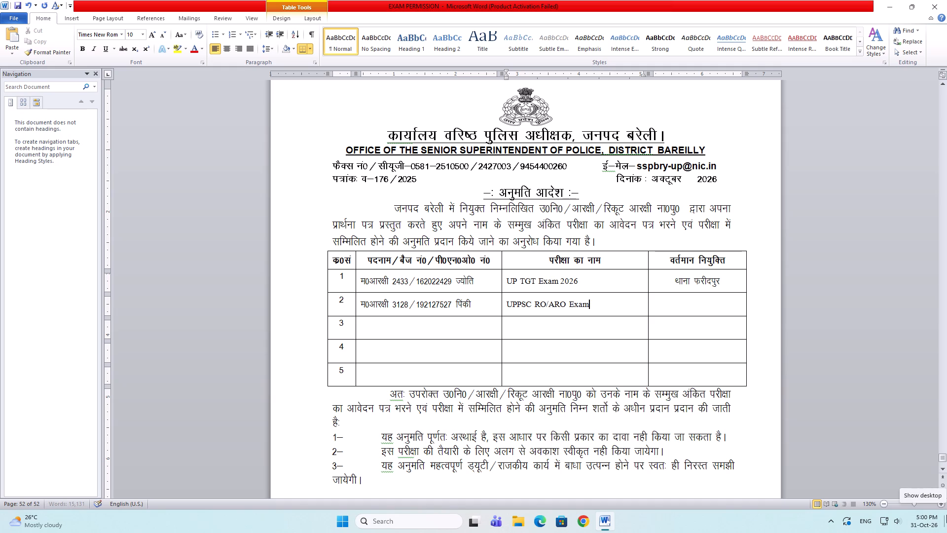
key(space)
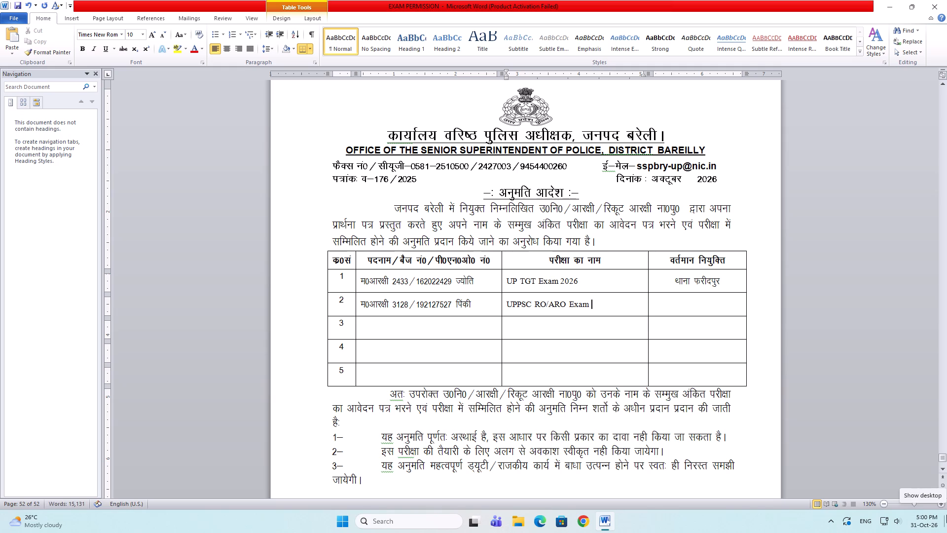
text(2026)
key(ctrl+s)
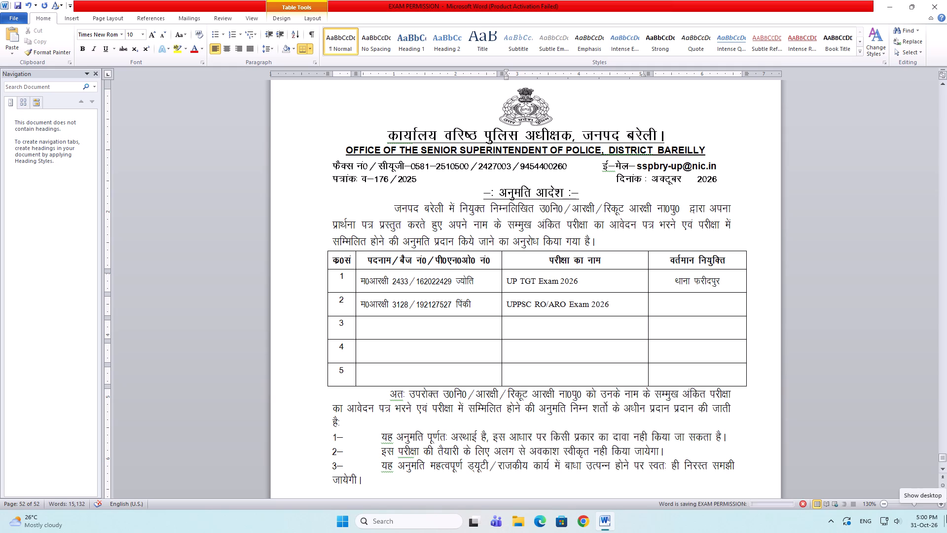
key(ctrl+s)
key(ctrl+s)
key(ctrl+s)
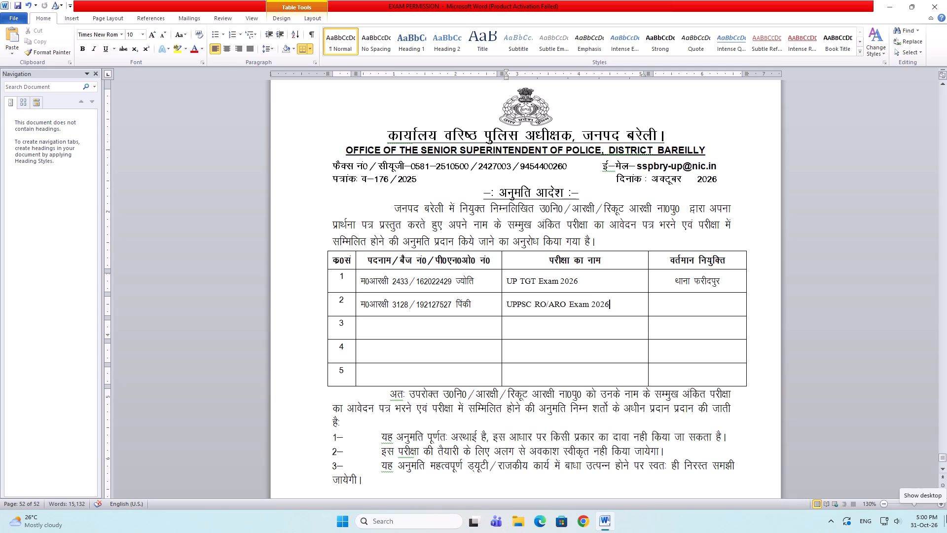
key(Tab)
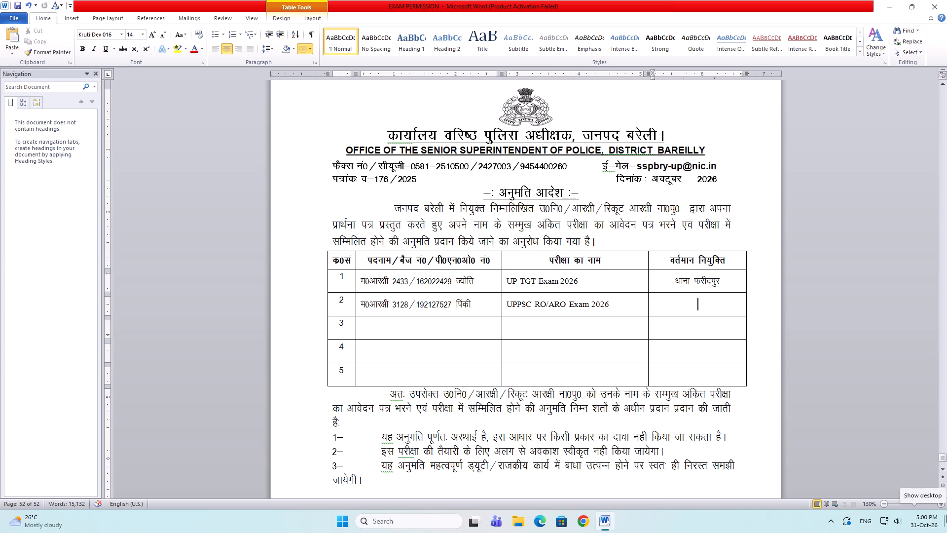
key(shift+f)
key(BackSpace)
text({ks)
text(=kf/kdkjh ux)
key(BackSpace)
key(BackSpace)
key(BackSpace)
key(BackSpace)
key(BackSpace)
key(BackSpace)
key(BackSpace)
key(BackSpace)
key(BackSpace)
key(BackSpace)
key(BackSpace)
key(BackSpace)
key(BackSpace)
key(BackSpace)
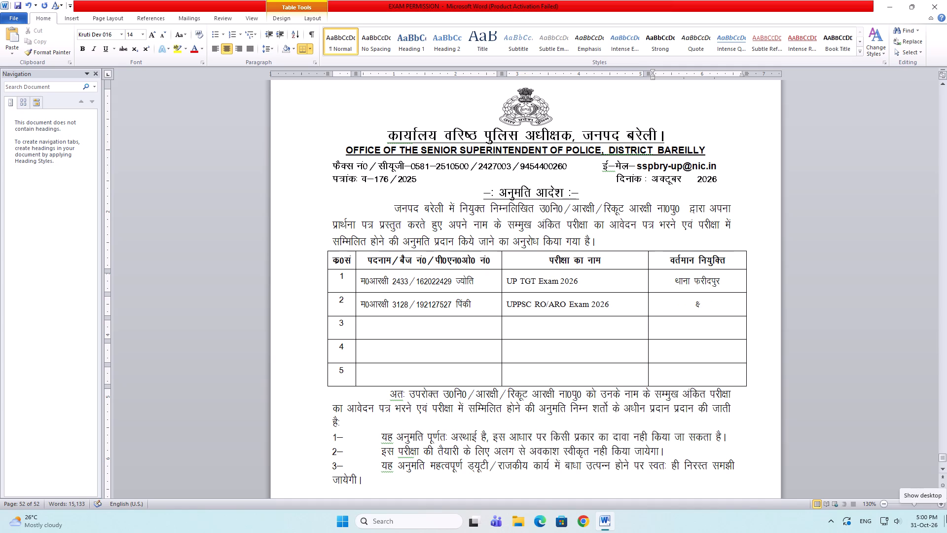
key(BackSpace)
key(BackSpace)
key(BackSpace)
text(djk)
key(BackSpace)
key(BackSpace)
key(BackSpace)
Enter कार्या0 क्षेत्रा0 नगर प्रथम as the current posting in row 2 and save the document.
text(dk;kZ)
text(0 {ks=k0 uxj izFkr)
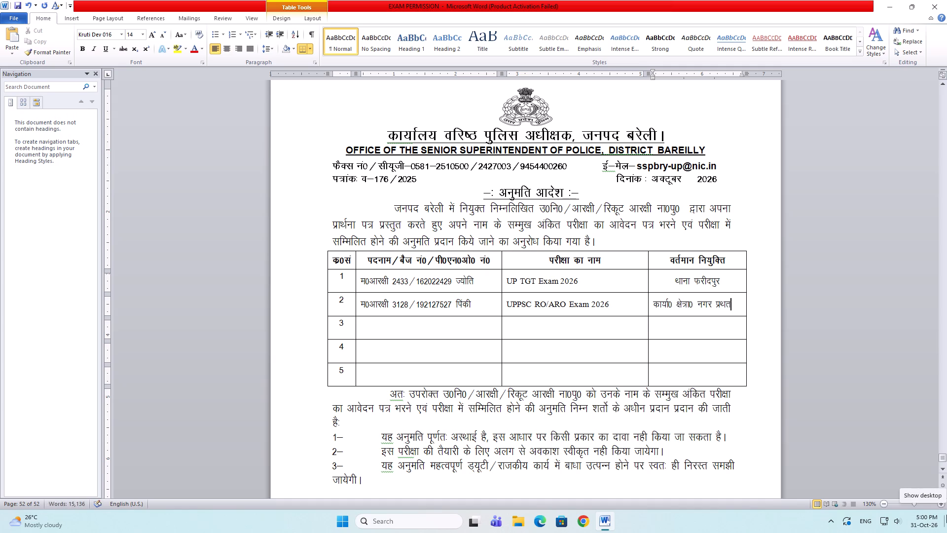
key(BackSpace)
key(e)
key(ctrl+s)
Enter the rank रि0आरक्षी, badge number, PNO number and name of the recruit constable in row 3.
click(434, 322)
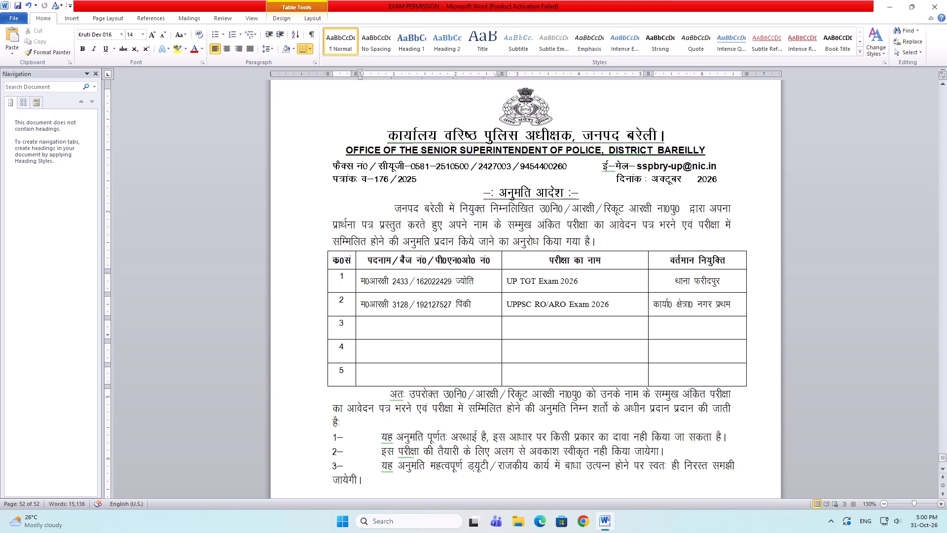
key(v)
key(BackSpace)
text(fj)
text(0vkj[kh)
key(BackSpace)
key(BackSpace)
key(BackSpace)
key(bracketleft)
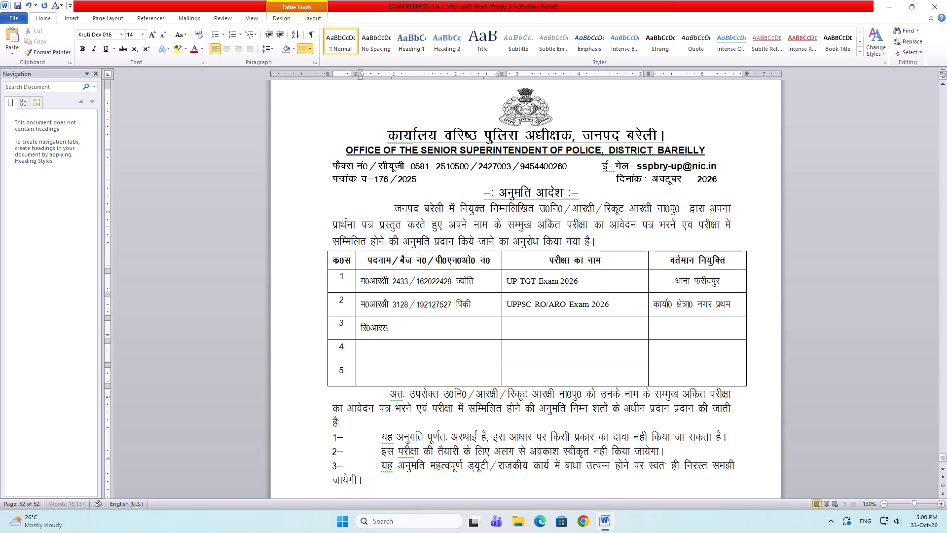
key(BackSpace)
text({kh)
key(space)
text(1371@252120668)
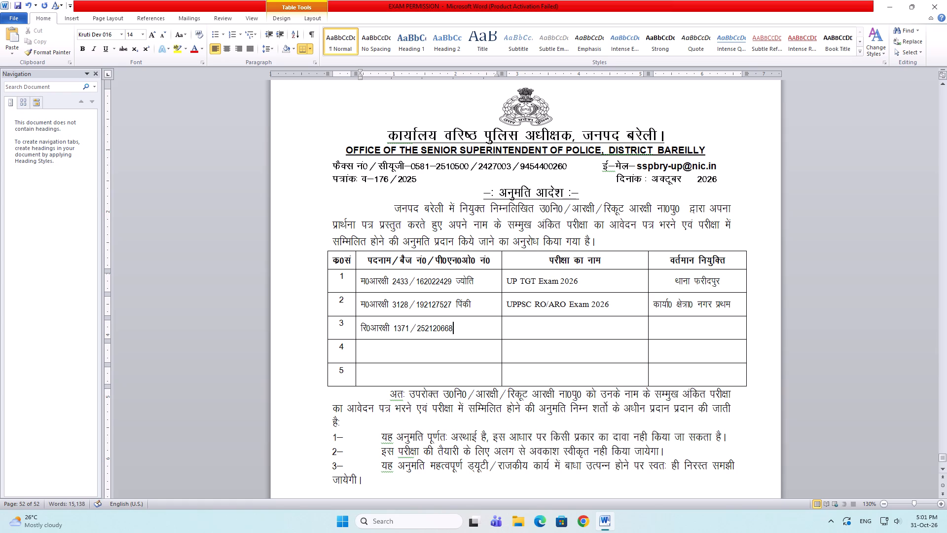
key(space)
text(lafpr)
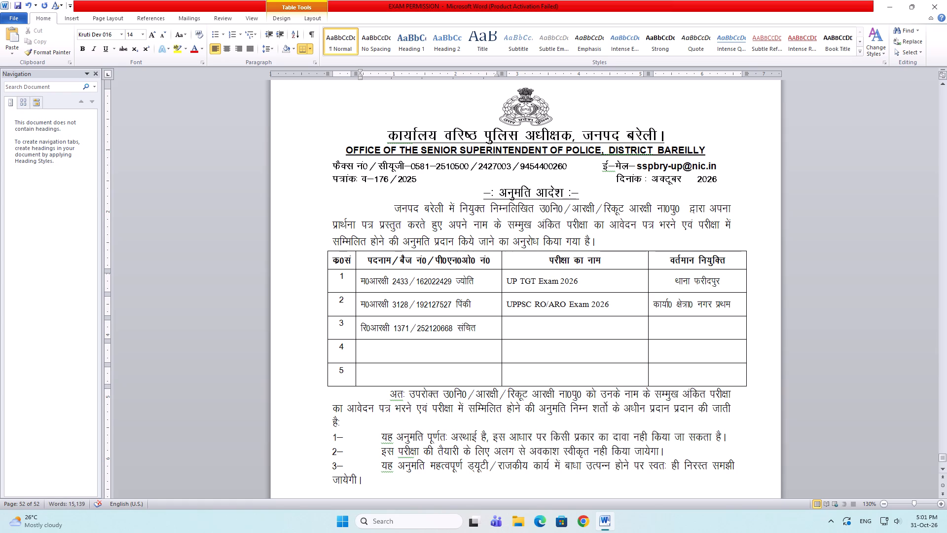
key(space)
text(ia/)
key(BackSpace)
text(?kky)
Enter UPPSC PCS, RRB XV, UPSC EPFO, as the first exam names in row 3's exam name cell.
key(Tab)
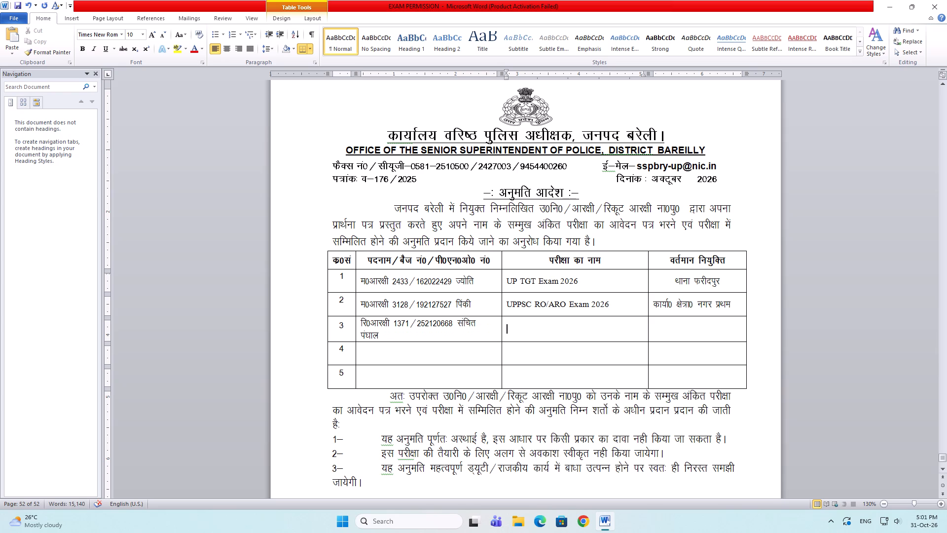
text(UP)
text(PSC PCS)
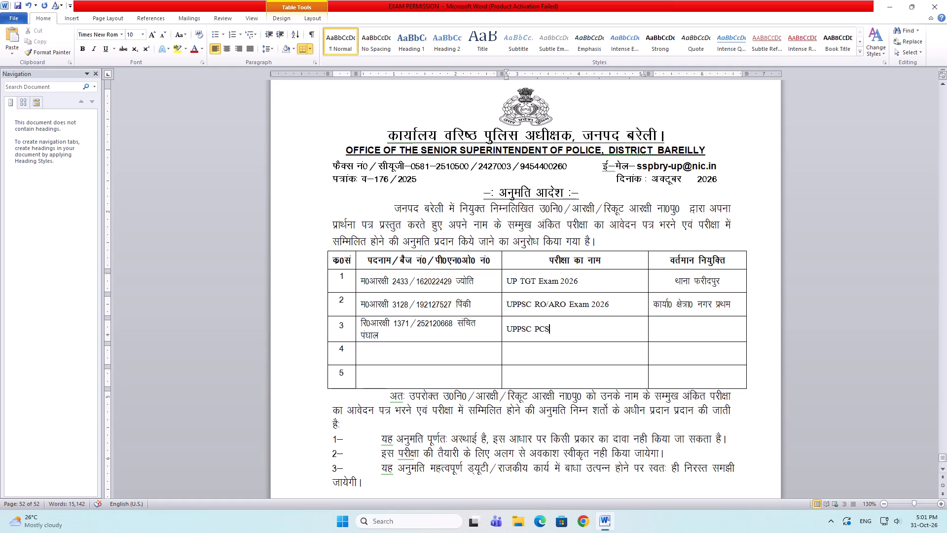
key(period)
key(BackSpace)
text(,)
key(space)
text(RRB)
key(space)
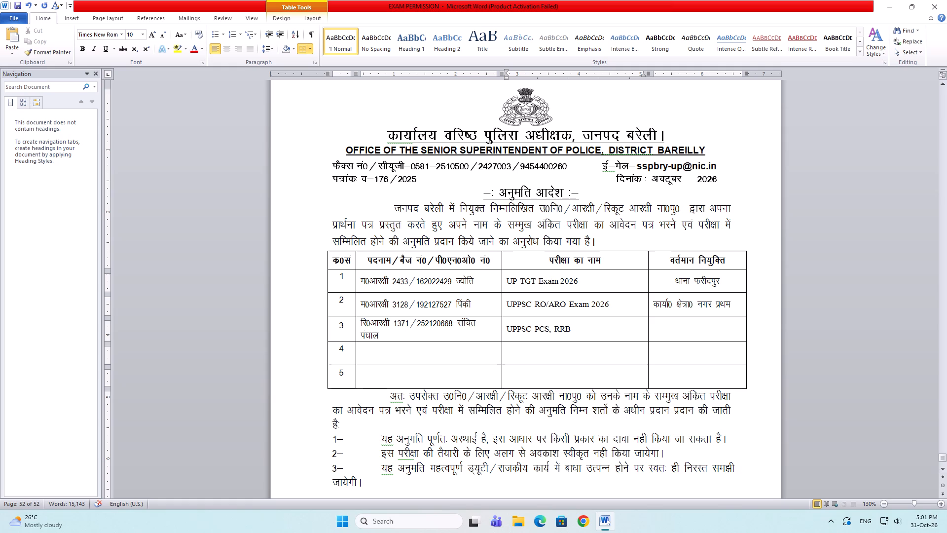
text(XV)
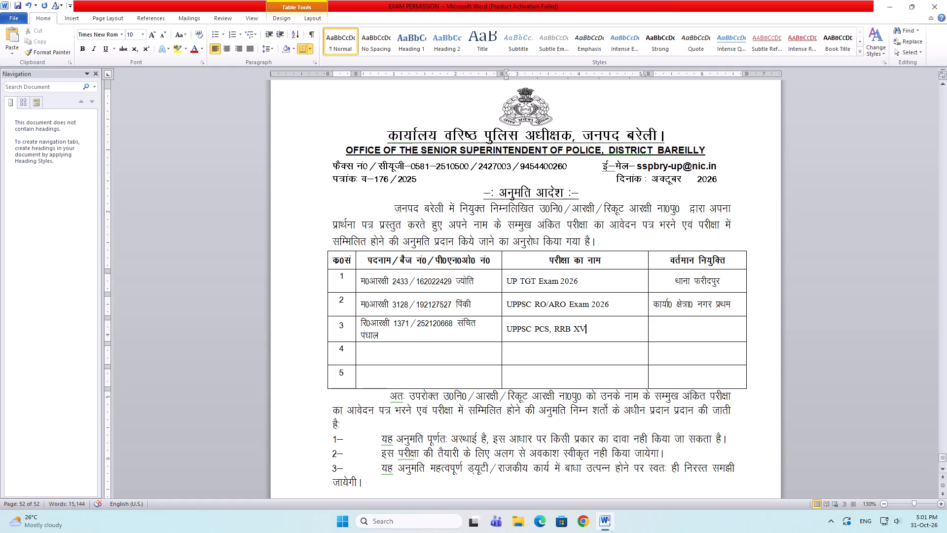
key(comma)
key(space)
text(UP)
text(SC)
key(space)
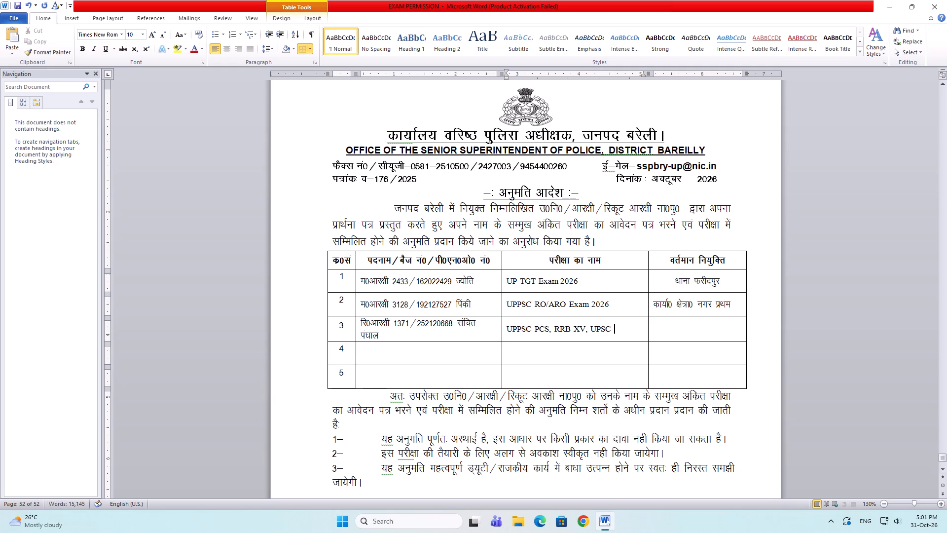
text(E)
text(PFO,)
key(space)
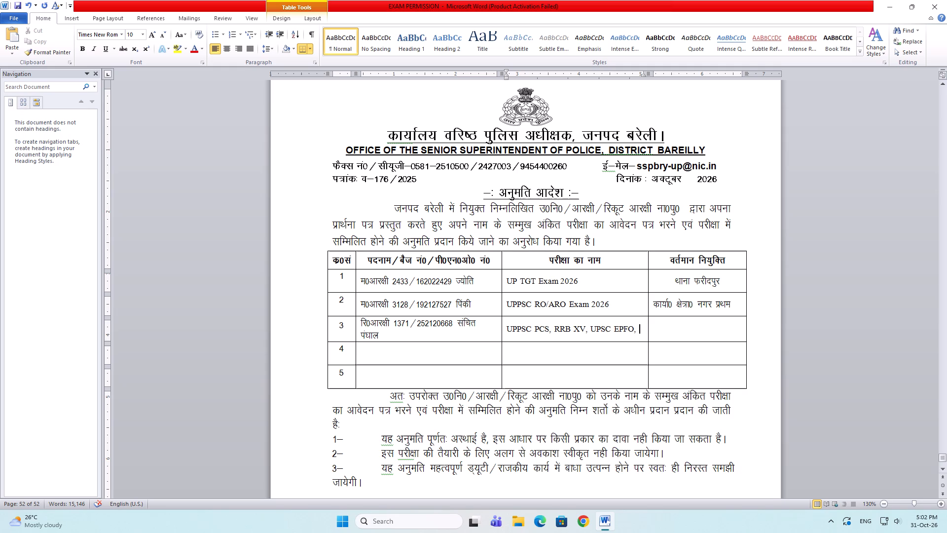
Complete row 3's exam list by adding RRB STATION MASTER, UPPSC RO/ARO Exam 2026.
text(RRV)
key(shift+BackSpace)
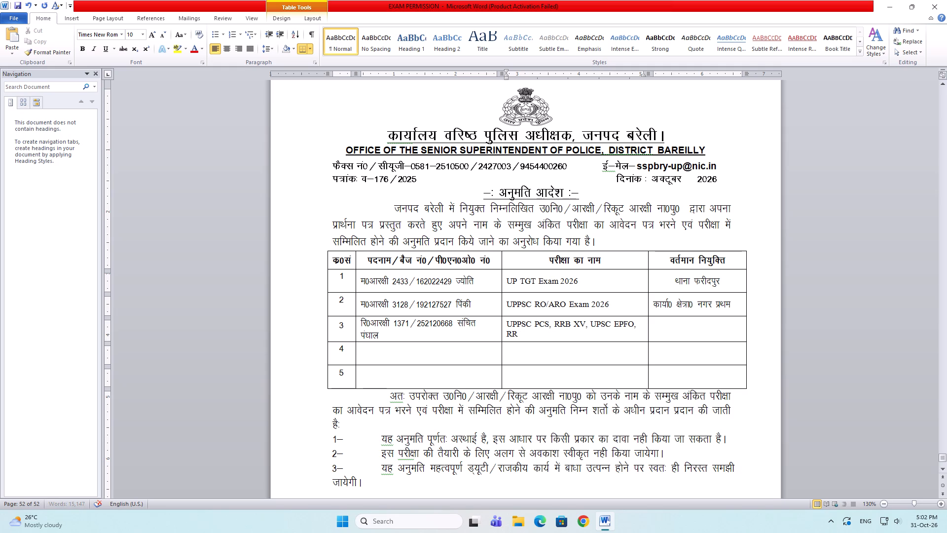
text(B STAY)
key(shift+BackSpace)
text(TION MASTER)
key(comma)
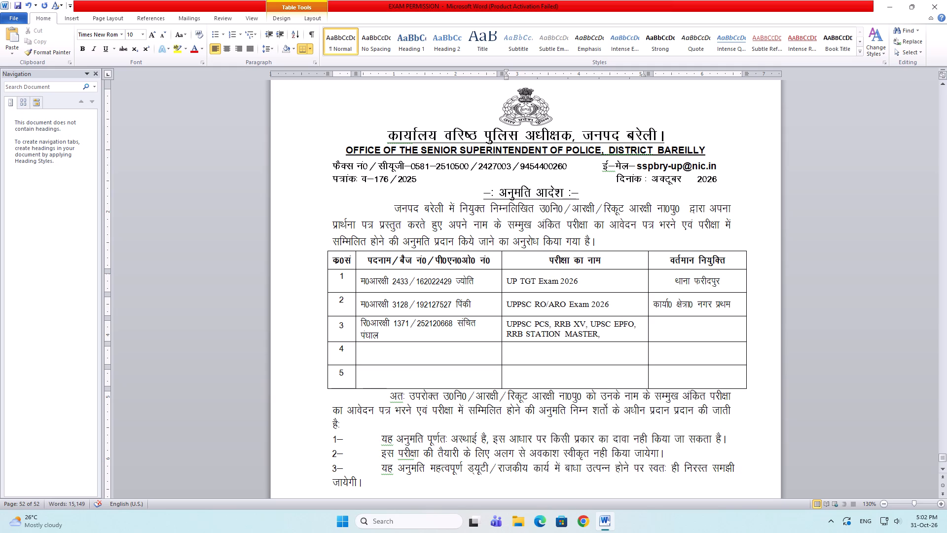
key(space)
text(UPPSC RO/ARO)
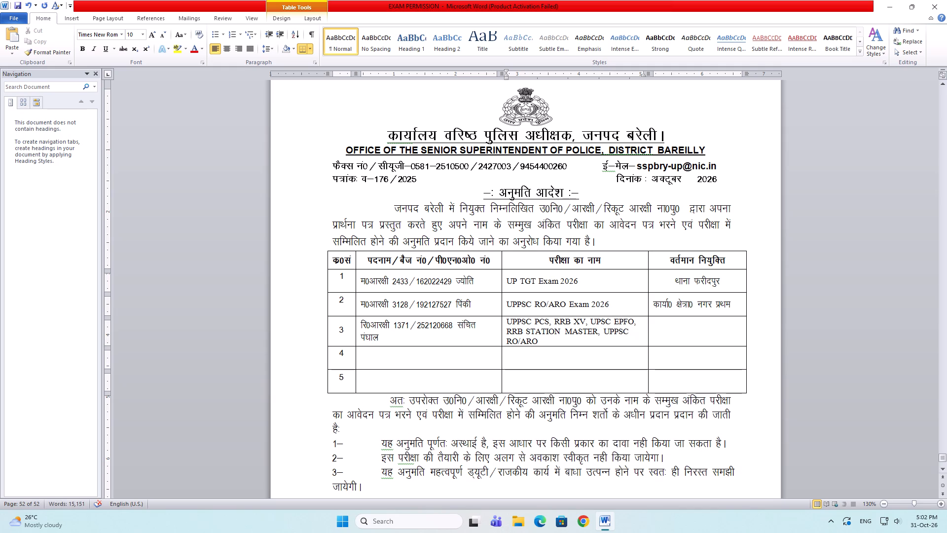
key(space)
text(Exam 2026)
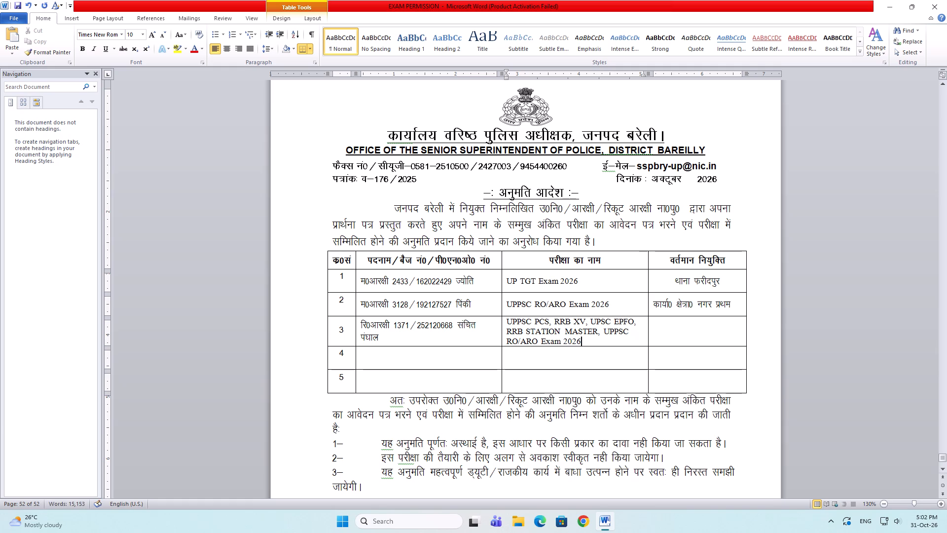
Enter थाना कोतवाली as the current posting in row 3 and save the document.
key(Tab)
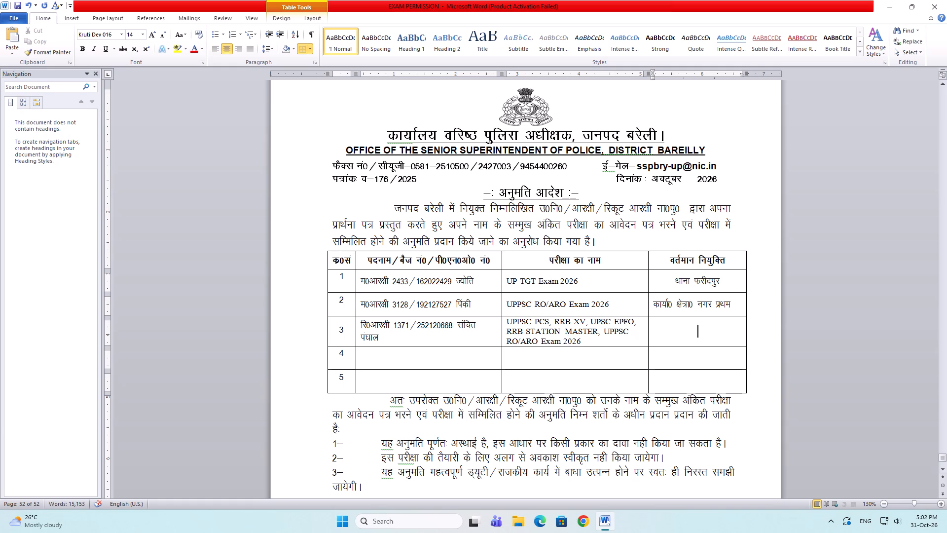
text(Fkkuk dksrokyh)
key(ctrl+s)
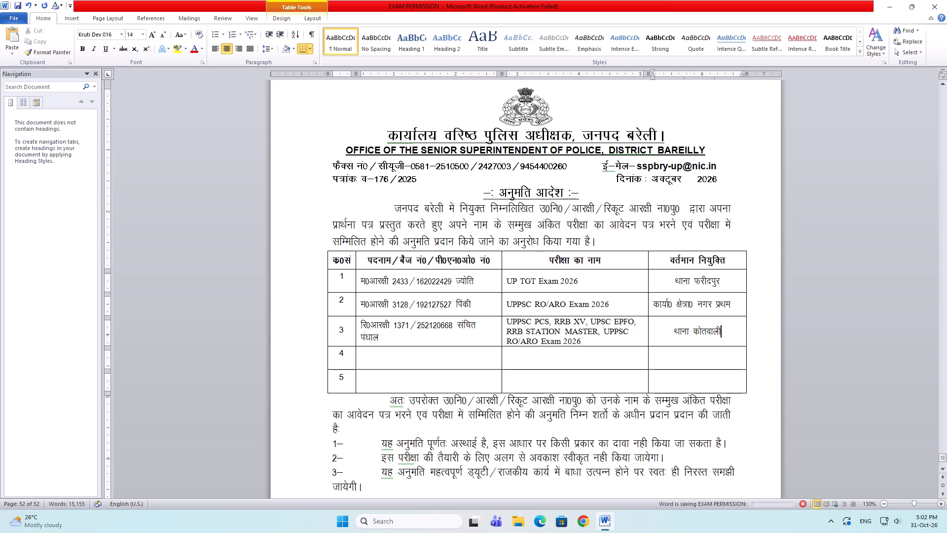
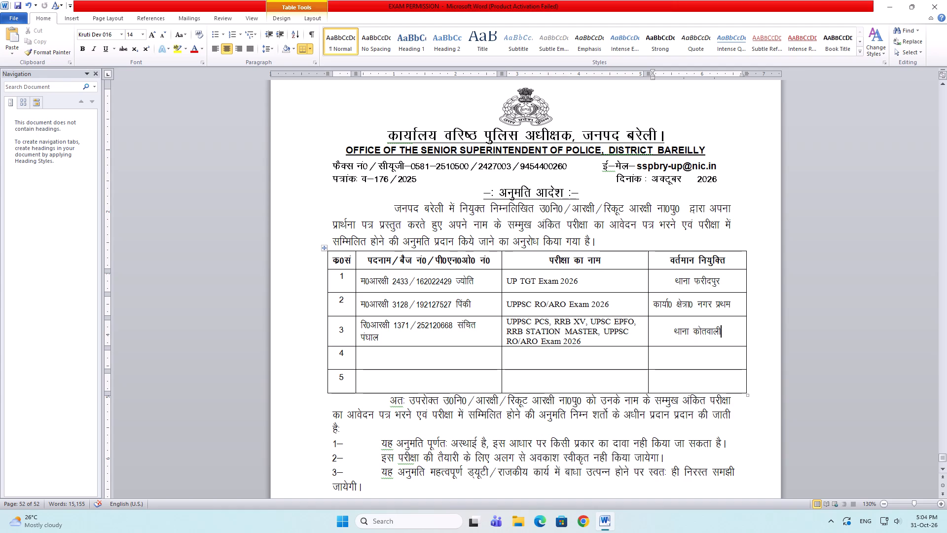
Save the EXAM PERMISSION document and close it.
key(ctrl+s)
key(ctrl+s)
key(ctrl+s)
key(ctrl+s)
key(ctrl+s)
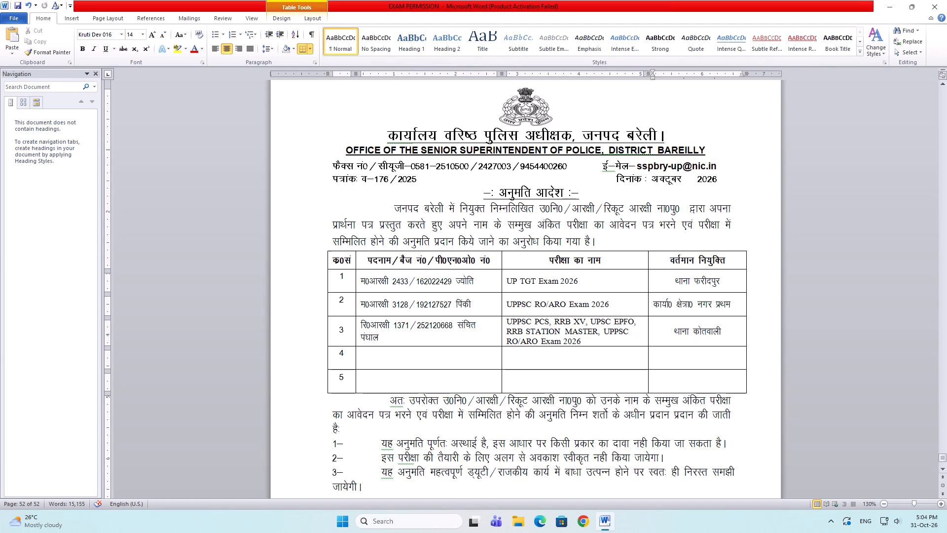
click(940, 0)
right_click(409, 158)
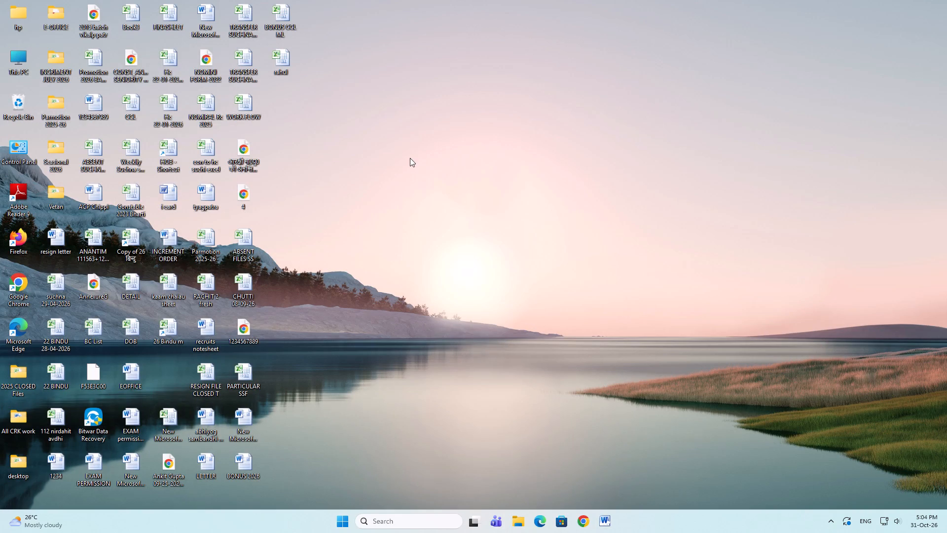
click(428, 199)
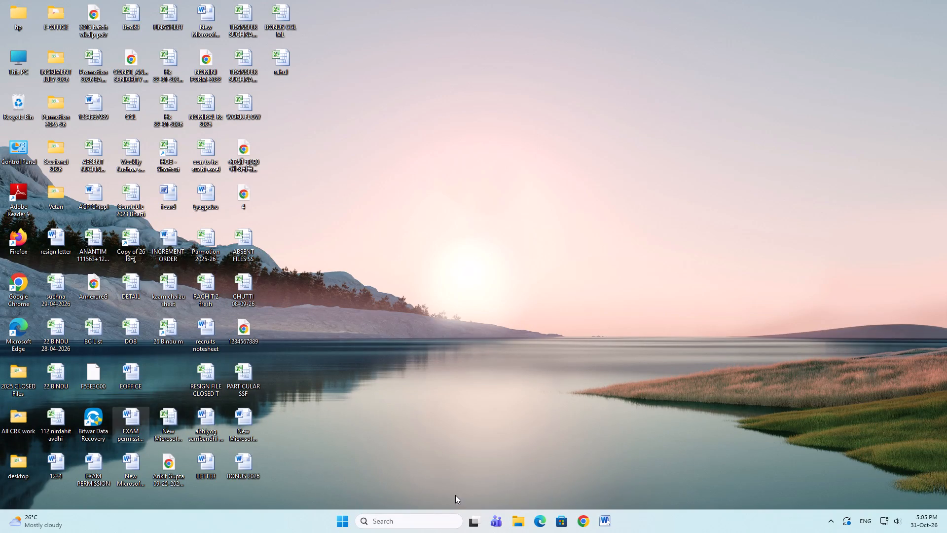
Open the recent nominal roll new workbook, dismiss the activation notice and minimise the workbook.
click(346, 525)
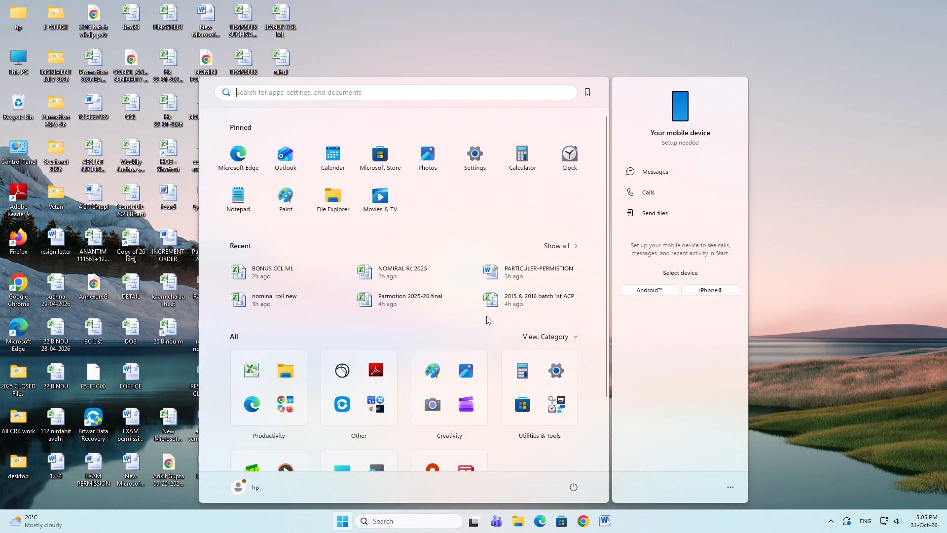
click(273, 304)
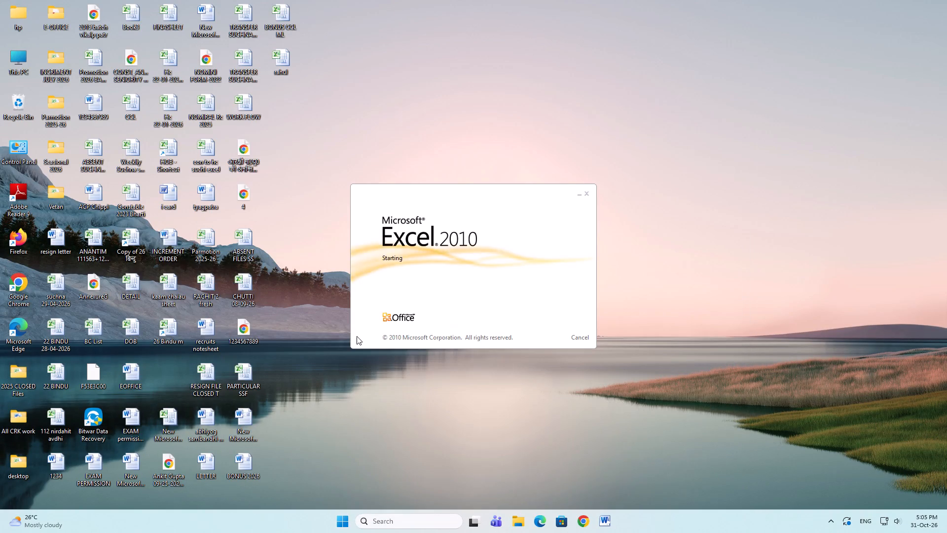
click(487, 241)
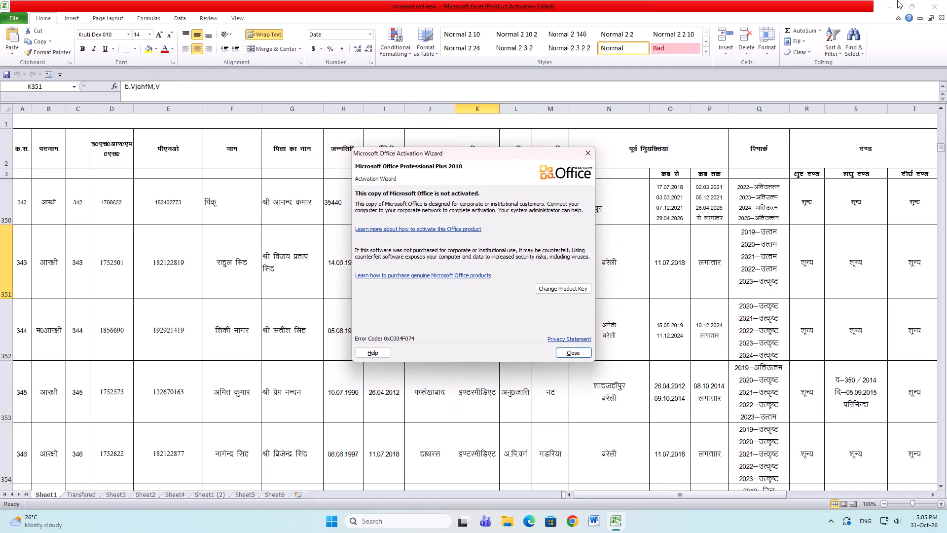
click(565, 346)
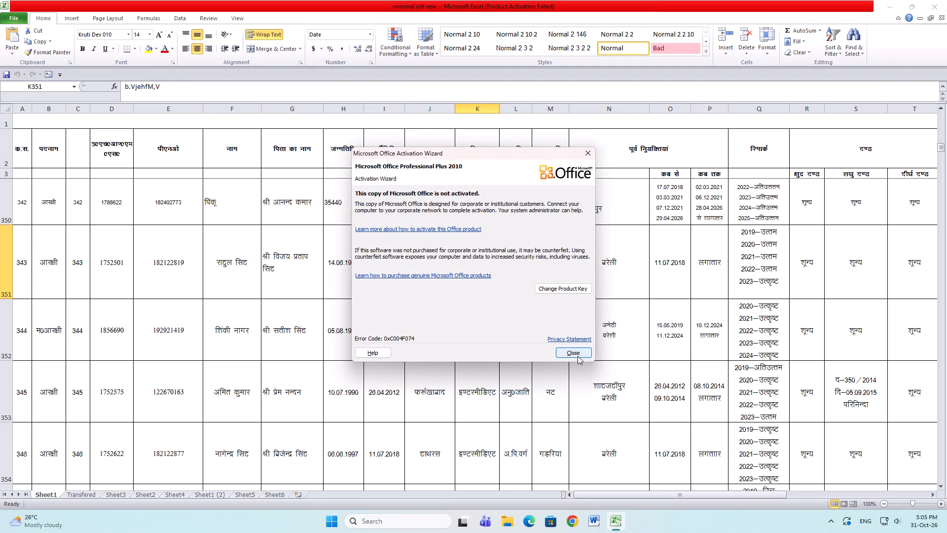
click(574, 347)
click(892, 7)
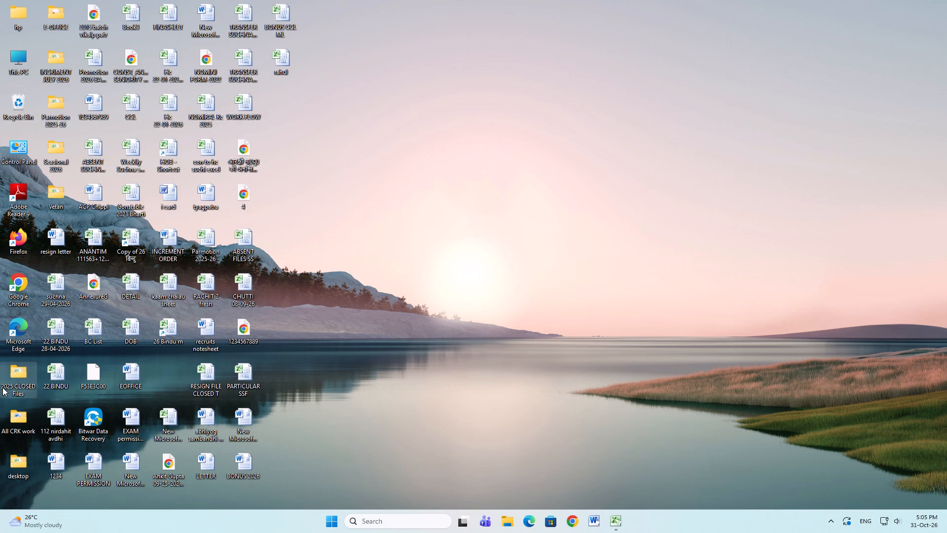
Open the particular permission ADG document from the All CRK work folder on the desktop and dismiss the activation notice.
double_click(13, 418)
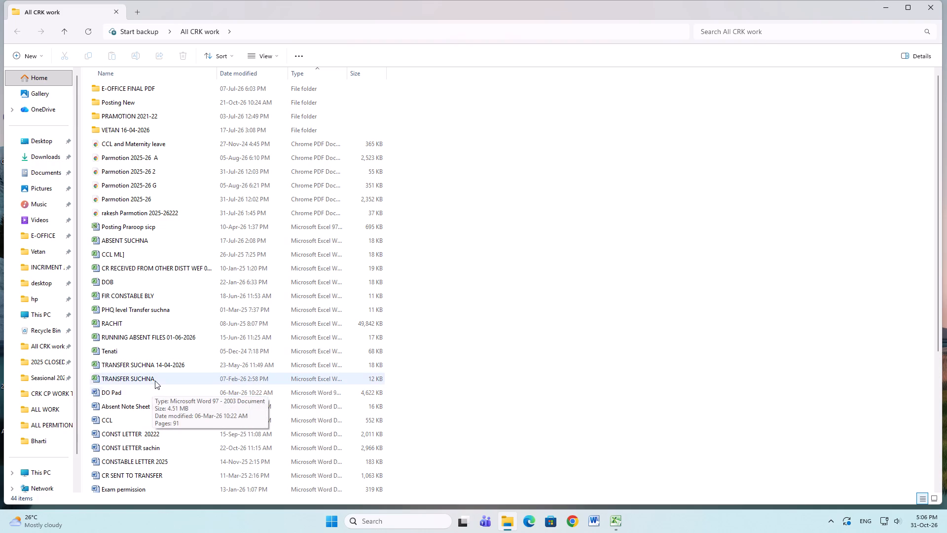
scroll(142, 416, down, 2)
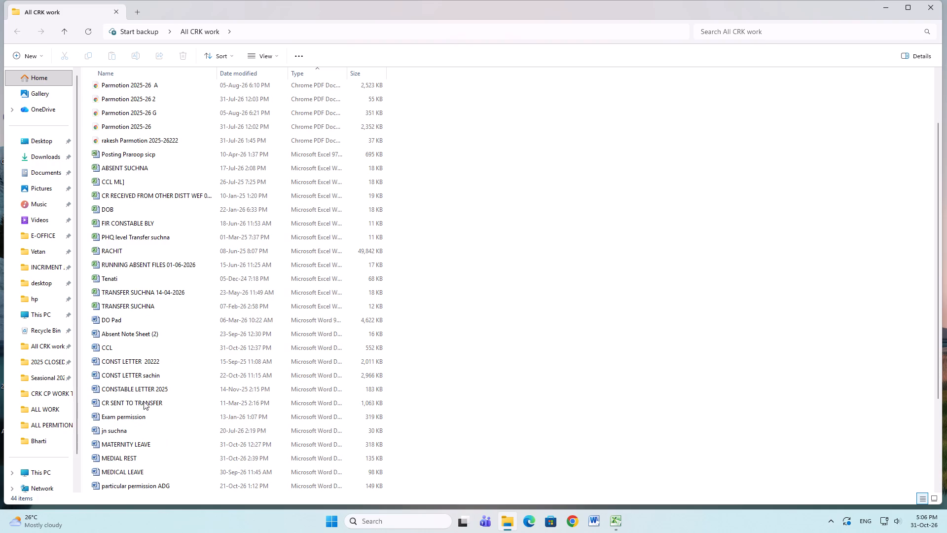
scroll(144, 409, down, 2)
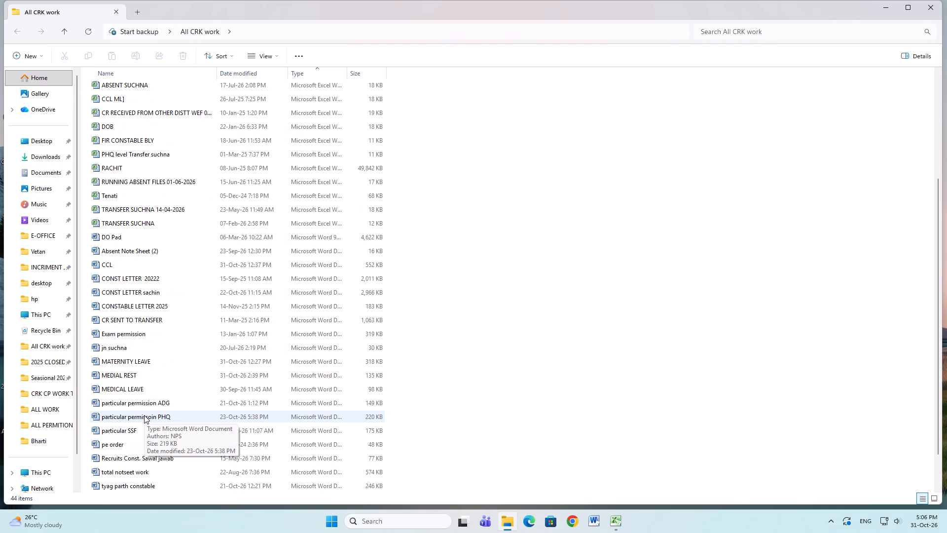
click(144, 415)
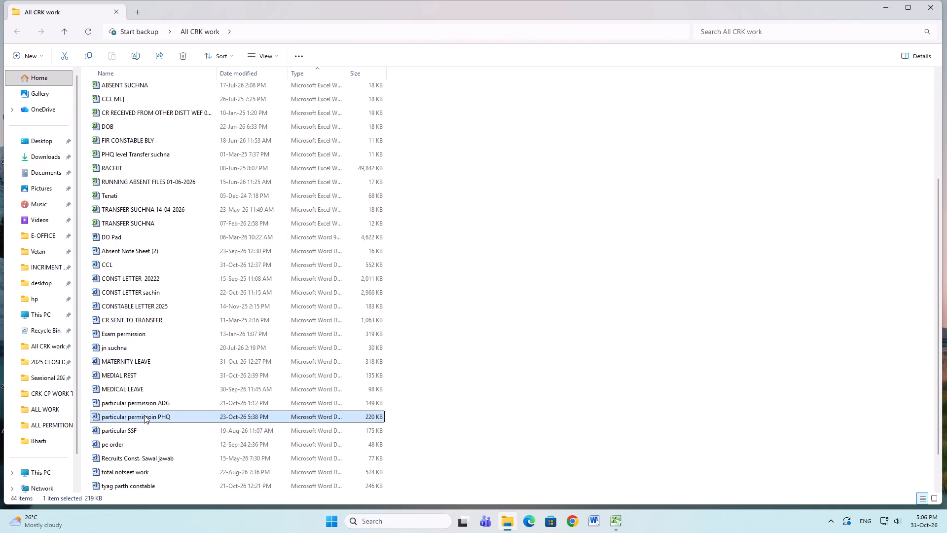
double_click(144, 408)
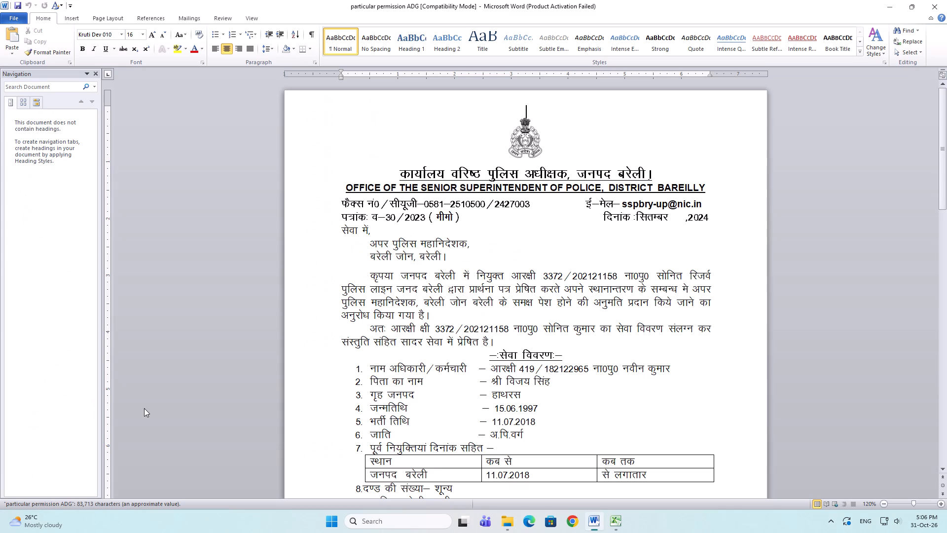
scroll(142, 385, down, 7)
key(ctrl+End)
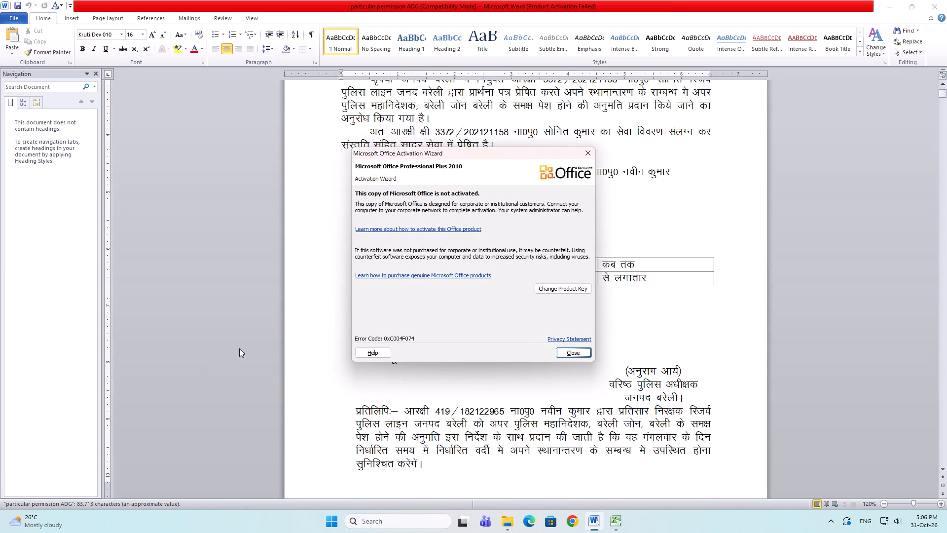
click(560, 349)
Copy the whole last letter in the document and paste it onto a new page at the end.
scroll(560, 349, down, 7)
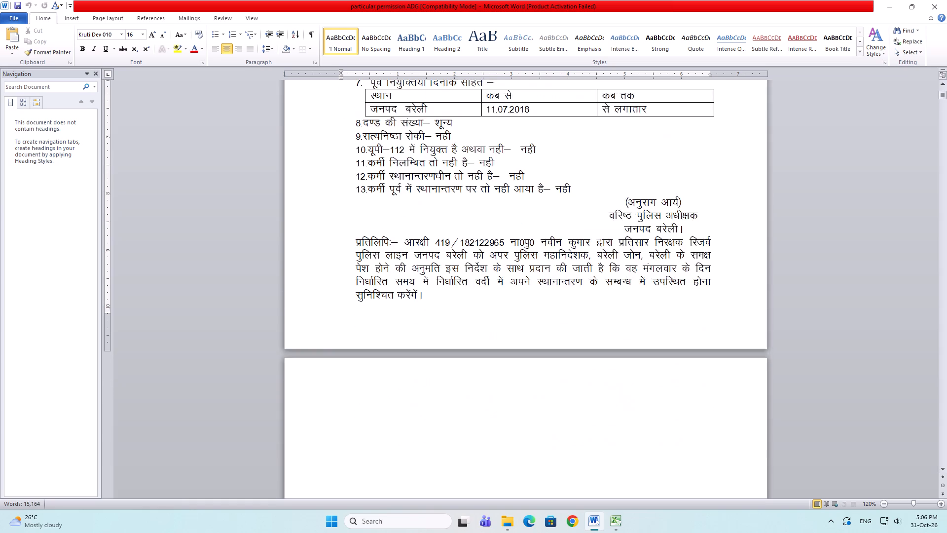
scroll(560, 349, down, 6)
key(ctrl+End)
scroll(415, 303, up, 13)
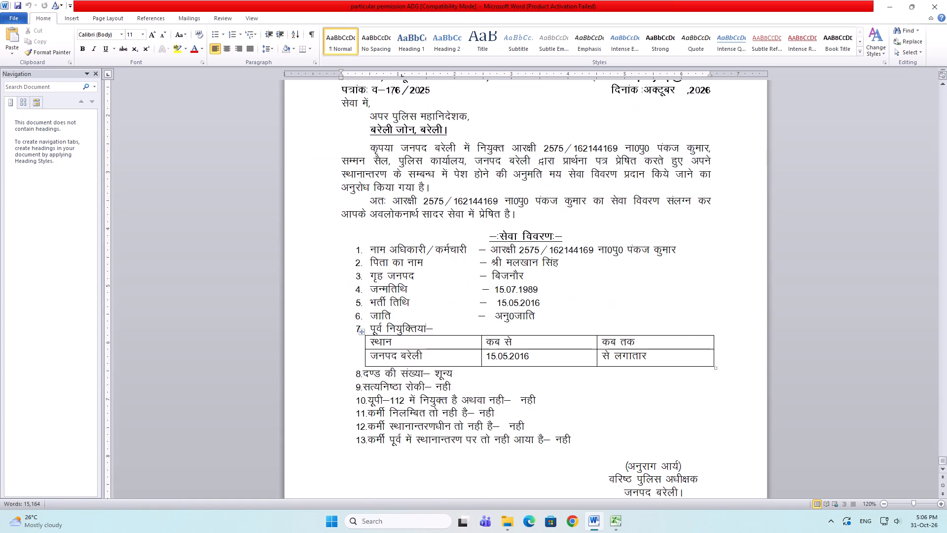
scroll(435, 260, up, 4)
drag(488, 133, 588, 437)
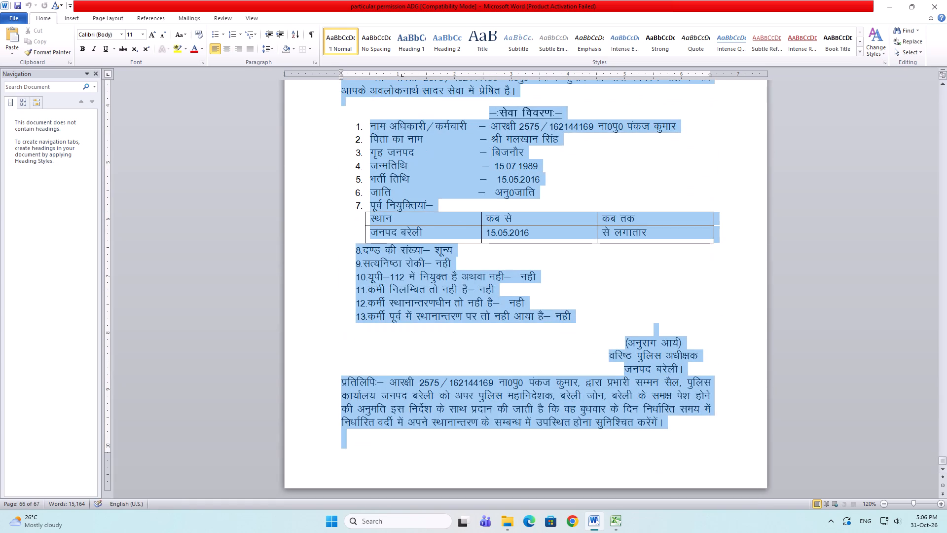
drag(588, 437, 665, 421)
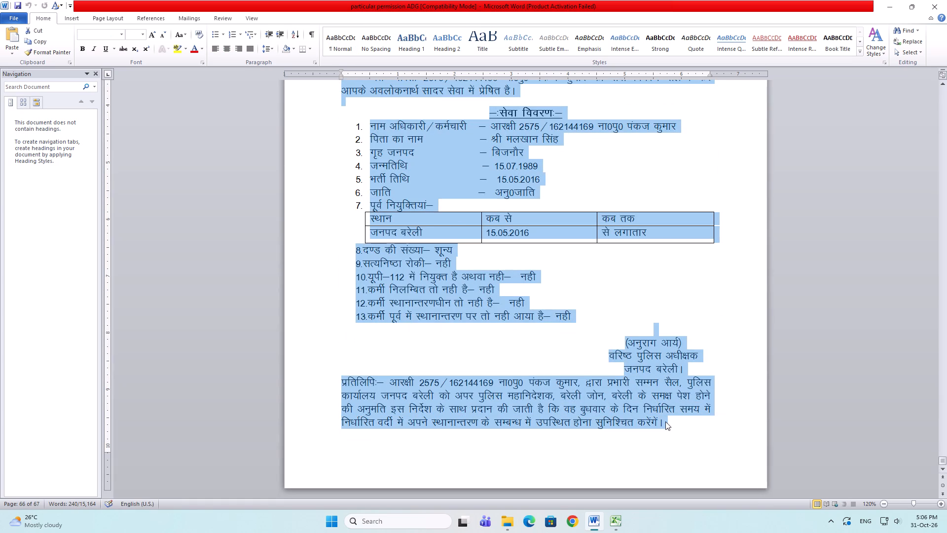
key(ctrl+c)
key(ctrl+c)
key(ctrl+c)
key(ctrl+c)
key(ctrl+v)
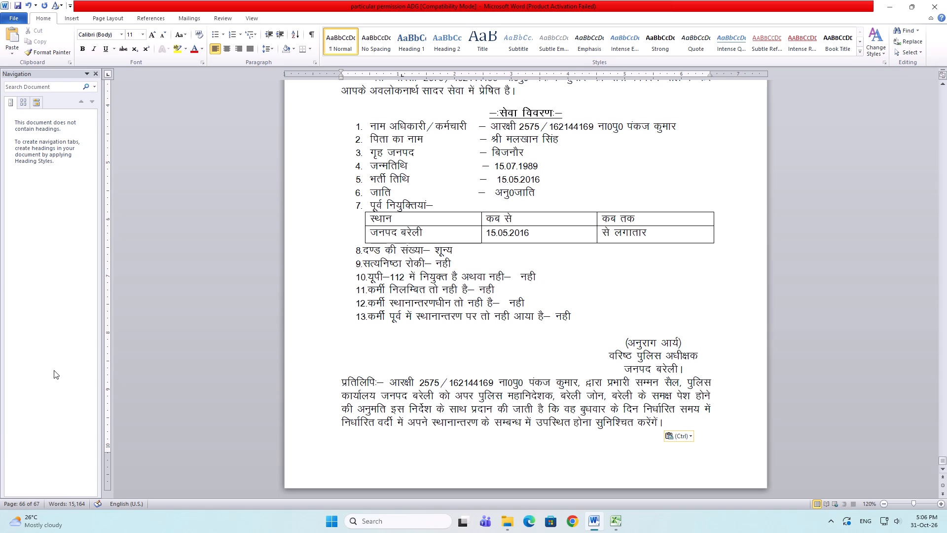
key(ctrl+Return)
key(ctrl+Return)
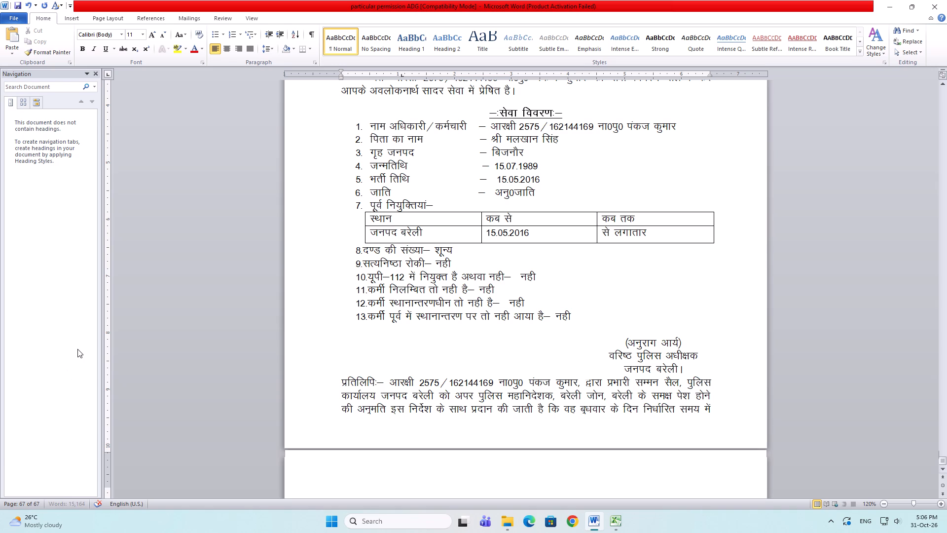
key(ctrl+v)
In the copied letter's opening paragraph, insert महिला before आरक्षी and replace the badge and PNO numbers with the new applicant's.
scroll(165, 260, up, 5)
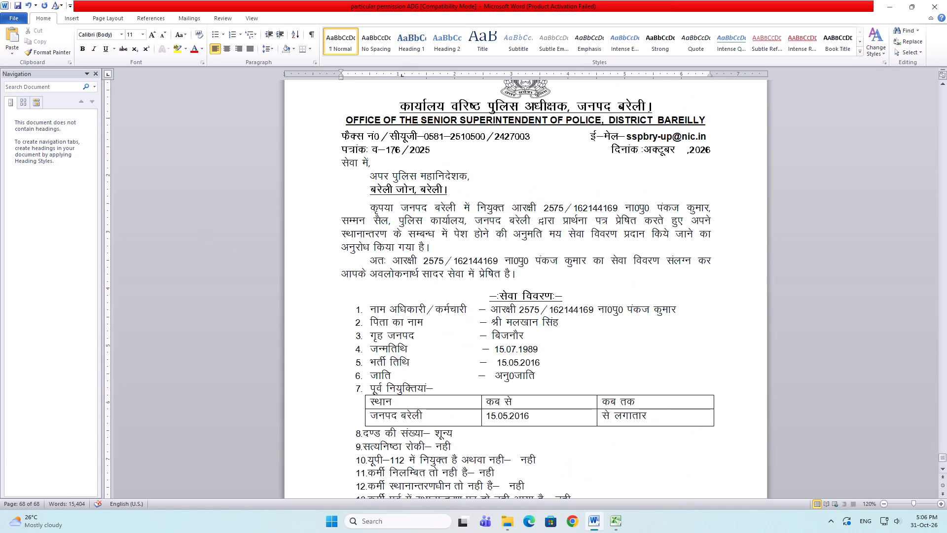
click(514, 204)
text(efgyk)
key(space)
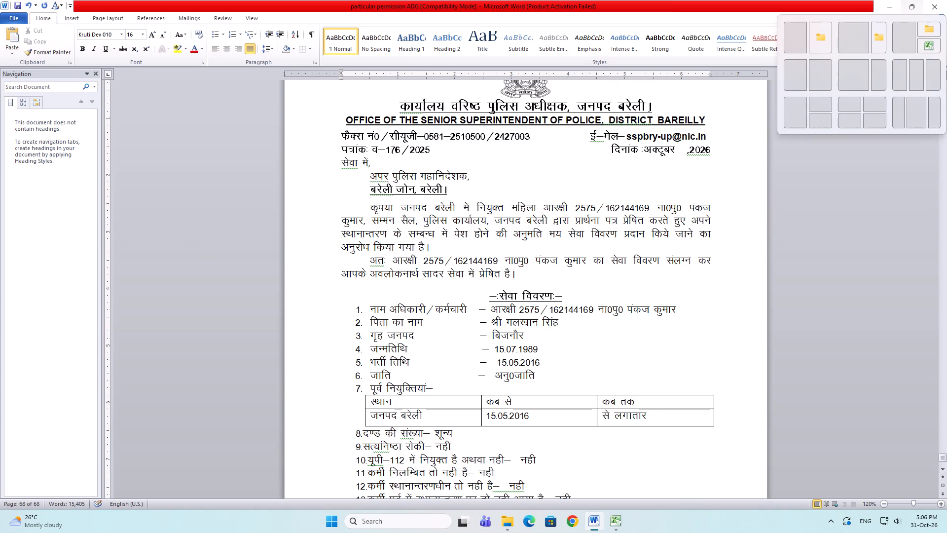
drag(576, 206, 633, 208)
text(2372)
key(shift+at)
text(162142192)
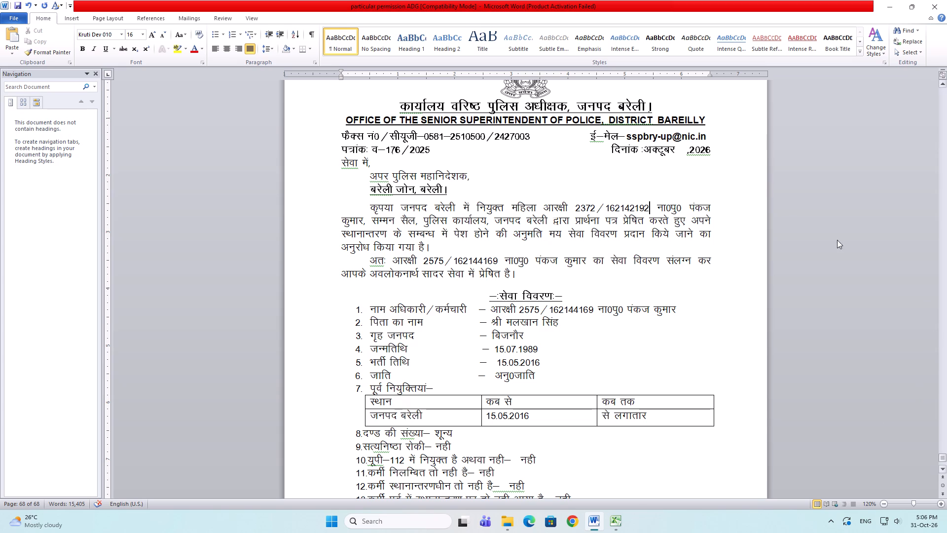
click(509, 205)
Replace the constable's name in the opening paragraph with the female constable's name, followed by the posting सम्मन सैल.
drag(689, 206, 405, 219)
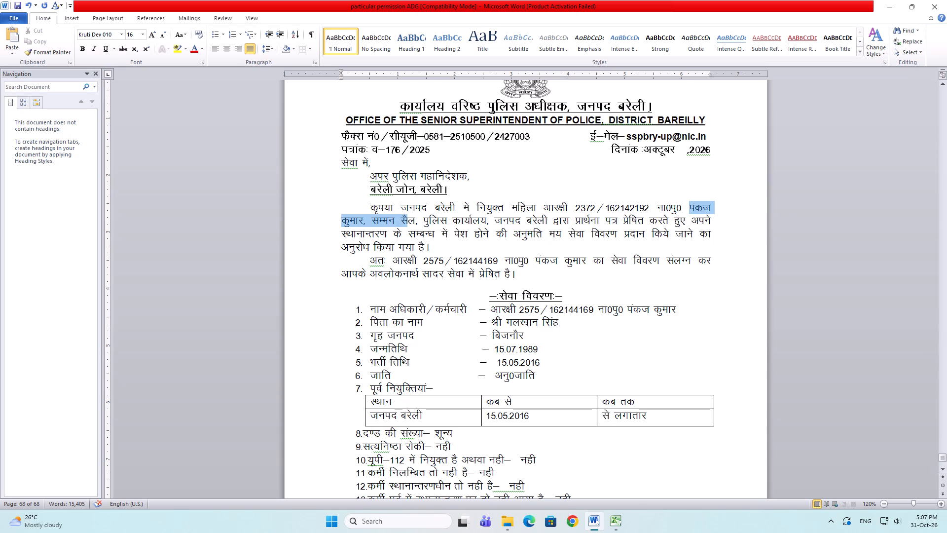
drag(405, 219, 411, 220)
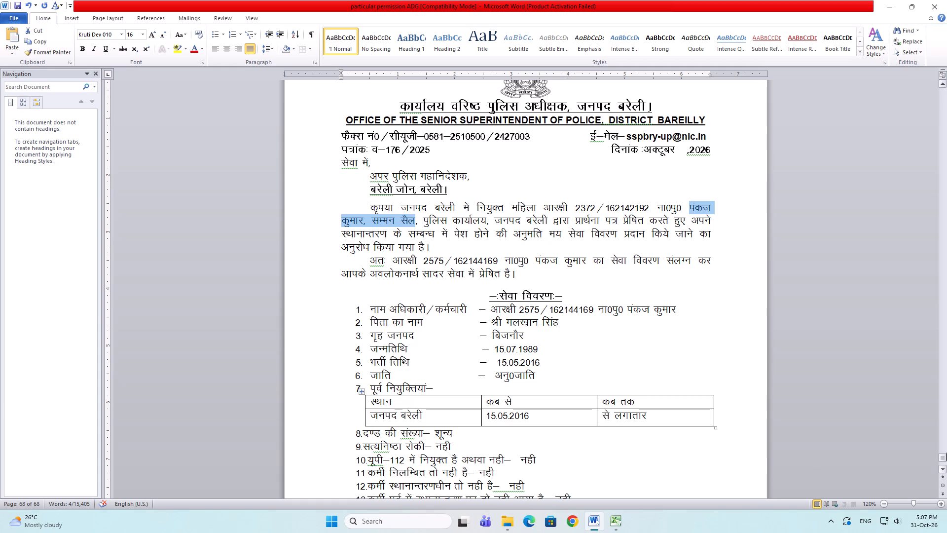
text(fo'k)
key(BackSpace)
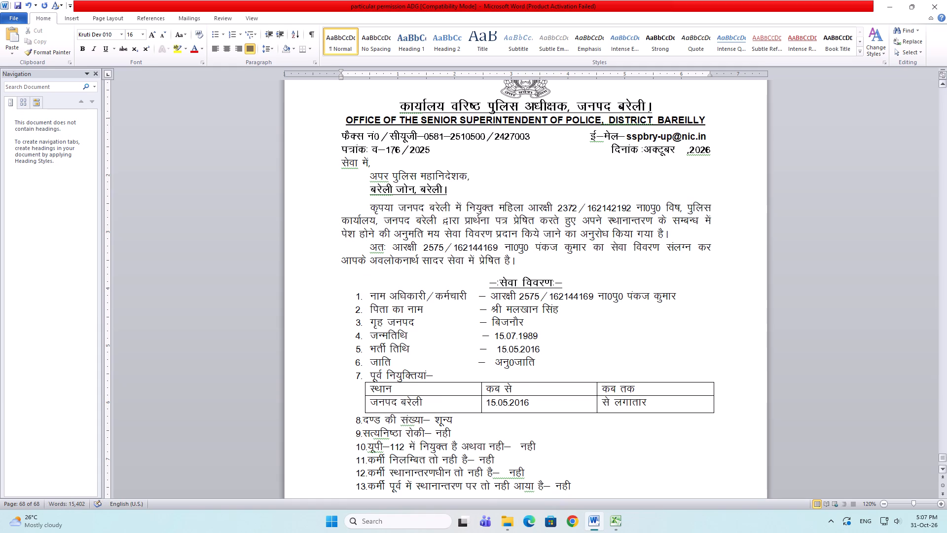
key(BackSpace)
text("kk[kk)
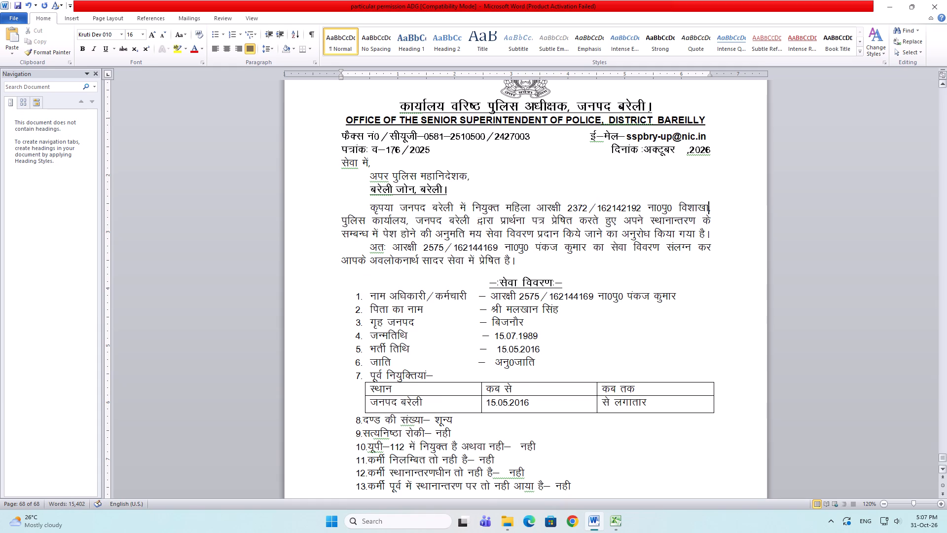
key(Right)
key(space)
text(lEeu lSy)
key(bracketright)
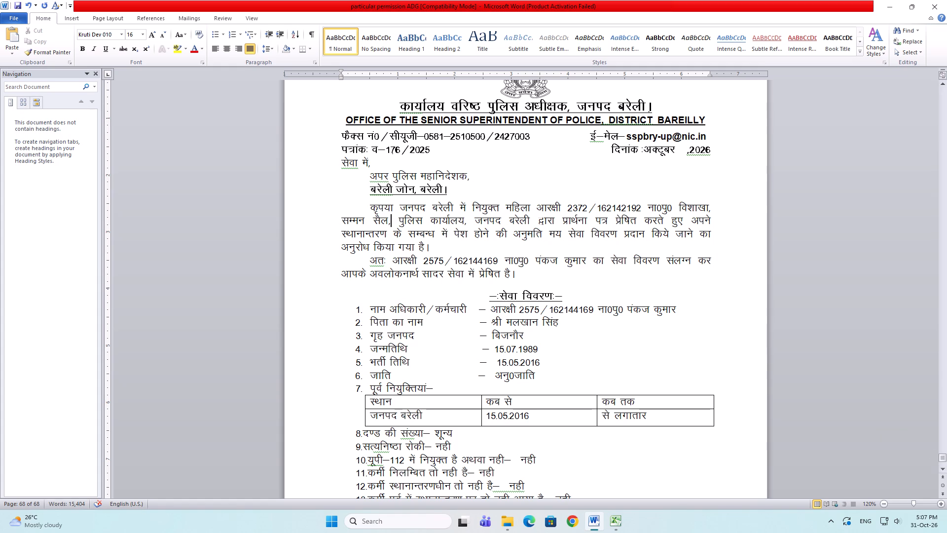
Copy the female constable's rank, numbers and name from the opening paragraph over the old constable's details in the अतः paragraph.
drag(507, 205, 629, 205)
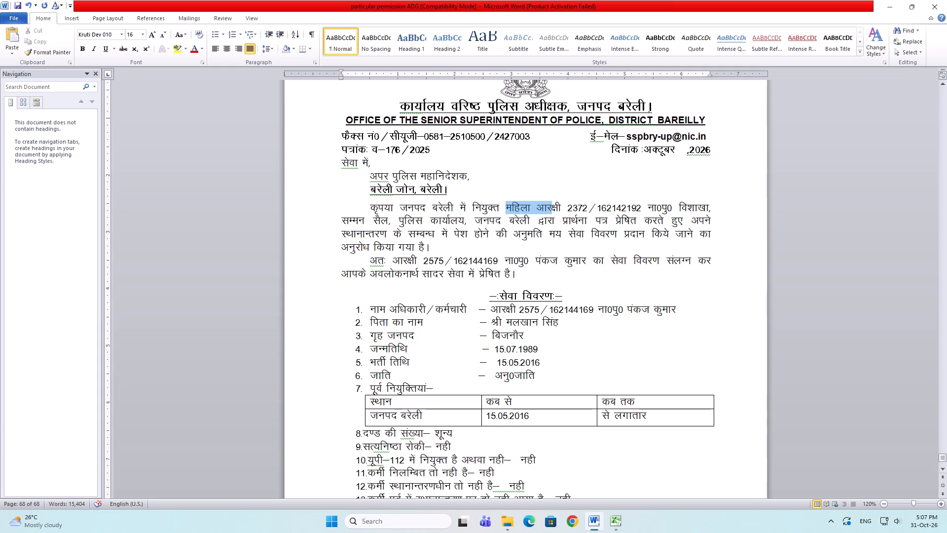
drag(629, 205, 706, 210)
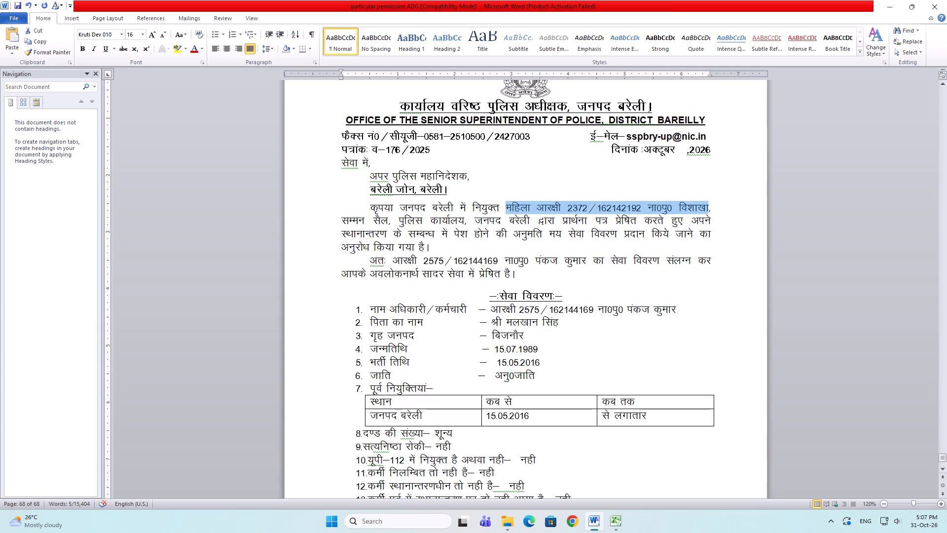
key(ctrl+c)
key(ctrl+c)
drag(394, 259, 577, 260)
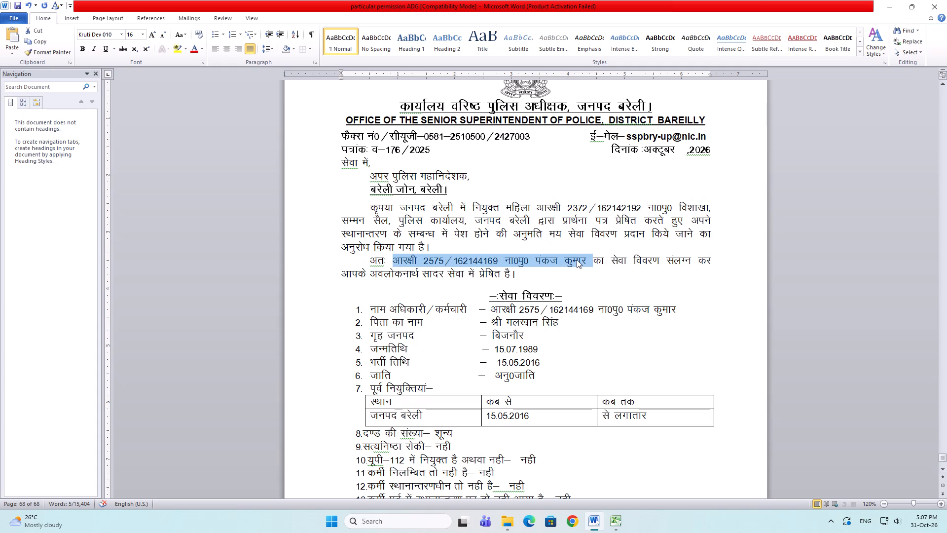
key(ctrl+v)
Replace the old constable's details in item 1 of the सेवा विवरण list with the copied rank, numbers and name of the female constable.
drag(492, 308, 555, 308)
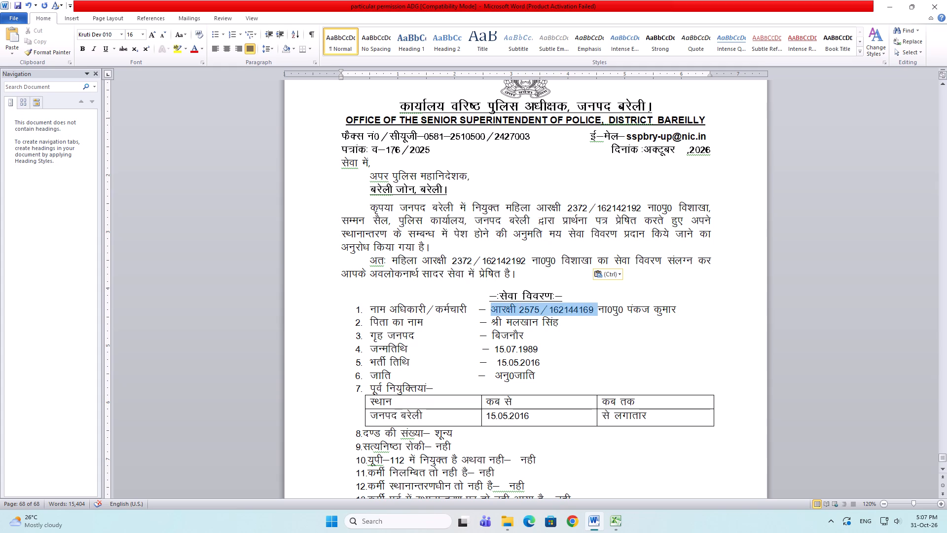
drag(555, 308, 661, 308)
key(ctrl+v)
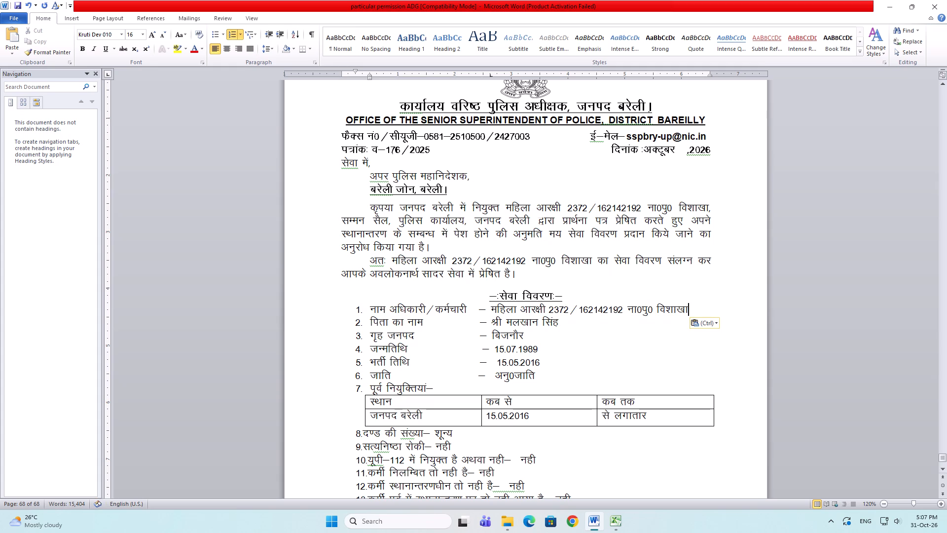
Copy the female constable's PNO number from item 1 and search for it in the nominal roll new workbook in Excel.
drag(580, 307, 619, 310)
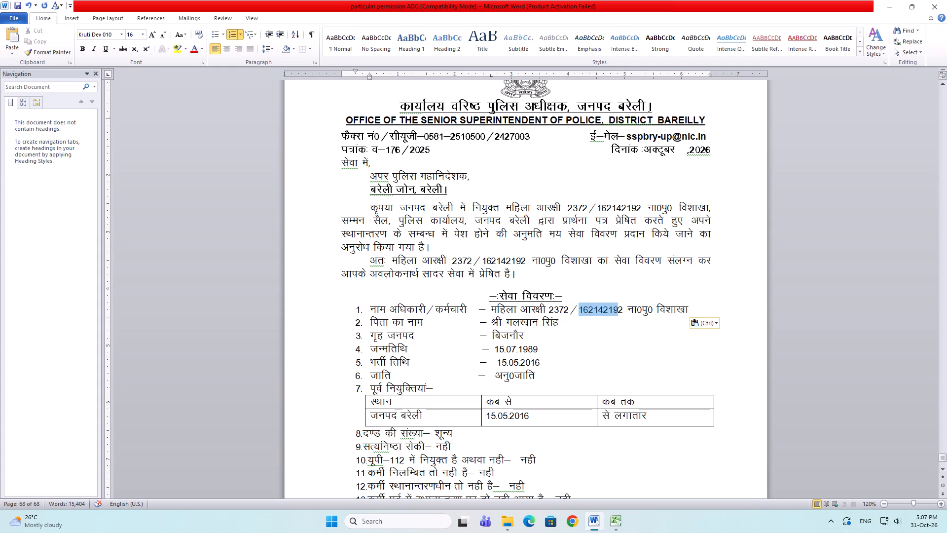
drag(619, 310, 622, 310)
key(ctrl+c)
key(ctrl+c)
key(ctrl+c)
key(ctrl+c)
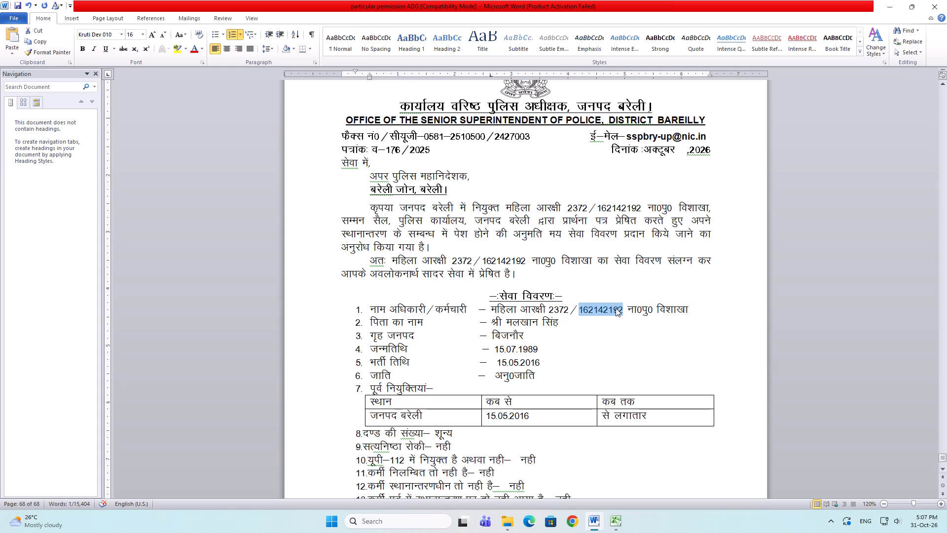
key(alt+Tab)
key(alt+Tab)
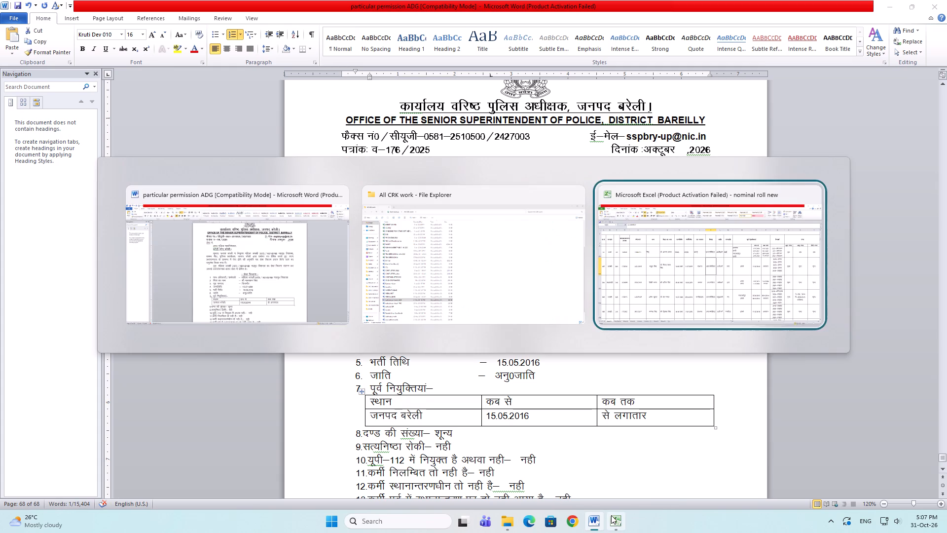
click(506, 313)
key(ctrl+f)
key(ctrl+v)
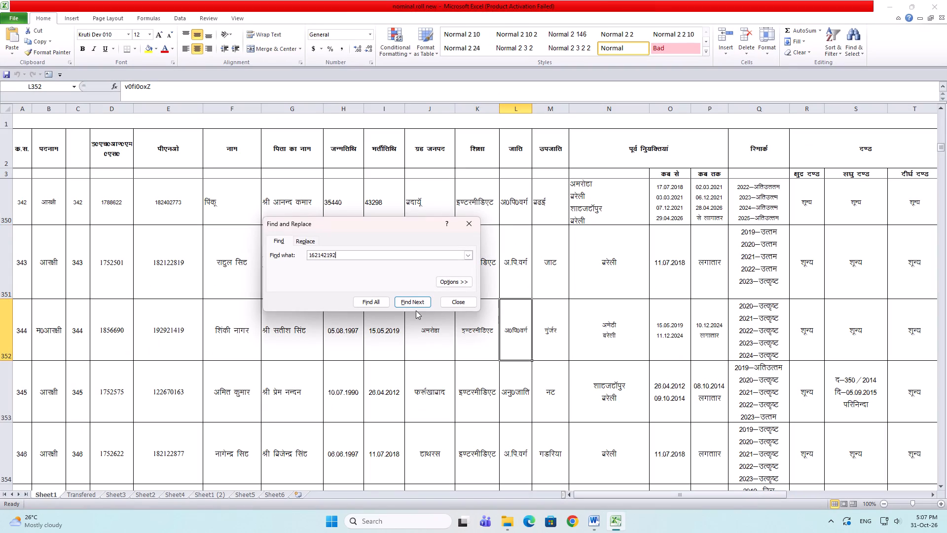
click(405, 301)
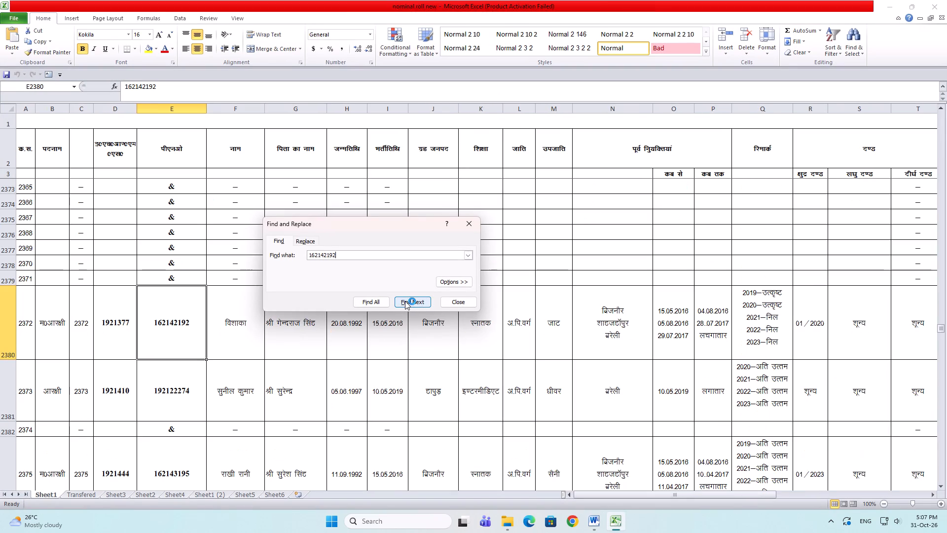
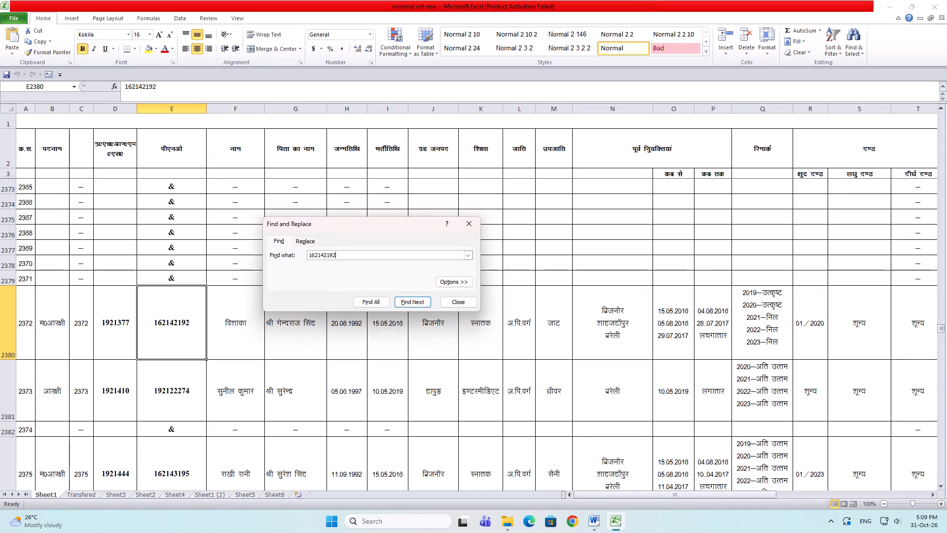
Replace the father's name after श्री in item 2 of the सेवा विवरण list with the one from the constable's nominal roll row.
click(0, 319)
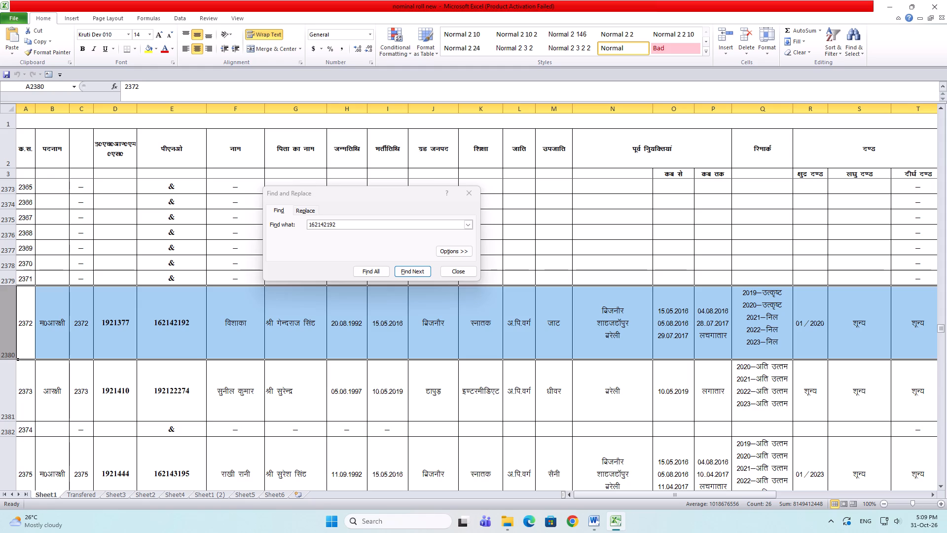
key(alt+Tab)
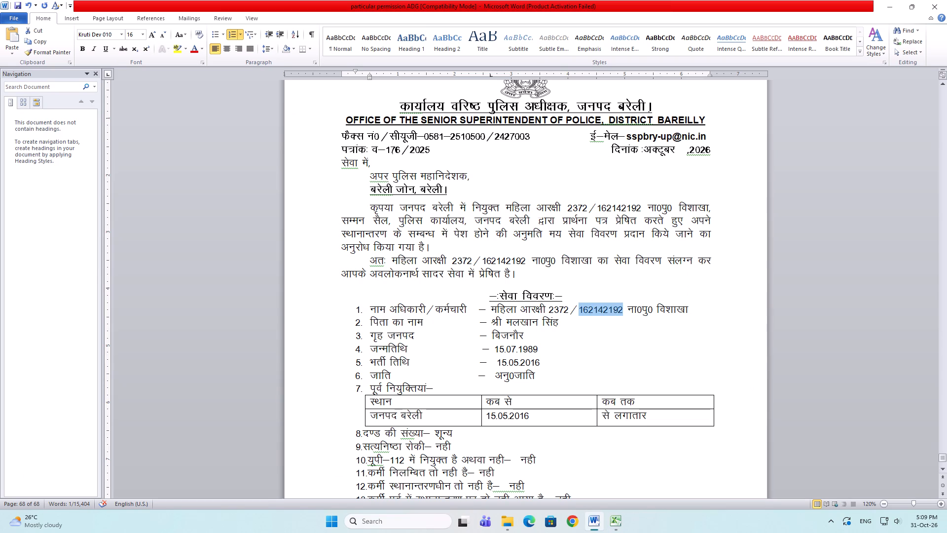
drag(507, 319, 556, 319)
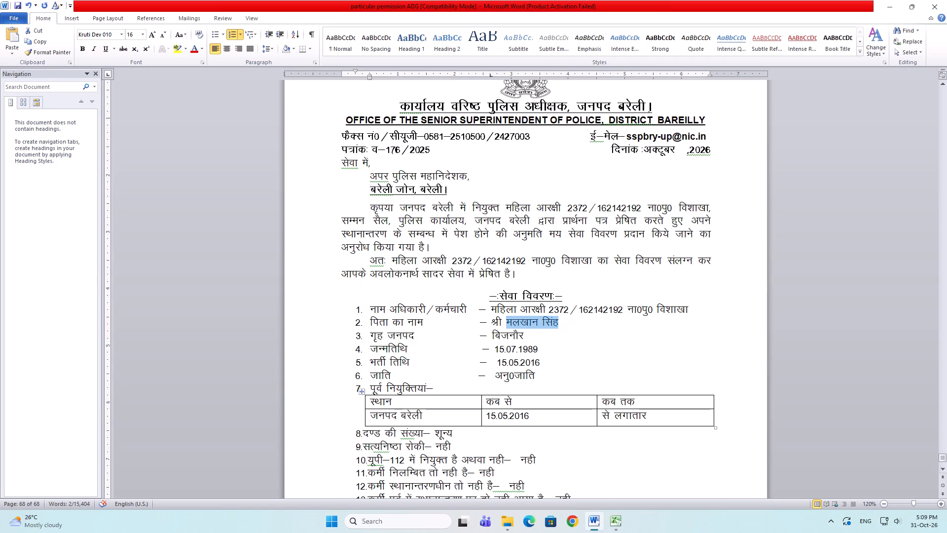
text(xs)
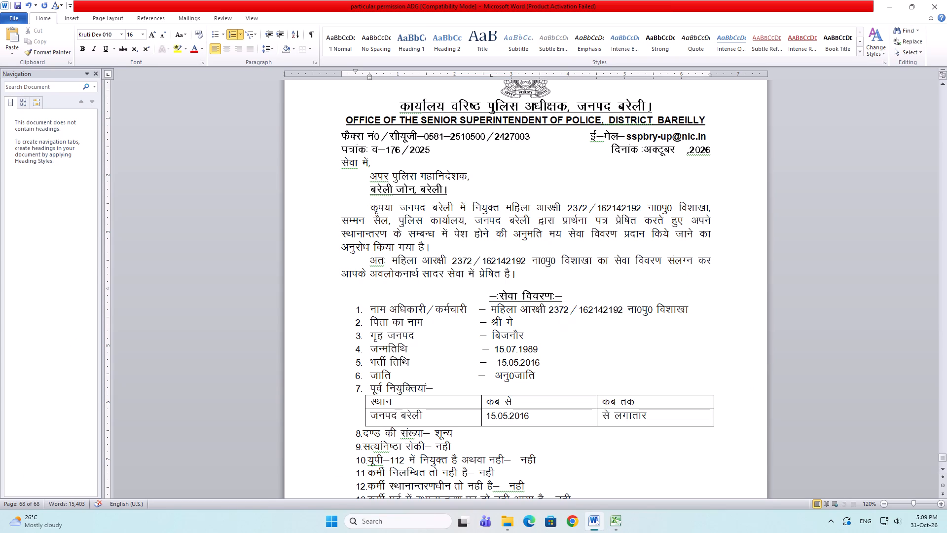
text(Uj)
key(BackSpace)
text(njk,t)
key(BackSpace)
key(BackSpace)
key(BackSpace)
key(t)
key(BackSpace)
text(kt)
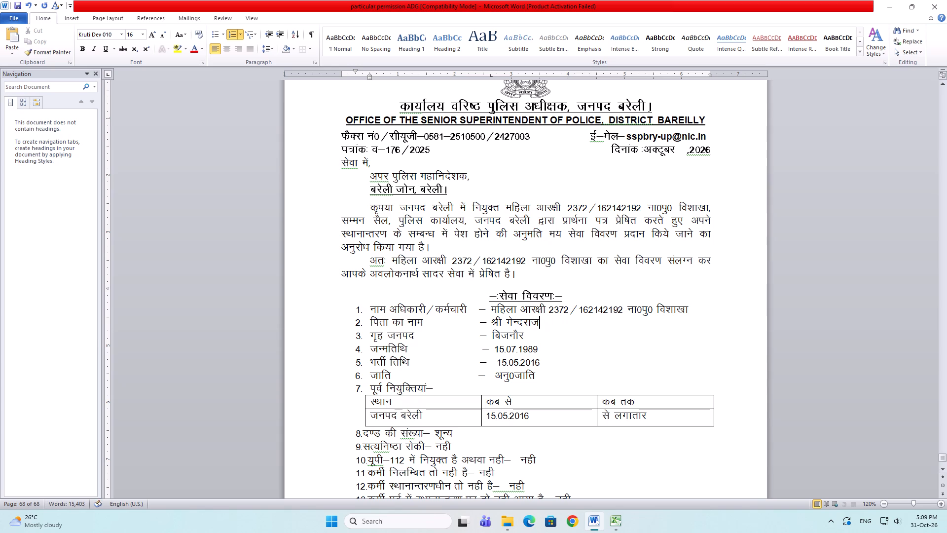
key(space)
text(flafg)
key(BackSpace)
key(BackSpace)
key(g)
Replace the जन्मतिथि in item 4 of the list with the constable's date of birth from the nominal roll.
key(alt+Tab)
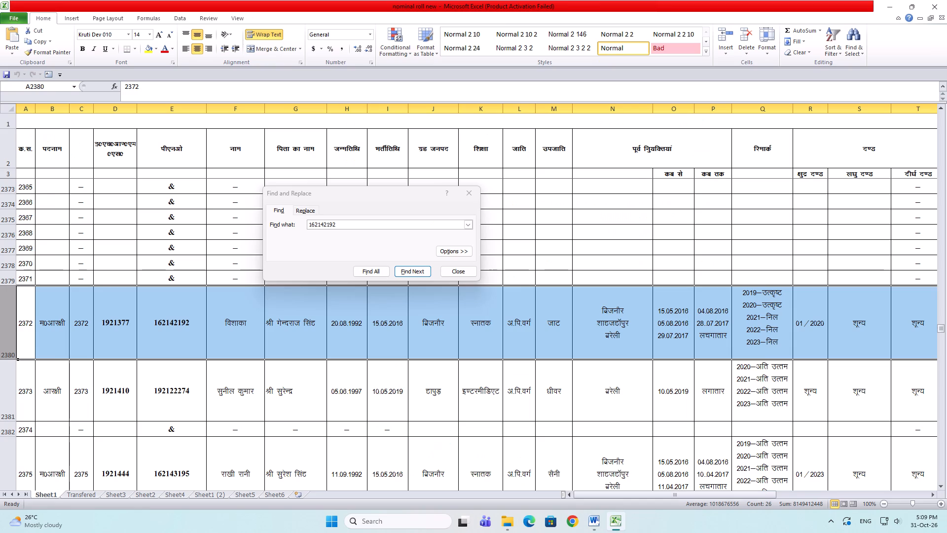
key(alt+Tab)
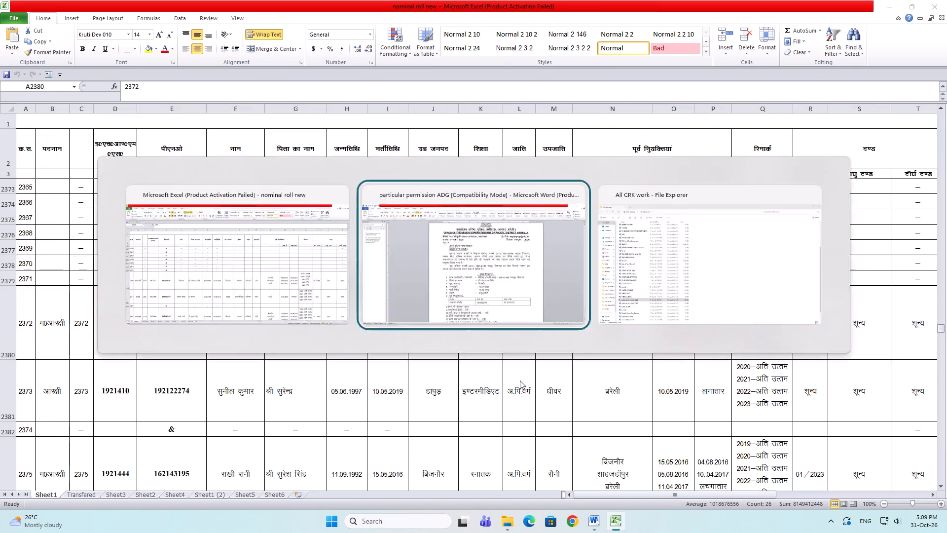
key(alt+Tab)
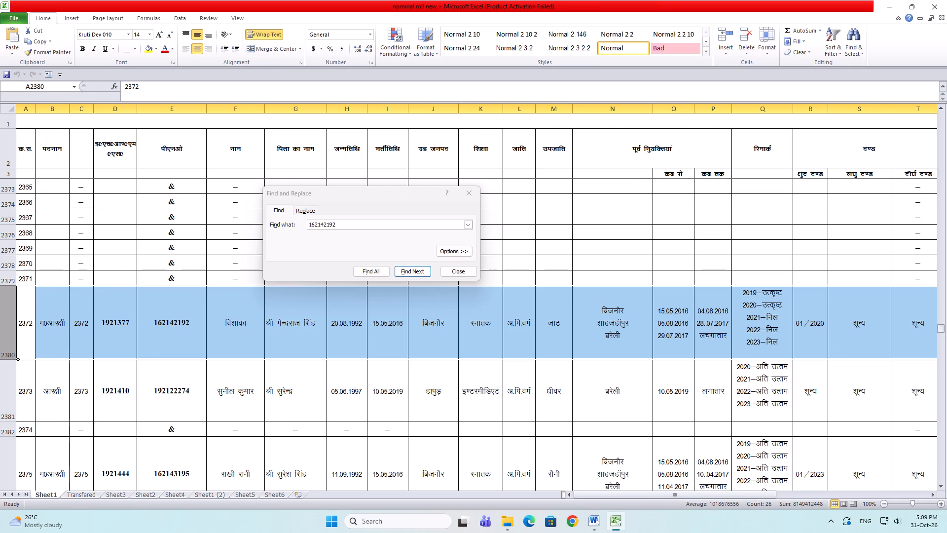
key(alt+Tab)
drag(494, 348, 541, 349)
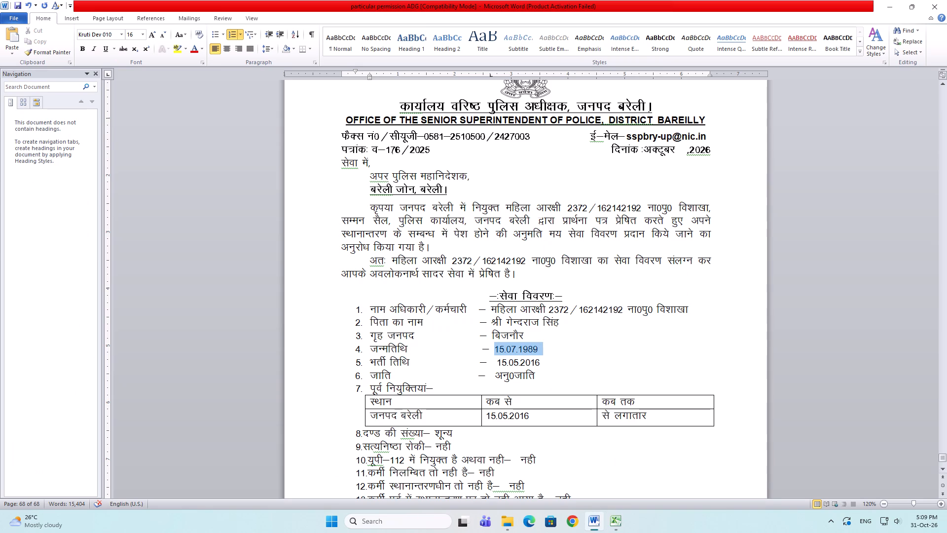
drag(541, 349, 541, 349)
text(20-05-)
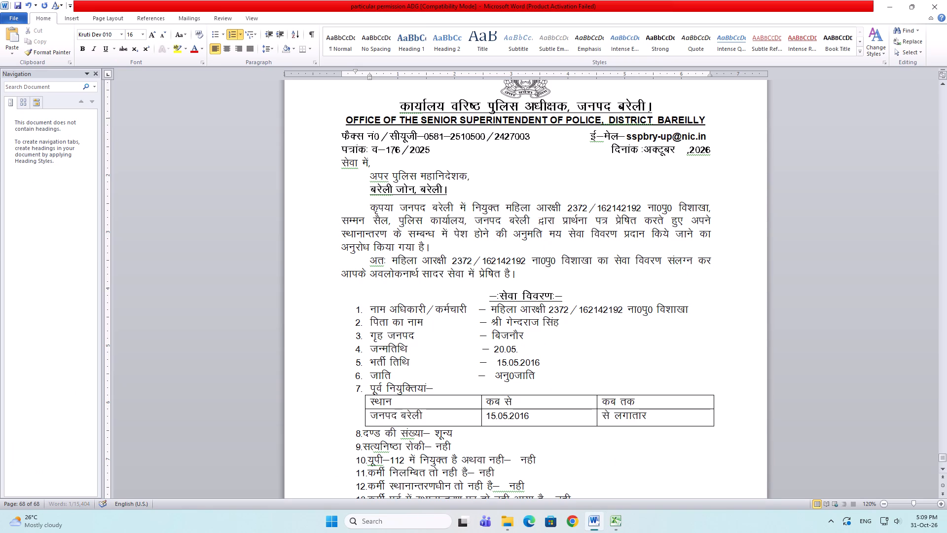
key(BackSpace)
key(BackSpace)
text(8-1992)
Change the जाति entry in item 6 of the सेवा विवरण list to अ0पि0वर्ग.
drag(495, 375, 529, 375)
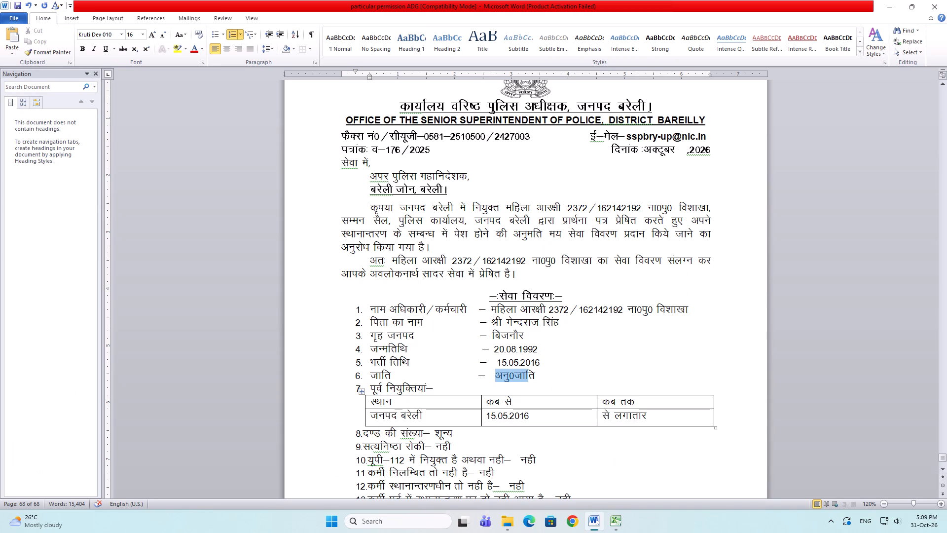
drag(529, 375, 536, 374)
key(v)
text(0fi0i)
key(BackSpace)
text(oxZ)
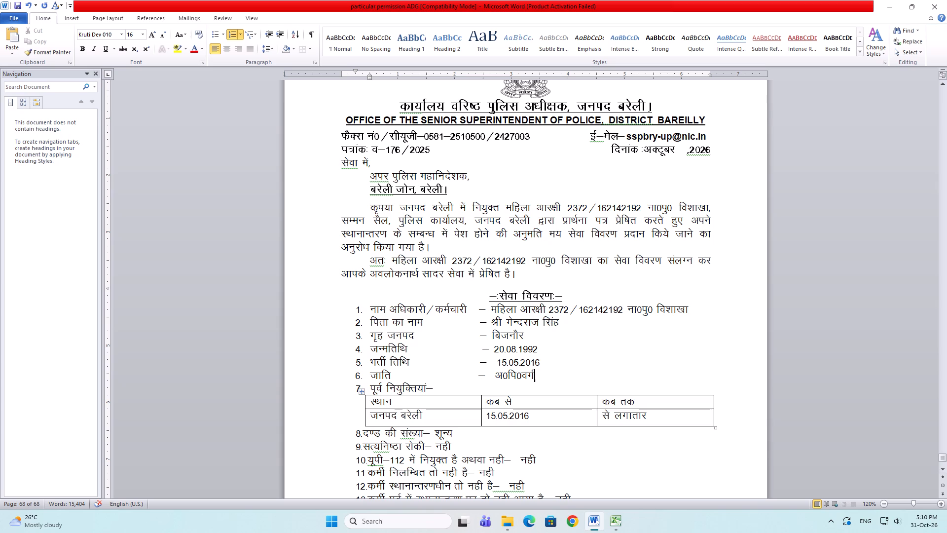
Copy the female constable's rank, numbers and name from item 1 over the old constable's details in the प्रतिलिपि paragraph.
scroll(494, 418, down, 3)
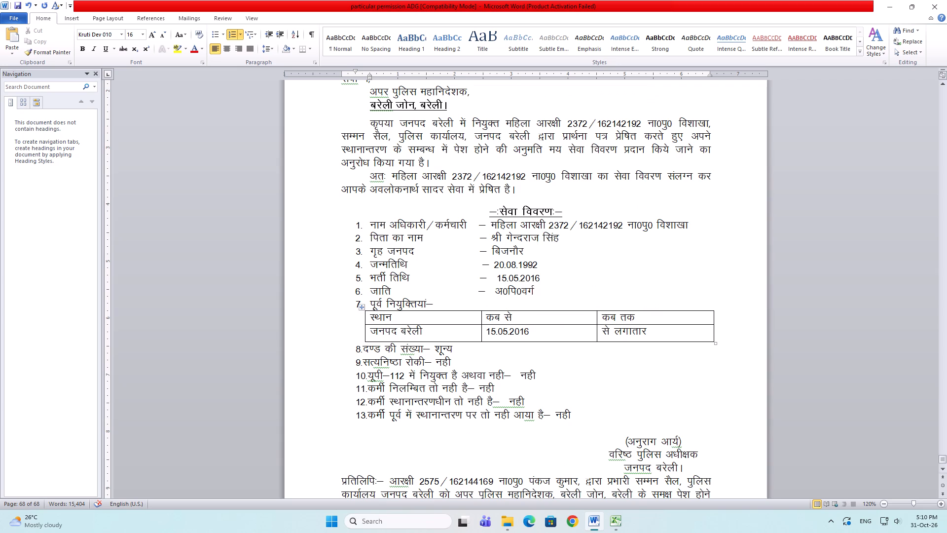
scroll(463, 383, down, 2)
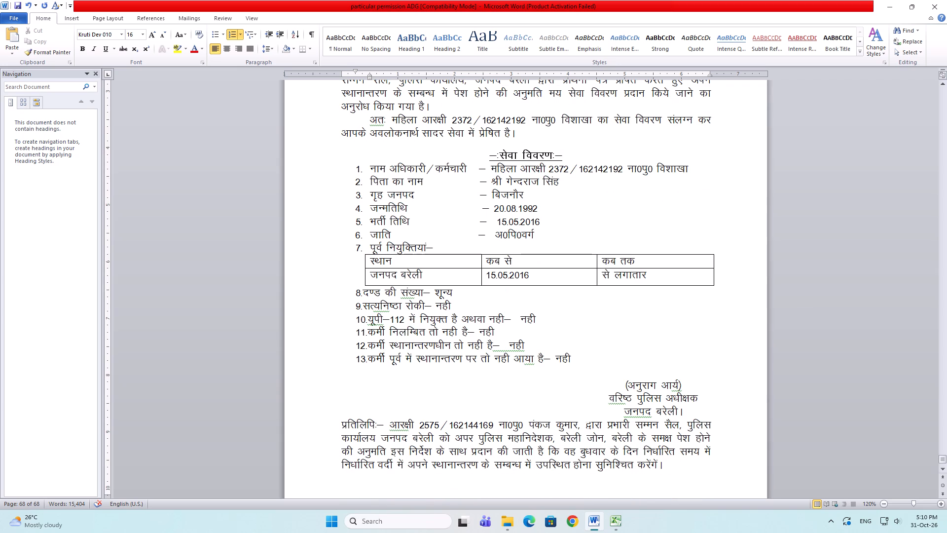
drag(492, 167, 684, 167)
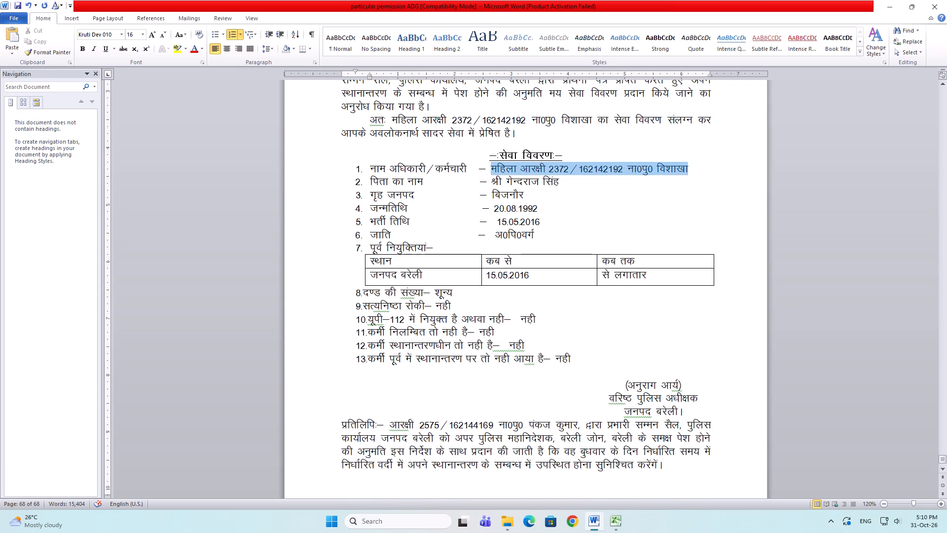
drag(684, 167, 687, 167)
key(ctrl+c)
key(ctrl+c)
key(ctrl+c)
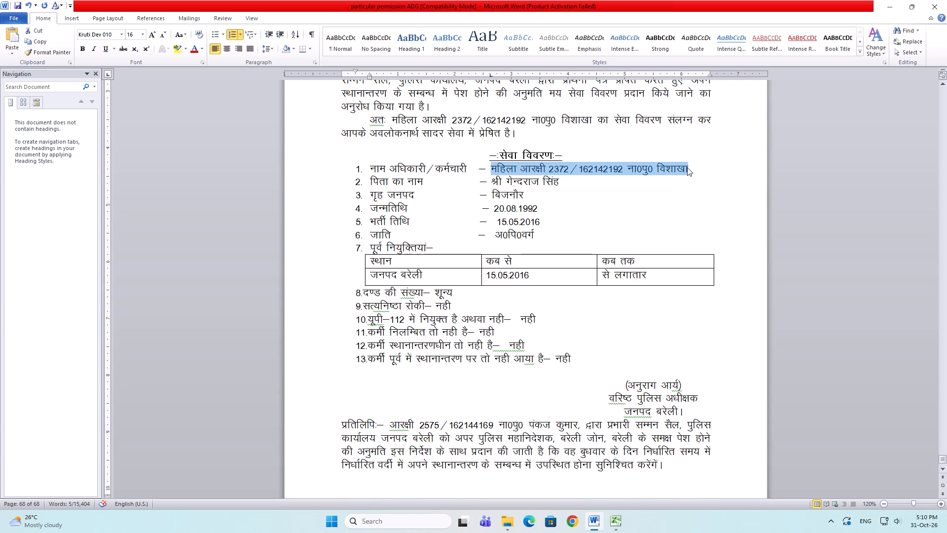
key(ctrl+c)
drag(388, 421, 529, 427)
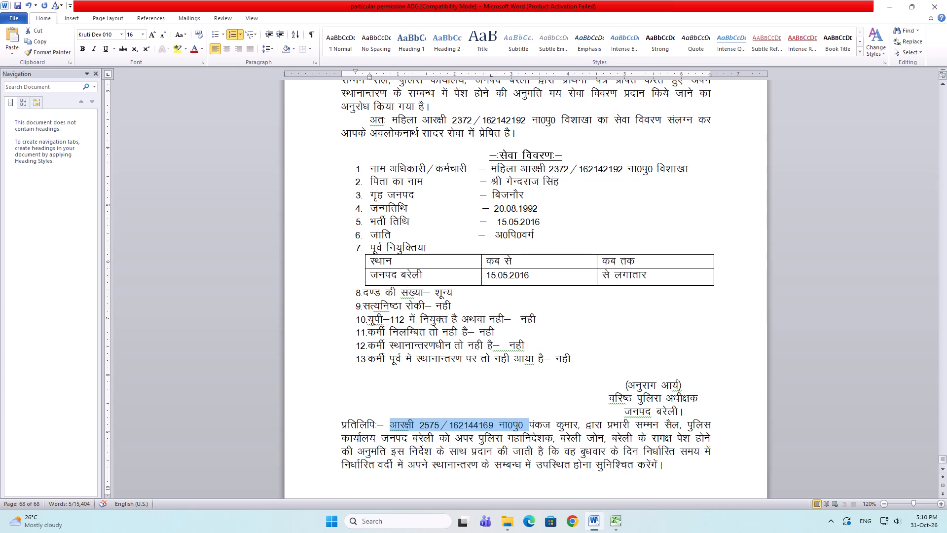
drag(529, 427, 570, 428)
key(ctrl+v)
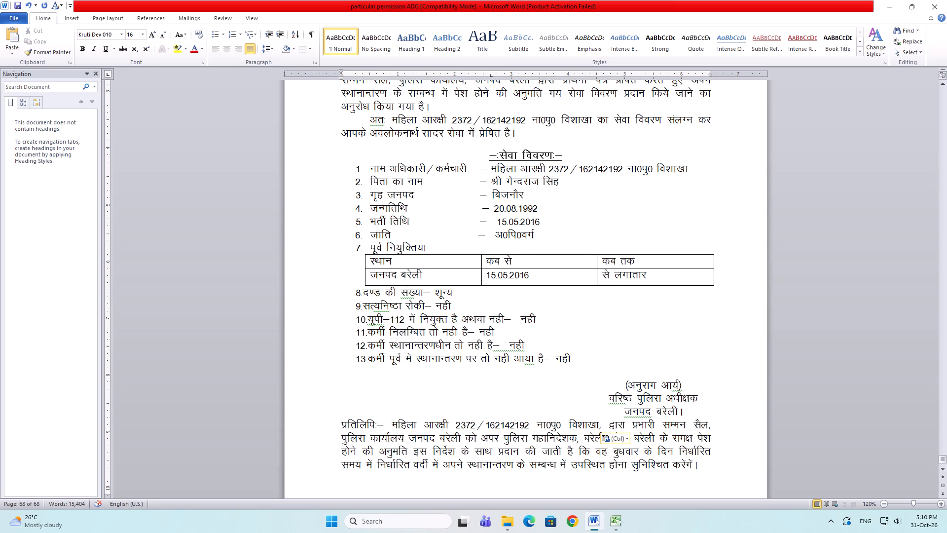
Replace the month अक्टूबर in the letter's दिनांक line with blank spaces.
scroll(572, 390, up, 4)
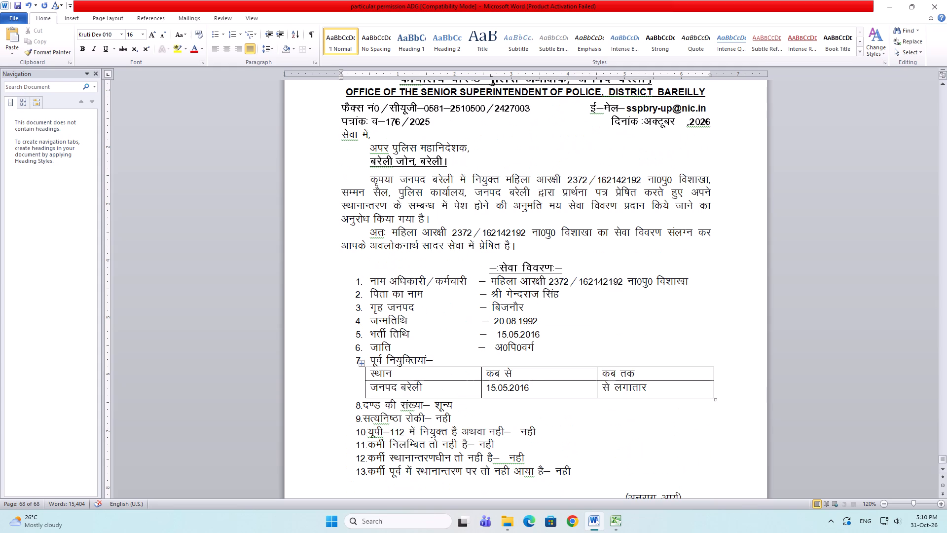
drag(645, 121, 669, 125)
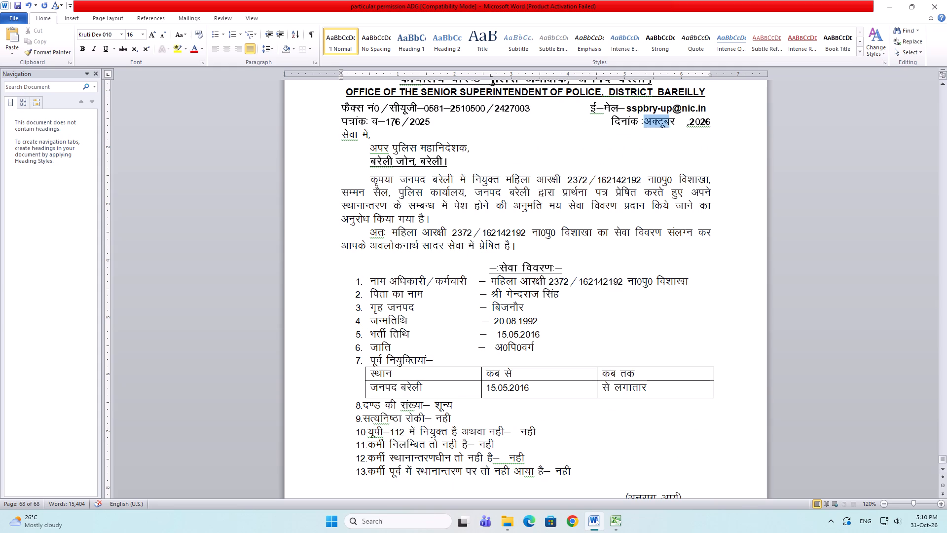
drag(669, 125, 674, 125)
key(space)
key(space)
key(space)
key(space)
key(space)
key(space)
click(582, 199)
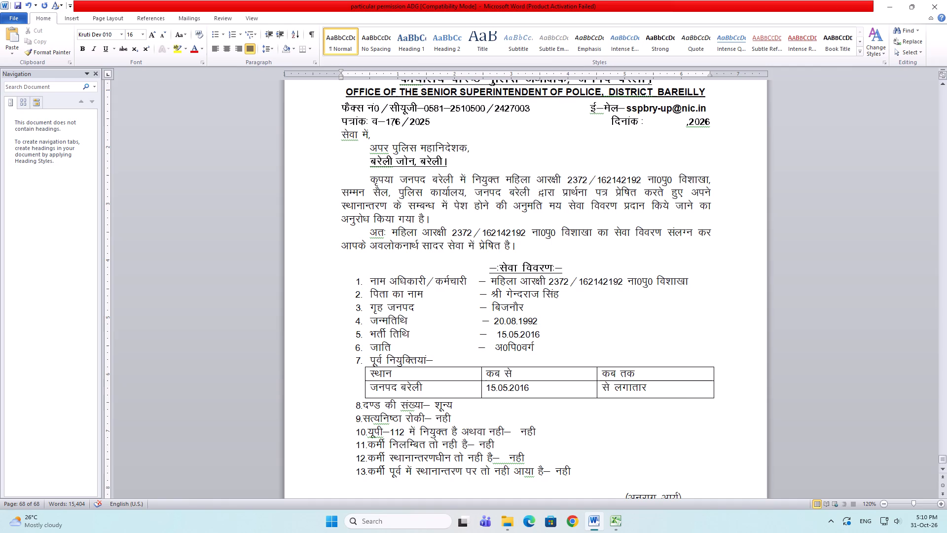
Add शाहजहॉपुर on its own line above जनपद बरेली in the पूर्व नियुक्तियां table, enlarging the row to fit both lines.
key(alt+Tab)
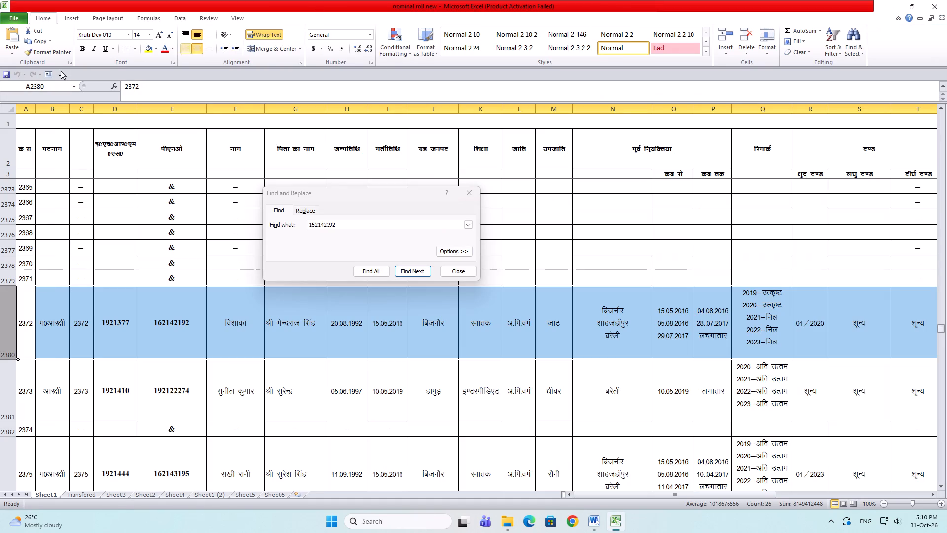
key(alt+Tab)
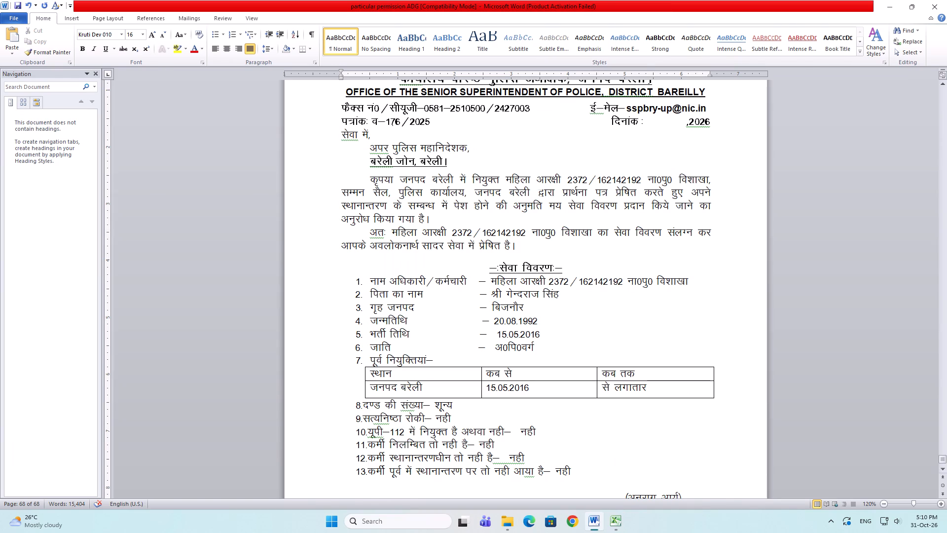
key(alt+Tab)
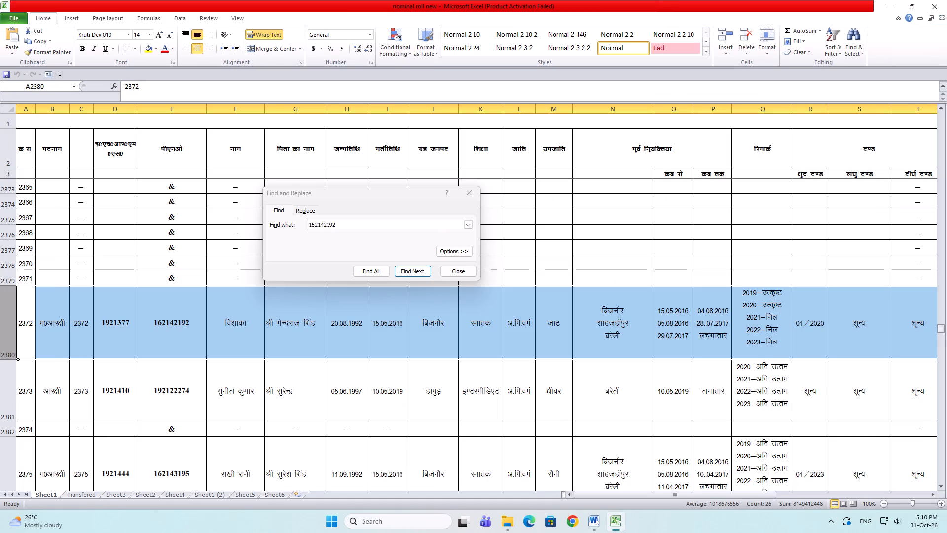
key(alt+Tab)
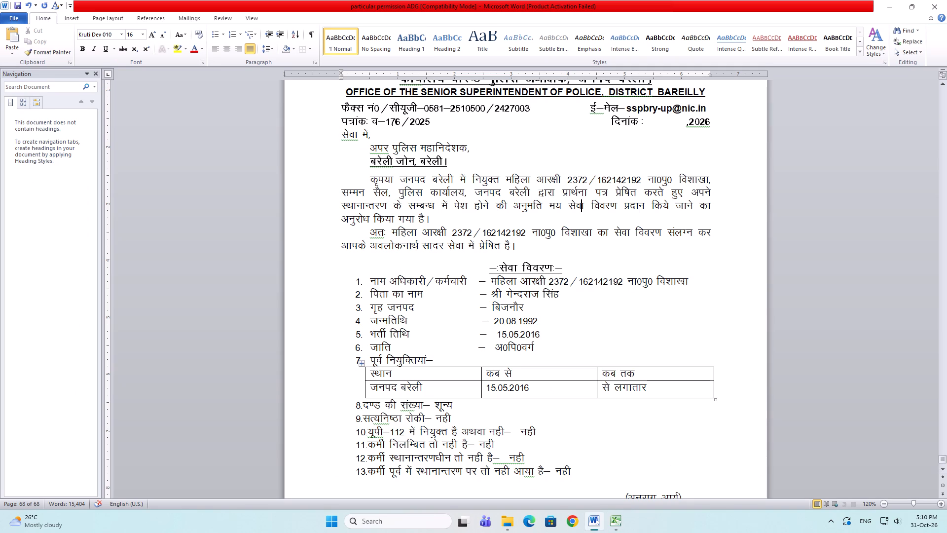
click(373, 388)
key(Return)
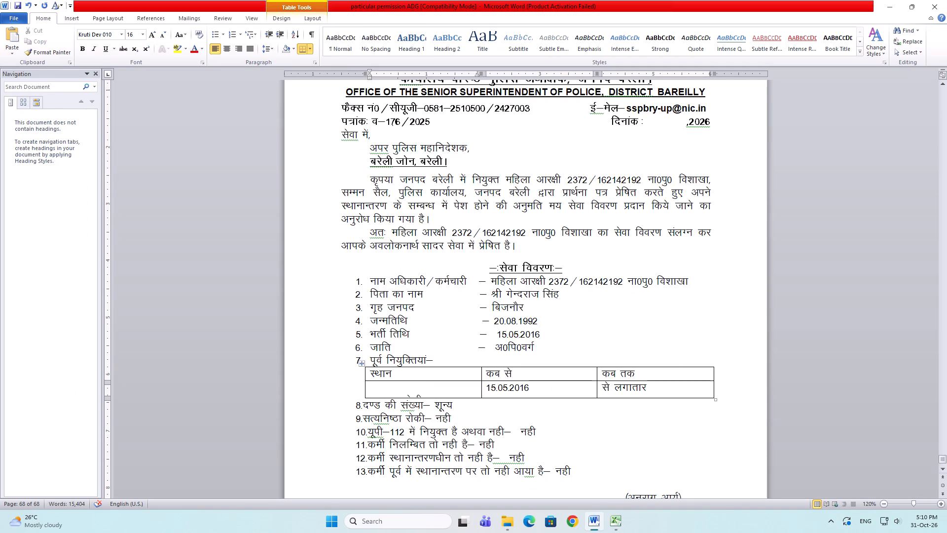
click(445, 398)
drag(443, 398, 443, 410)
click(402, 389)
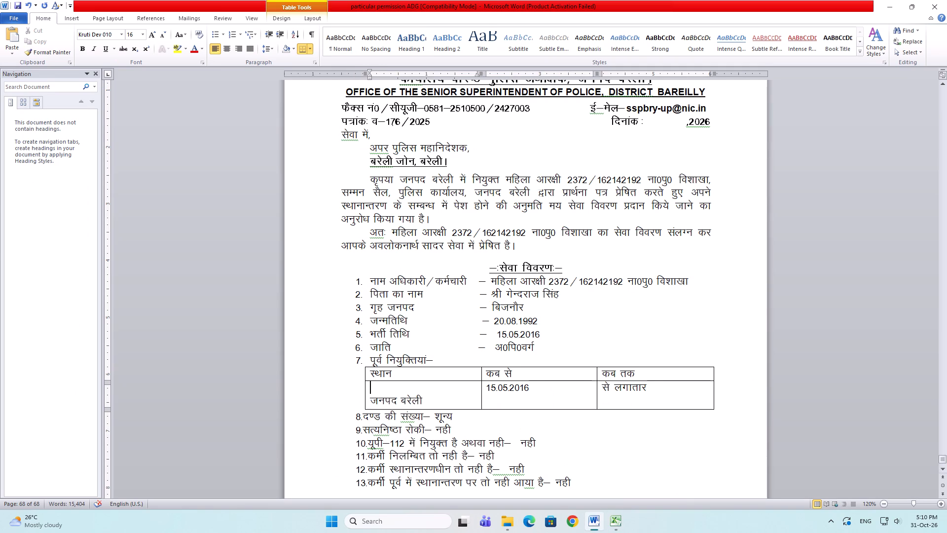
key(apostrophe)
key(BackSpace)
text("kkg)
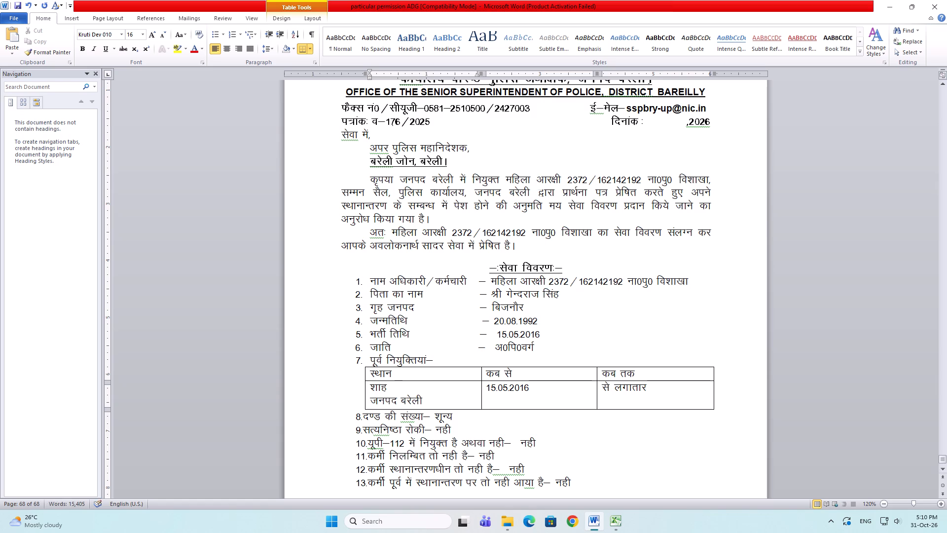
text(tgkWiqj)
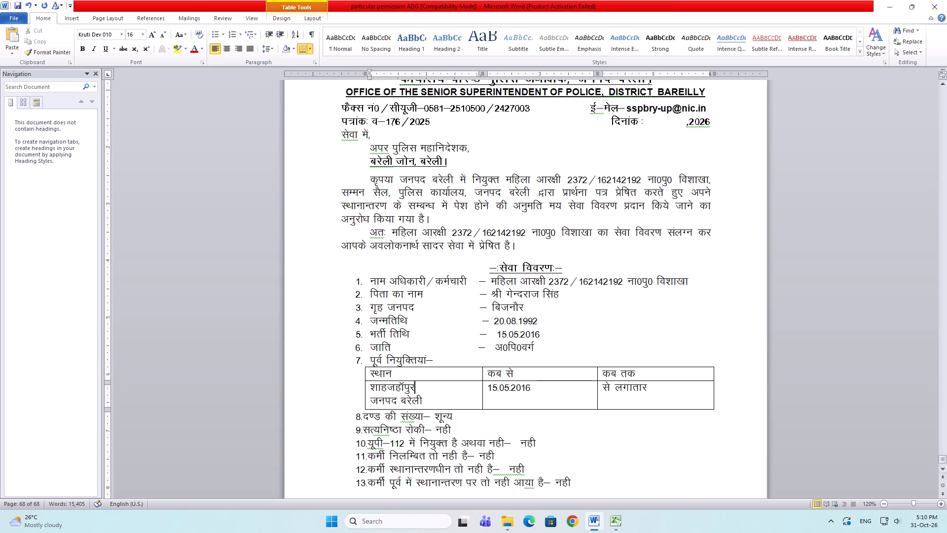
Replace the कब तक entry in the शाहजहॉपुर row with the end date 28.07.2017 from the nominal roll.
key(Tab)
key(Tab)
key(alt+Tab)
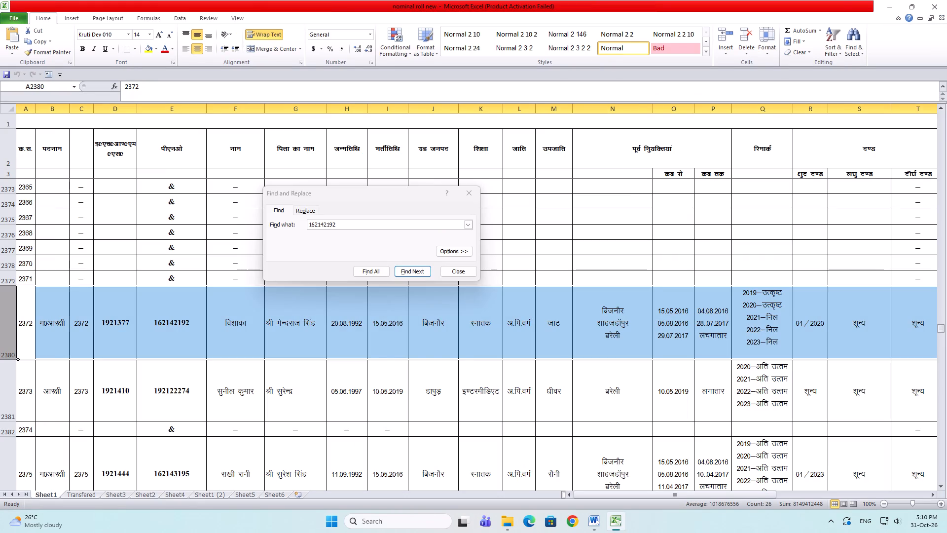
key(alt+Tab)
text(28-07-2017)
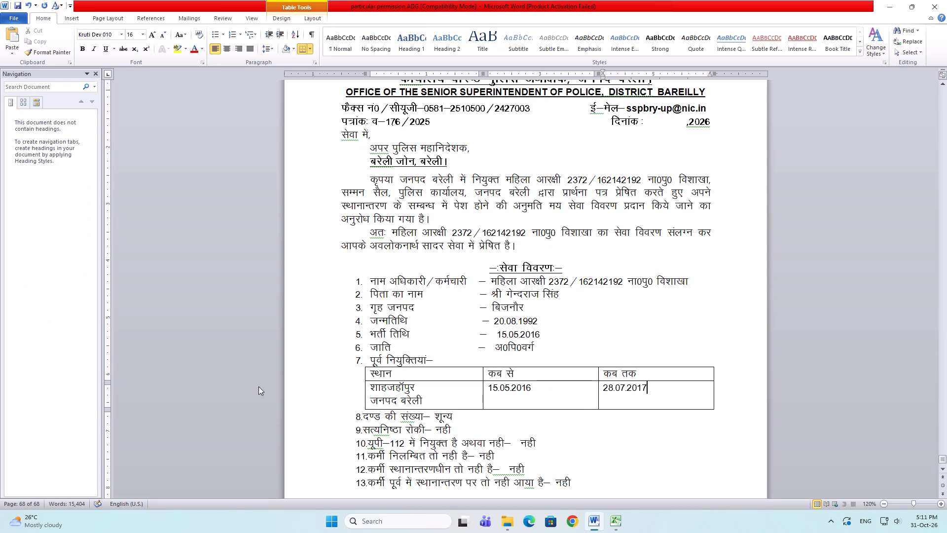
Add the start date 29.07.2017 for जनपद बरेली on a second line in the कब से column.
click(492, 400)
click(539, 395)
key(Return)
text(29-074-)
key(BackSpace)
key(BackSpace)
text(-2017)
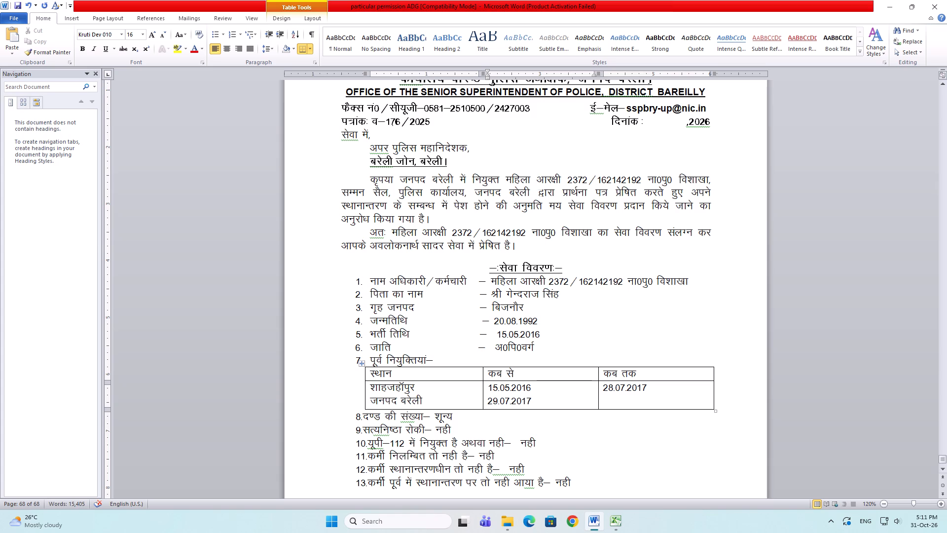
Add से लगातार for जनपद बरेली on a second line in the कब तक column and save the document.
click(656, 390)
key(Return)
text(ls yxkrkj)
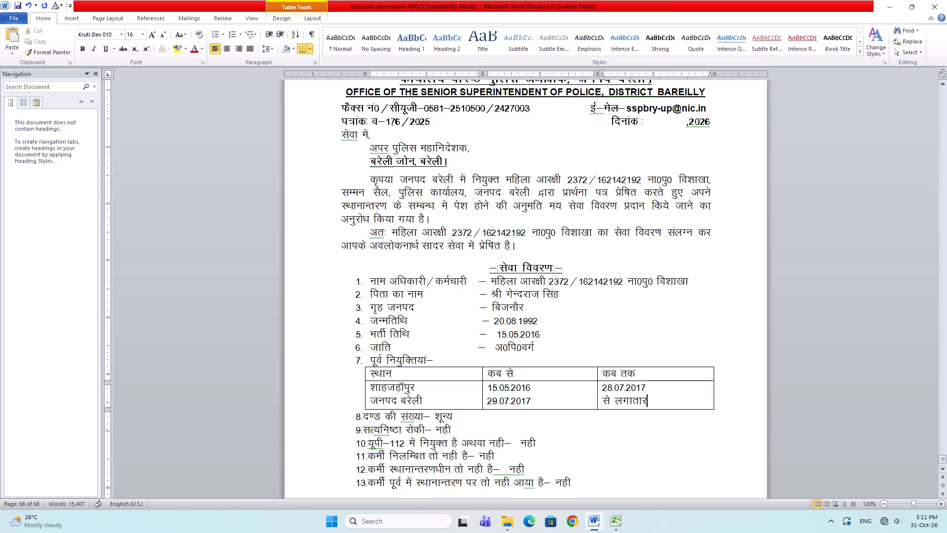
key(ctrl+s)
Insert जनपद before शाहजहॉपुर in the स्थान column and save the document.
click(371, 385)
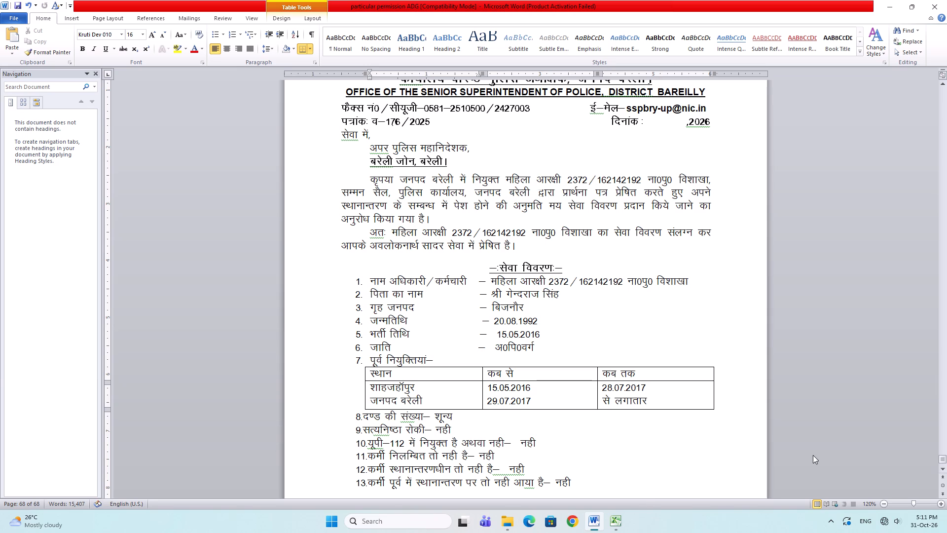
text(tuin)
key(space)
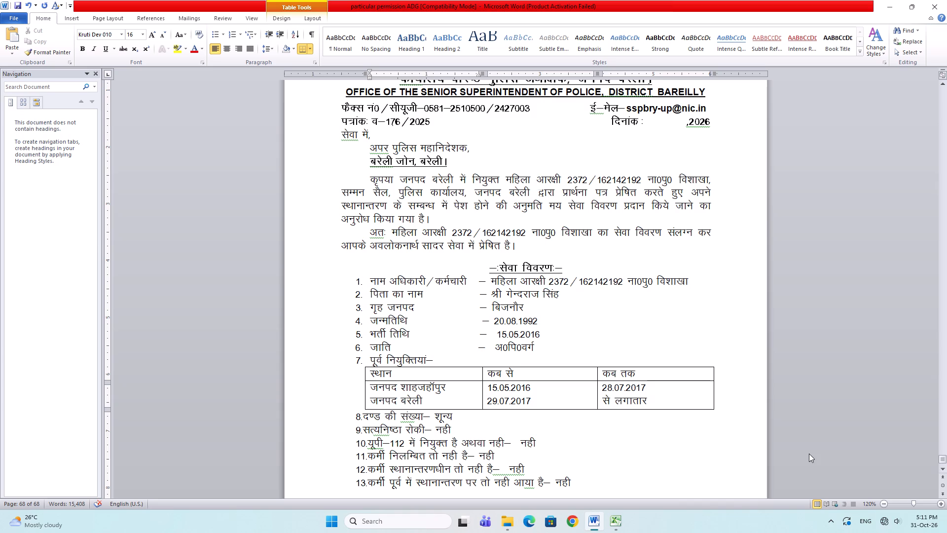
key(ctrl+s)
Check over the female constable's completed letter, print one copy of the current page only, and save the document.
scroll(595, 459, down, 5)
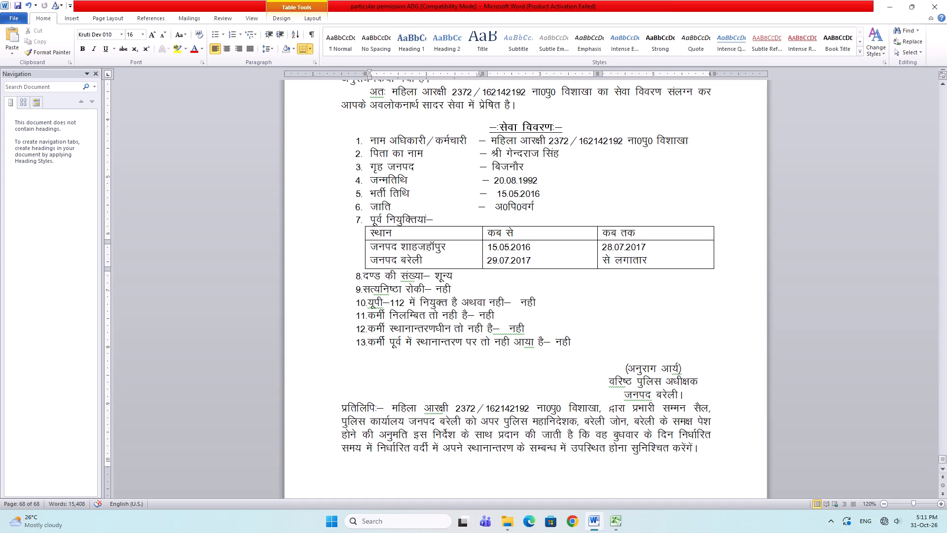
scroll(490, 316, up, 3)
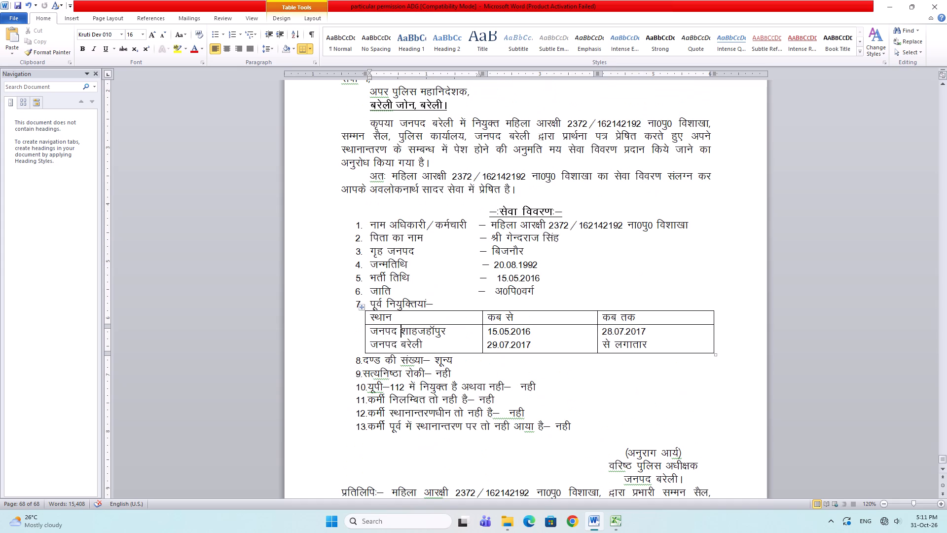
click(498, 278)
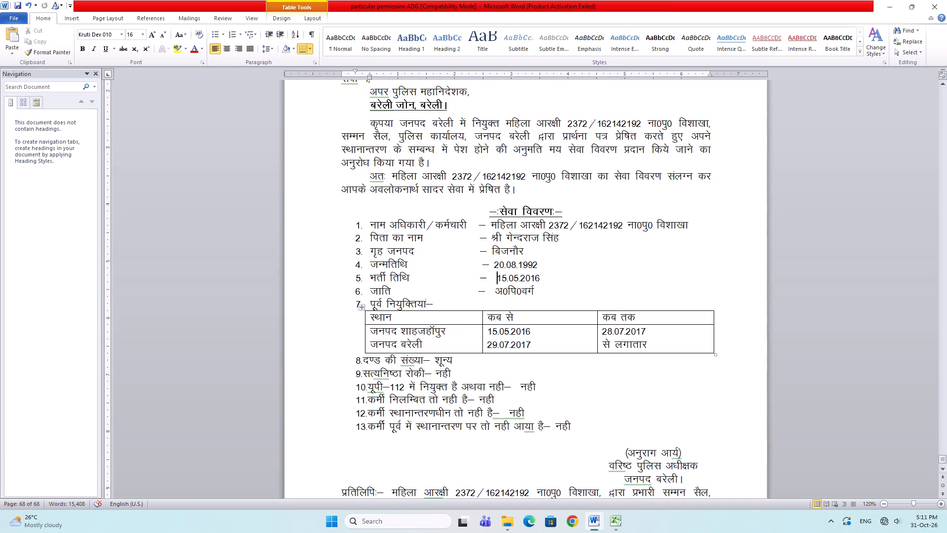
click(510, 332)
scroll(509, 301, up, 4)
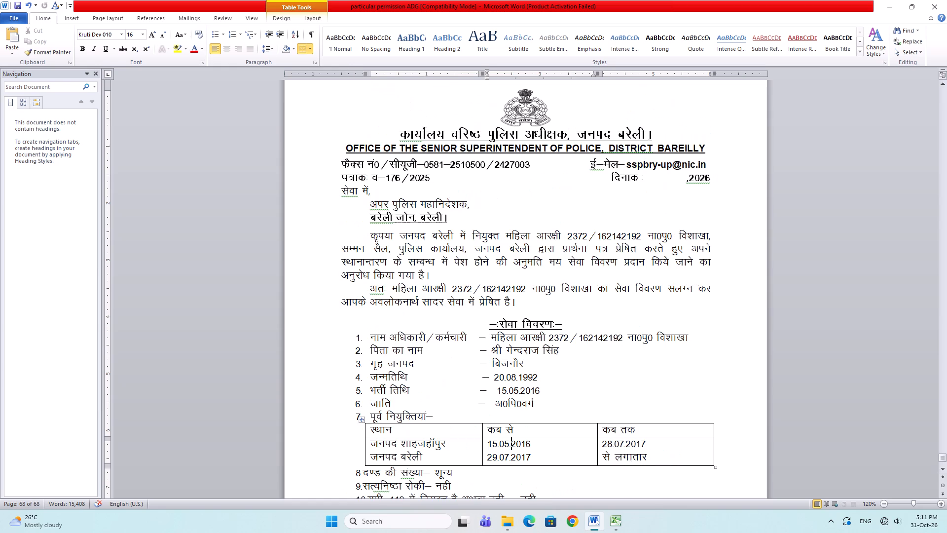
click(508, 262)
key(ctrl+p)
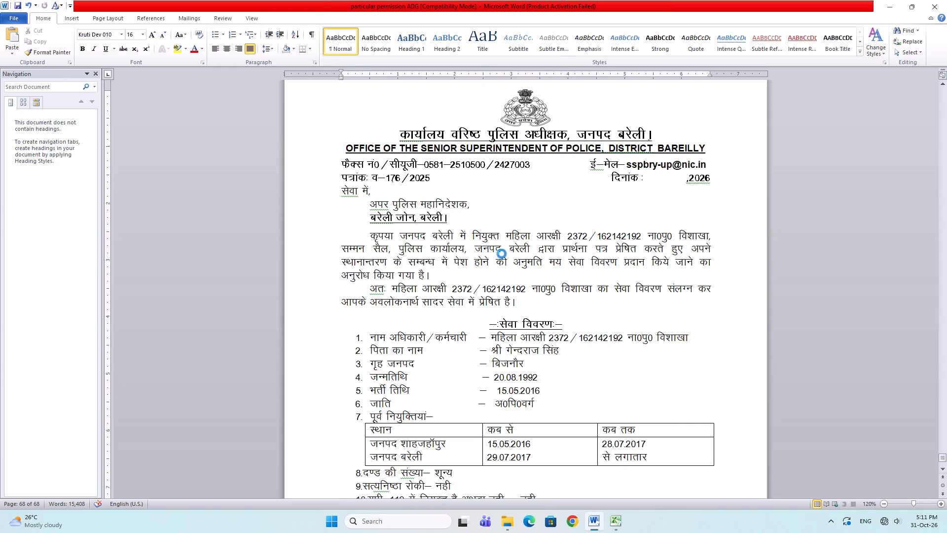
click(173, 157)
click(137, 228)
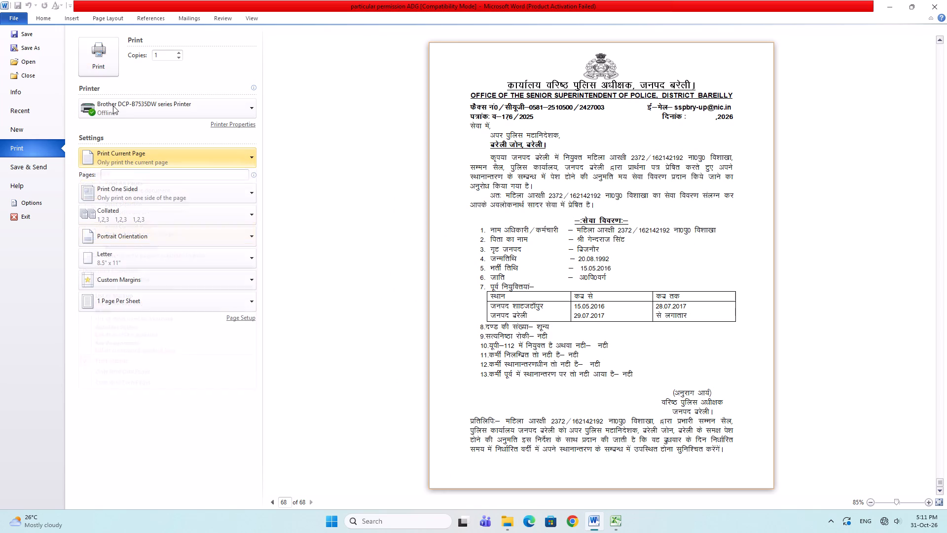
click(102, 75)
key(ctrl+s)
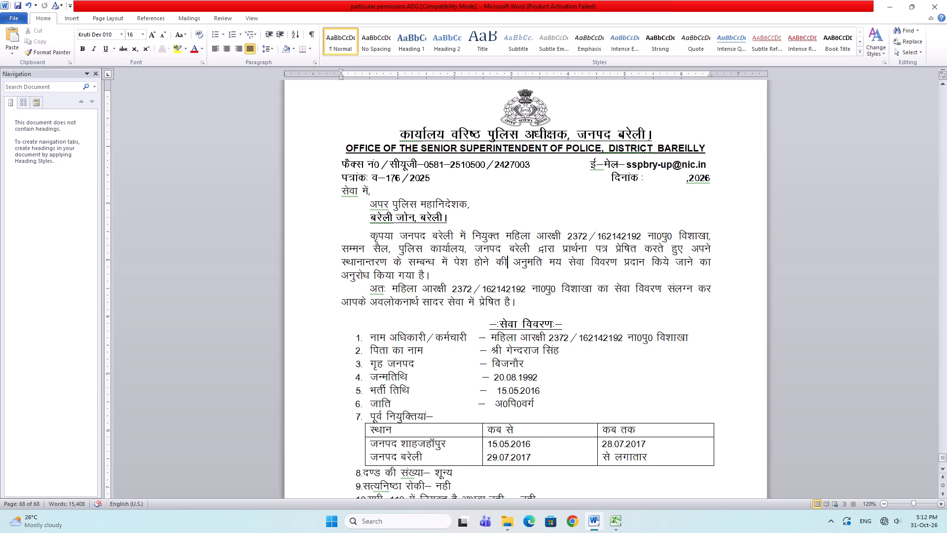
Duplicate the entire letter, from letterhead to प्रतिलिपि paragraph, onto a new page after it.
drag(493, 112, 639, 517)
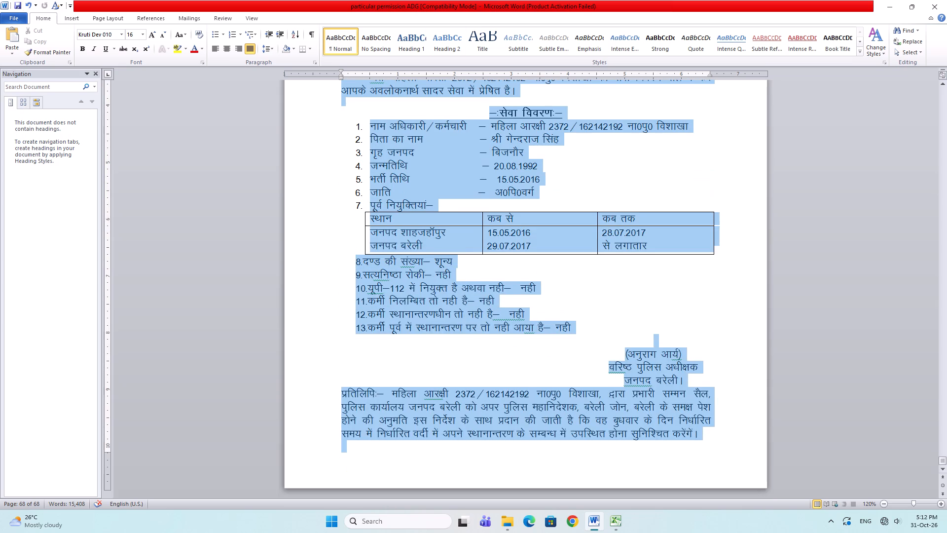
drag(639, 517, 693, 437)
key(ctrl+c)
key(ctrl+c)
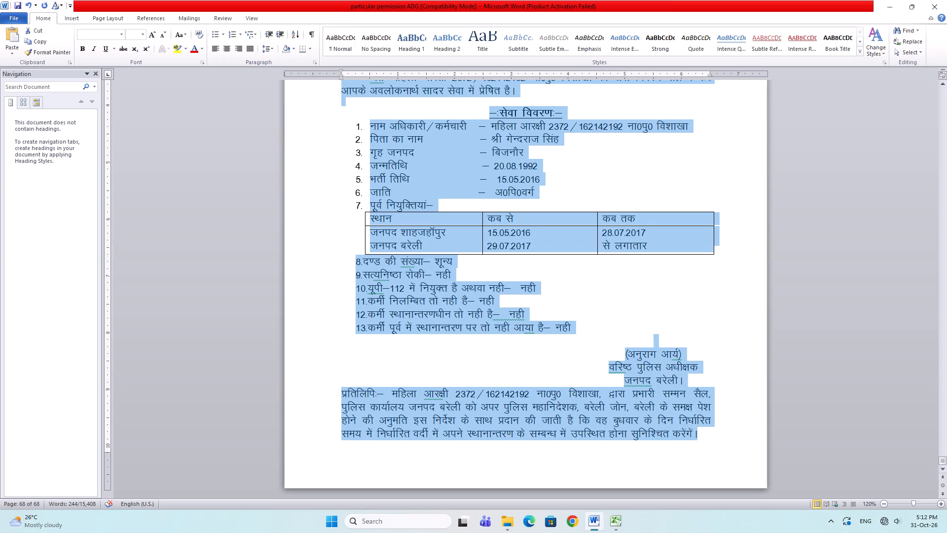
click(363, 462)
key(ctrl+Return)
key(ctrl+v)
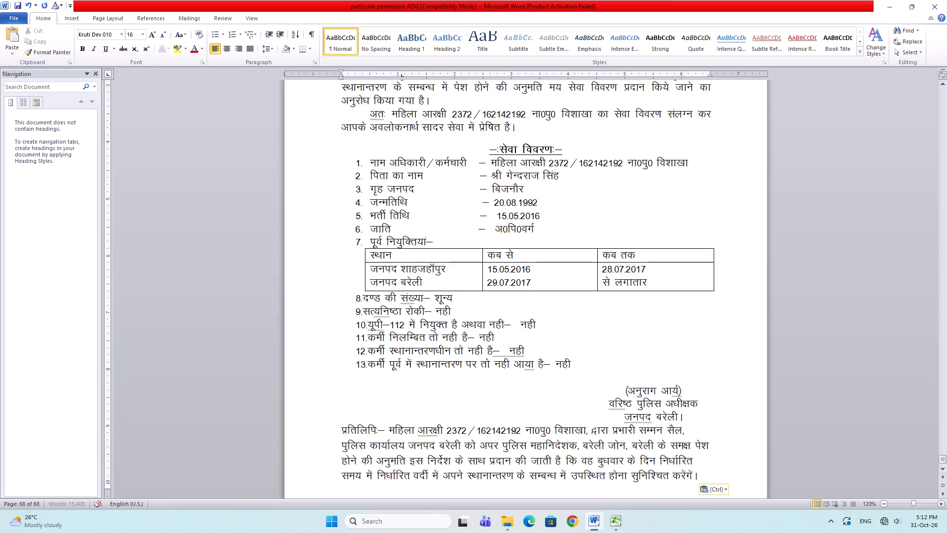
In the duplicated letter's opening paragraph, remove महिला from the rank and replace both service numbers with the new male constable's.
scroll(672, 131, up, 4)
drag(507, 169, 531, 173)
key(Delete)
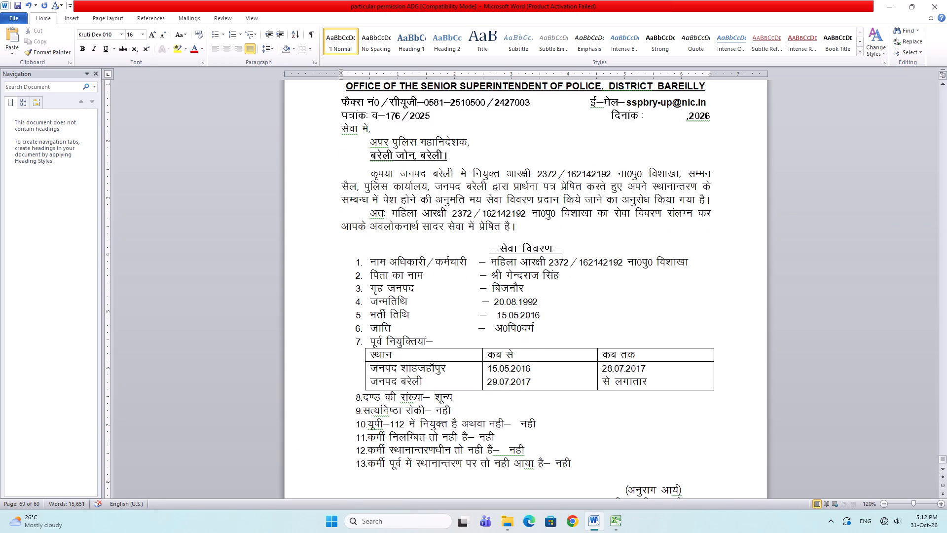
drag(540, 173, 597, 174)
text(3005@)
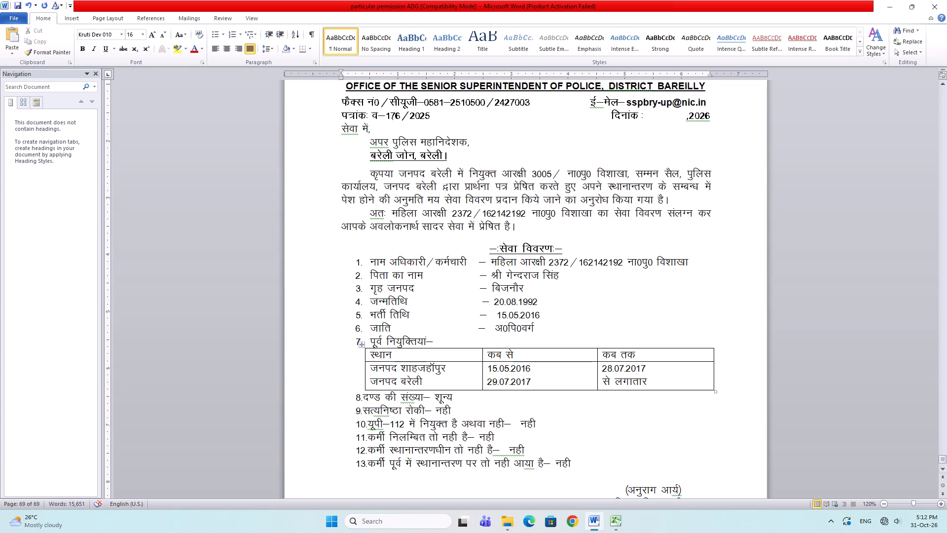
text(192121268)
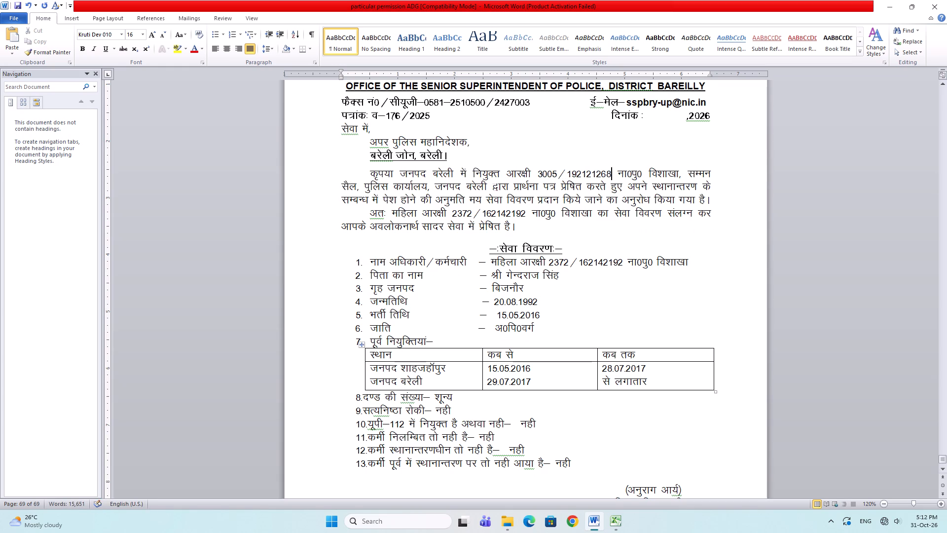
Replace the female constable's name in the opening paragraph with the new male constable's name.
drag(646, 169, 673, 174)
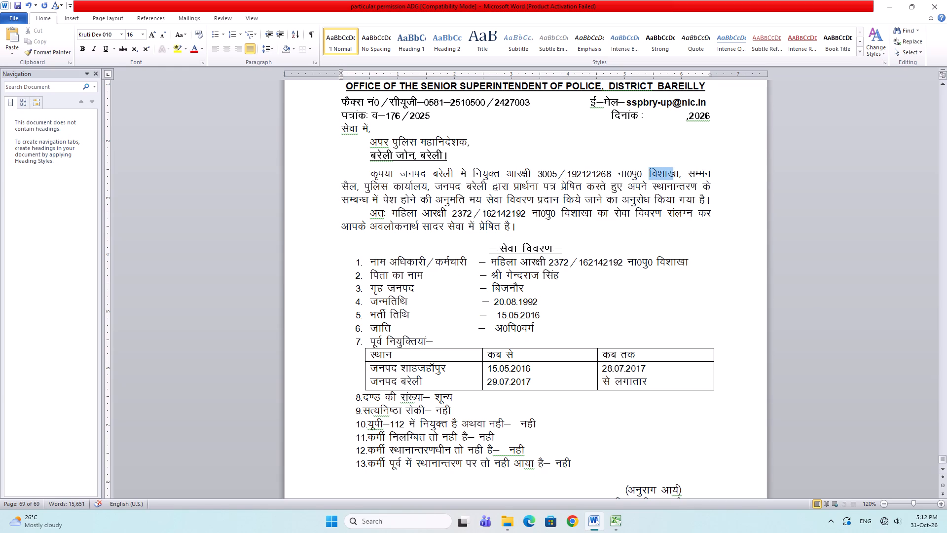
drag(673, 174, 678, 173)
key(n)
key(BackSpace)
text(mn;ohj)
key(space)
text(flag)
Replace the posting सम्मन सैल, पुलिस कार्यालय in the opening paragraph with थाना फरीदपुर.
drag(341, 190, 446, 193)
click(448, 192)
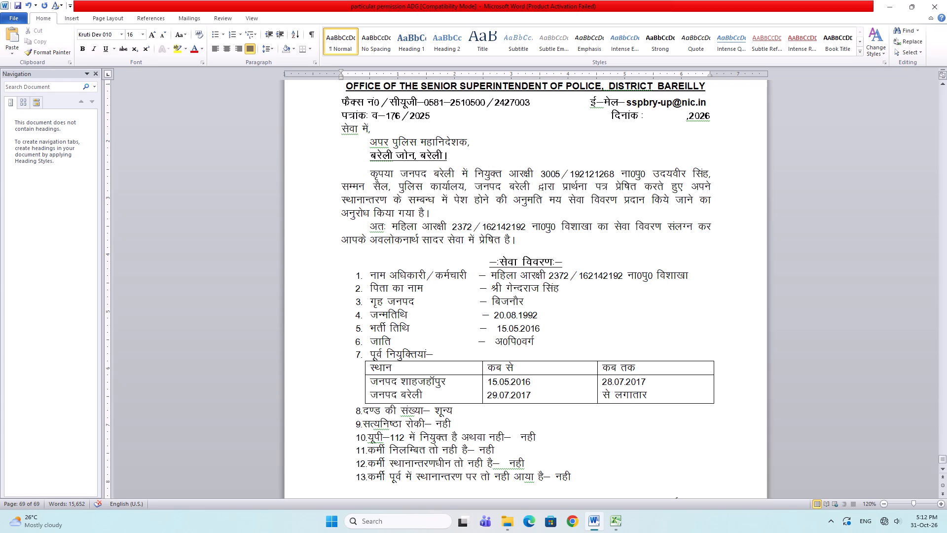
drag(341, 184, 468, 181)
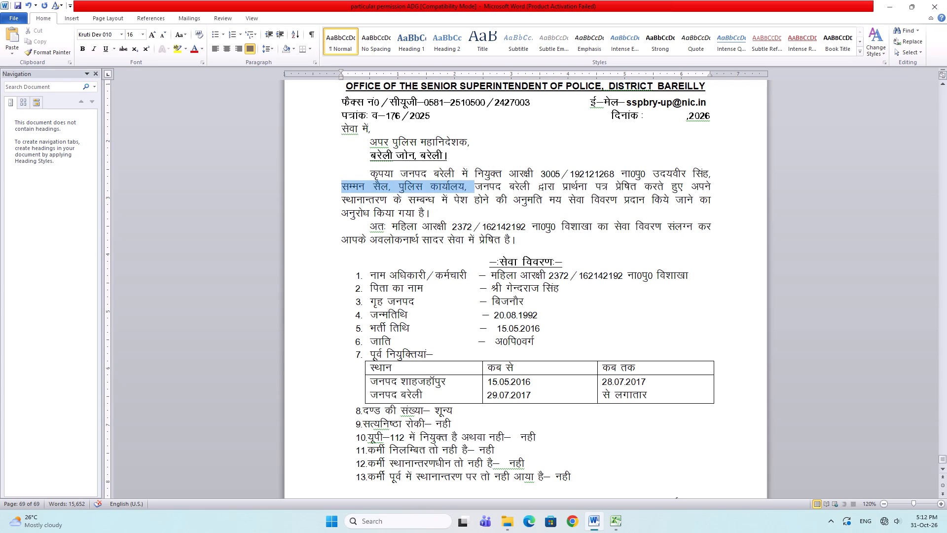
drag(468, 181, 463, 182)
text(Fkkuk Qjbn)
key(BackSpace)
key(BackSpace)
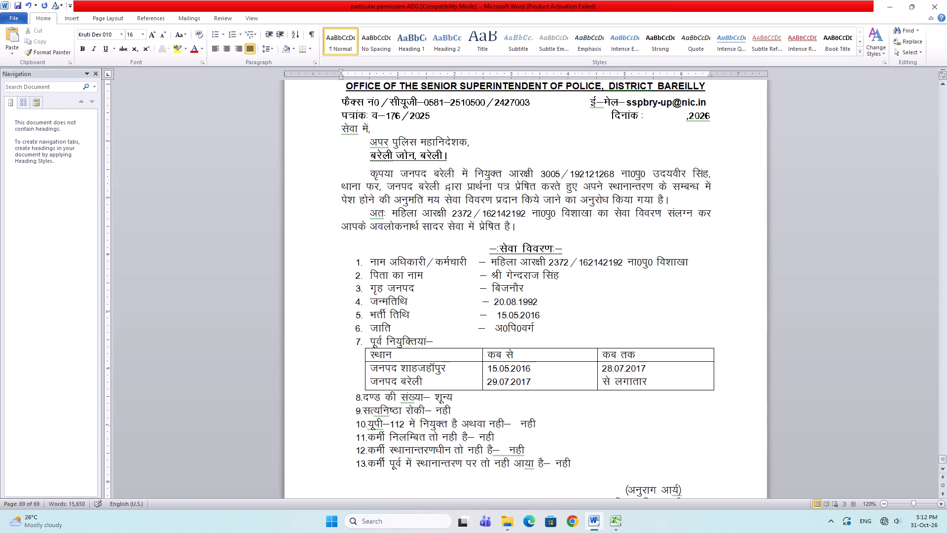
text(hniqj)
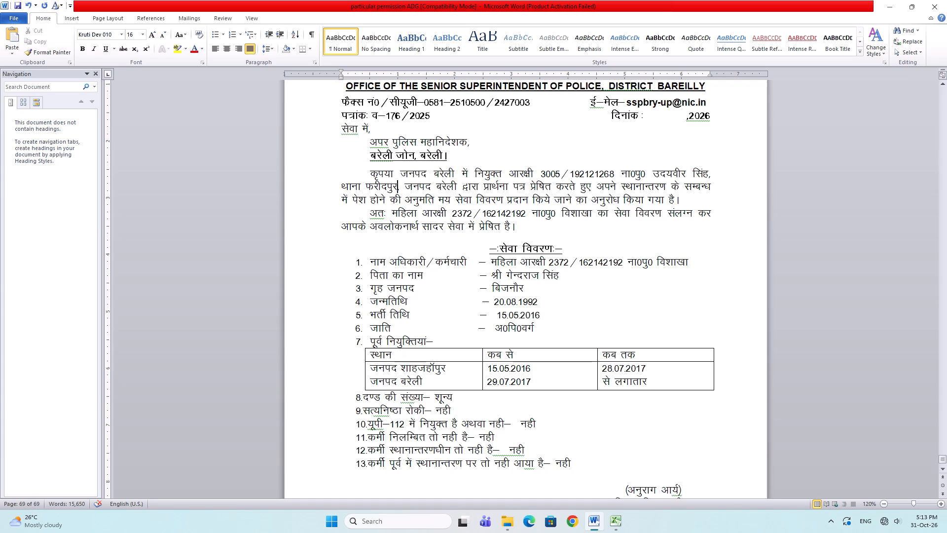
Copy the new constable's rank, numbers and name over the old details in the अतः paragraph and item 1, and save.
drag(507, 172, 705, 177)
key(ctrl+c)
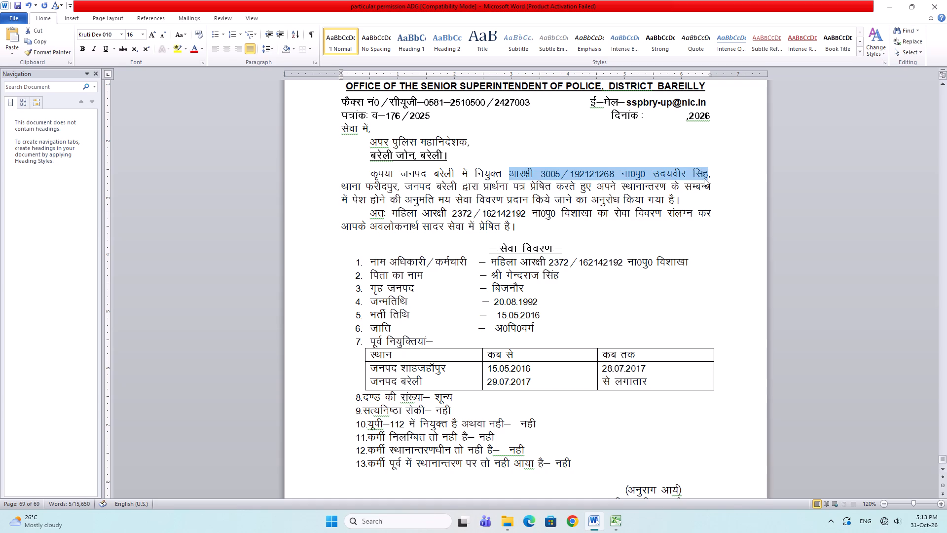
drag(391, 211, 592, 211)
key(ctrl+v)
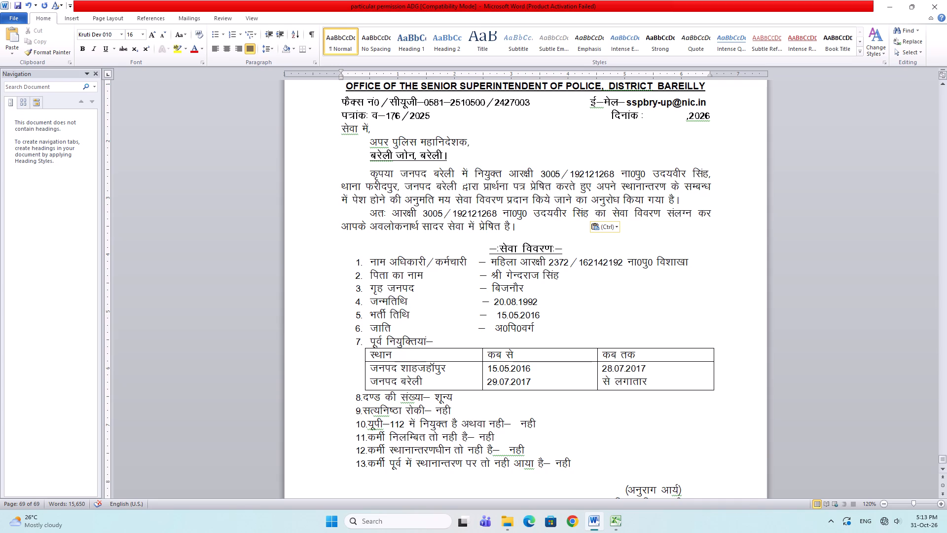
drag(491, 261, 687, 264)
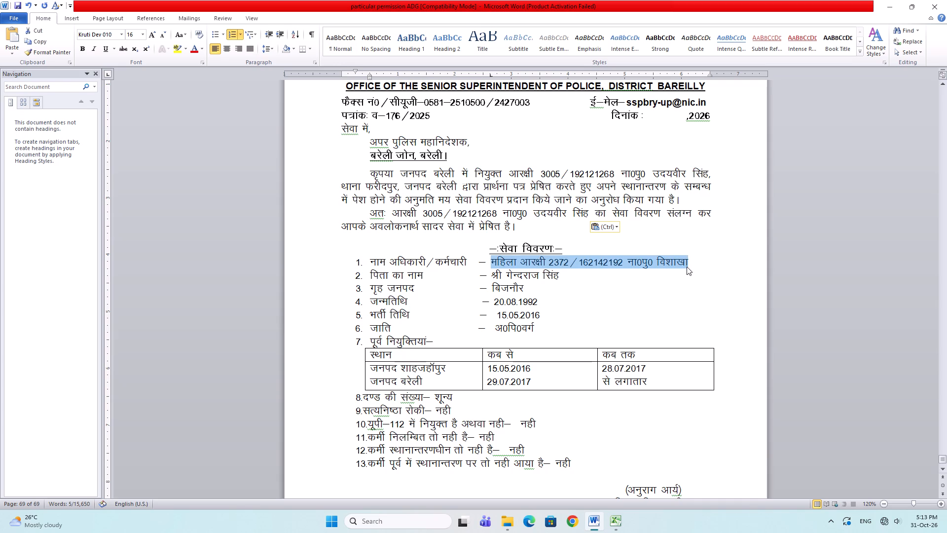
key(ctrl+v)
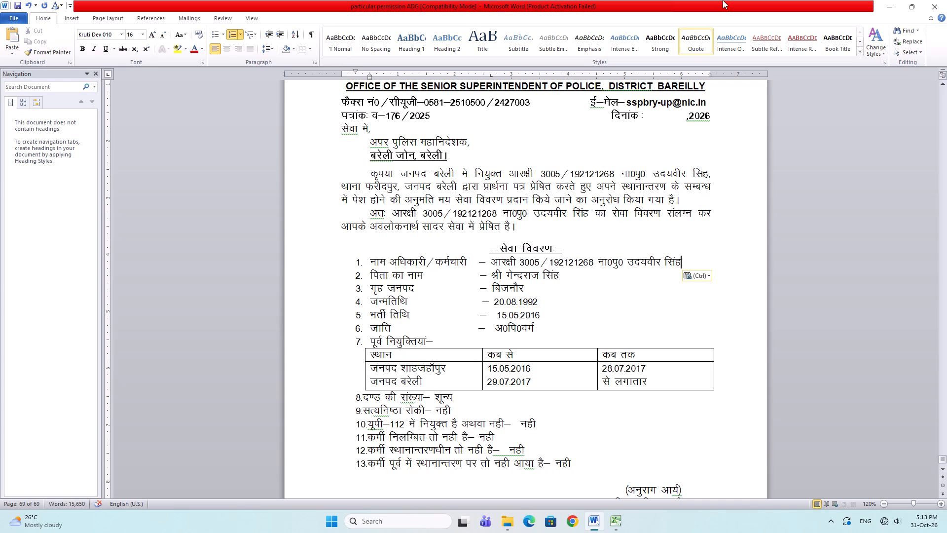
key(ctrl+s)
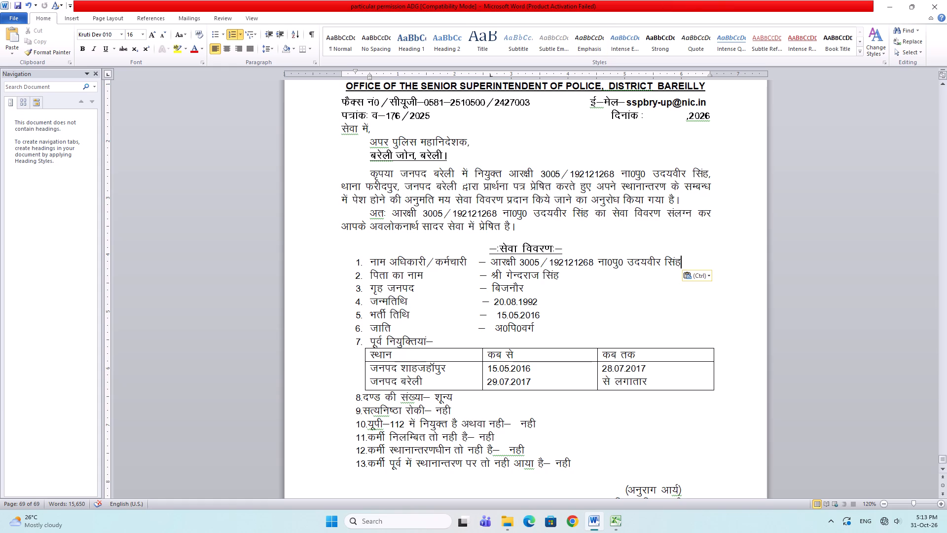
Search the nominal roll workbook in Excel for the new constable's PNO copied from item 1, and select his row.
drag(550, 262, 594, 266)
key(ctrl+c)
key(alt+Tab)
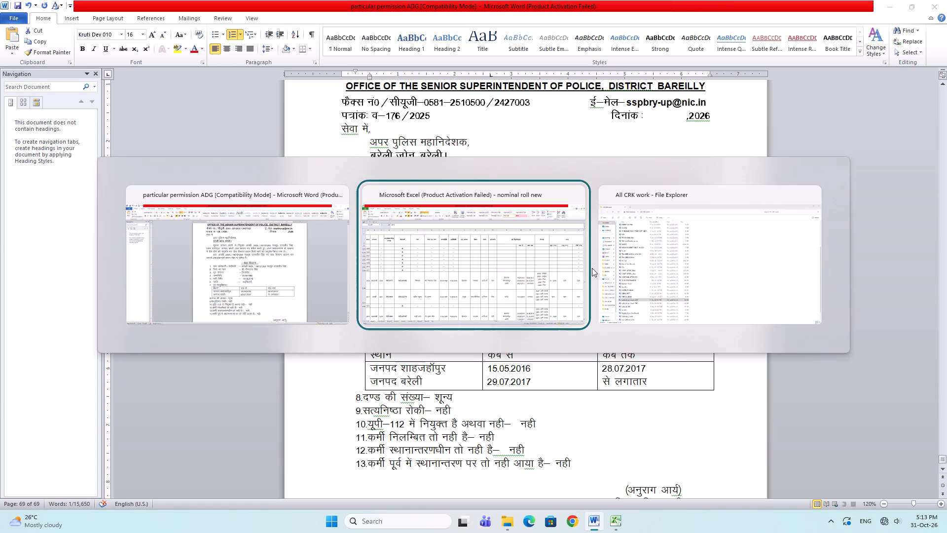
click(523, 270)
double_click(324, 223)
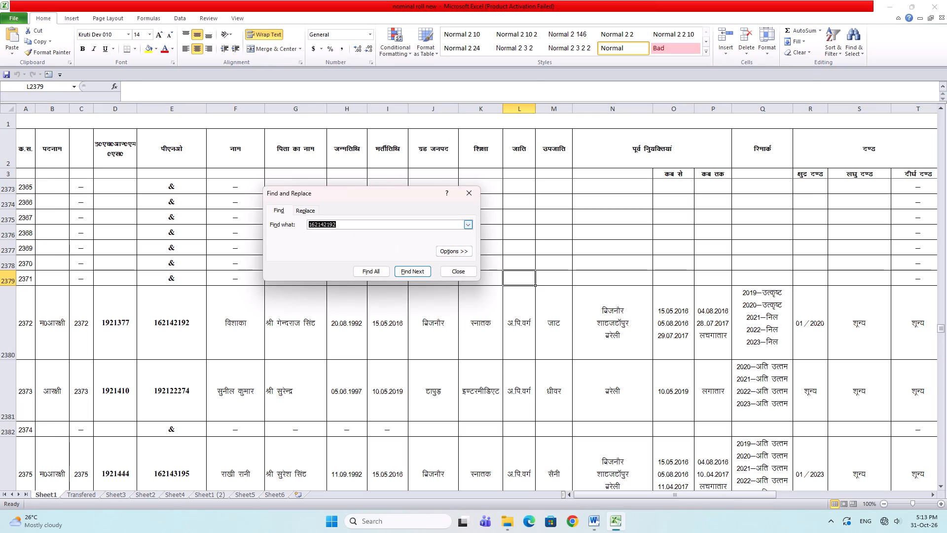
key(ctrl+v)
key(Return)
click(0, 331)
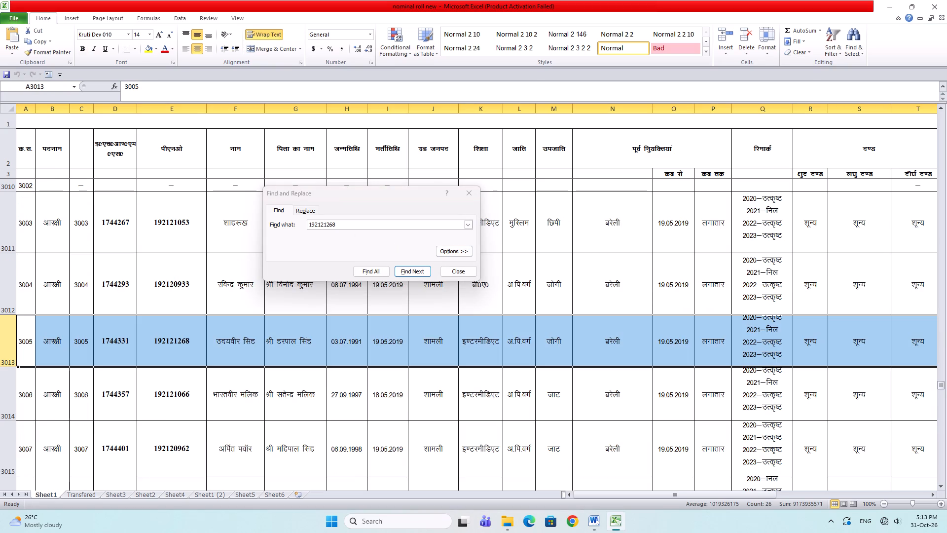
In the Word letter, replace the father's name in item 2 from the nominal roll and set the home district in item 3 to शामली.
key(alt+Tab)
drag(506, 276, 538, 275)
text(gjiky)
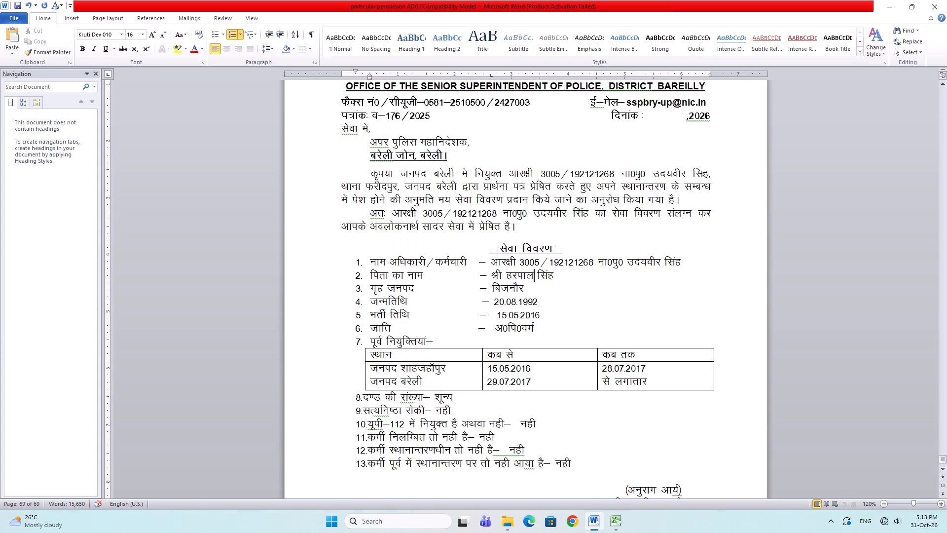
drag(490, 286, 529, 288)
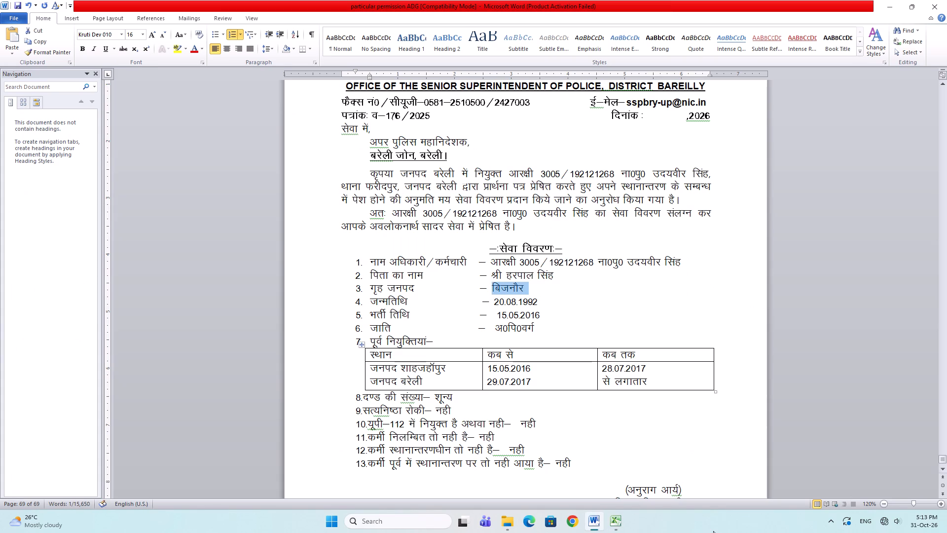
key(apostrophe)
key(BackSpace)
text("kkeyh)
Update the birth date in item 4 from the nominal roll and set the joining date in item 5 to 19.05.2019.
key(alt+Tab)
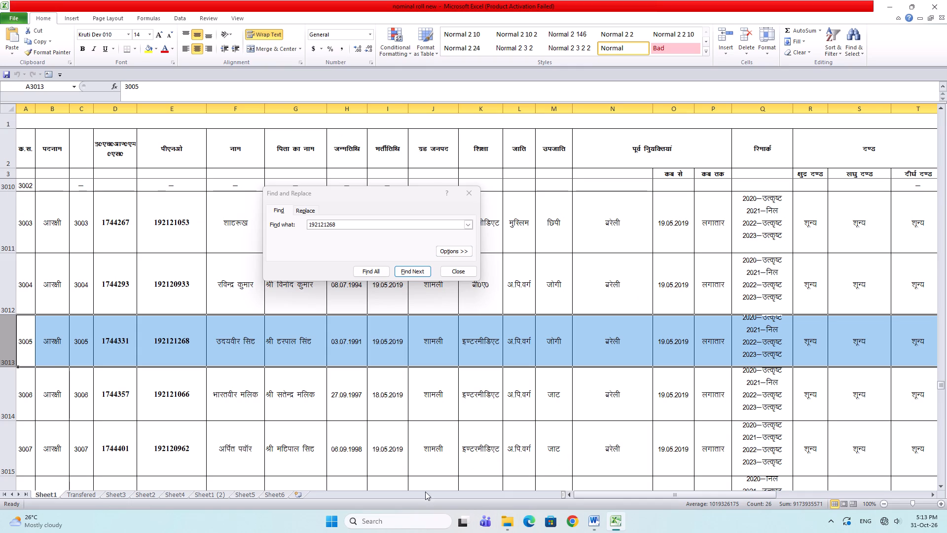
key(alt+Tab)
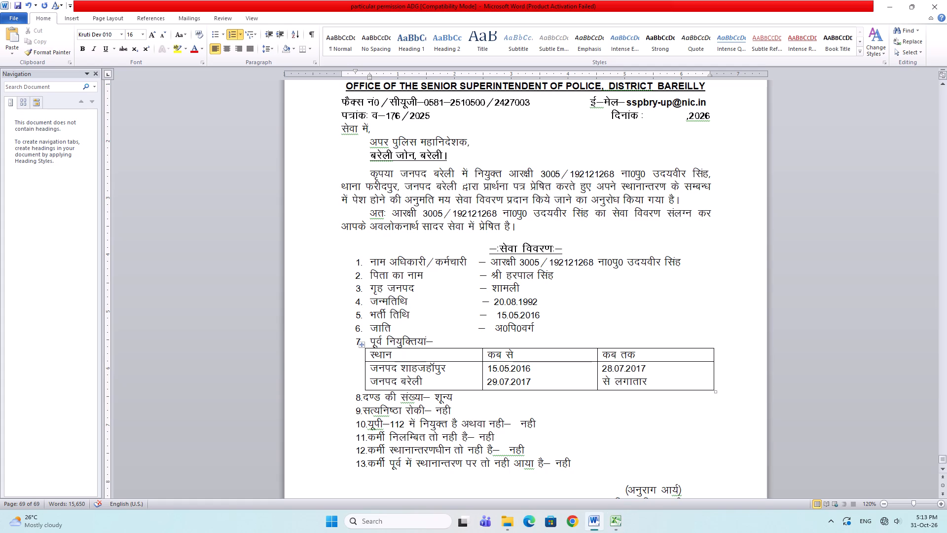
drag(497, 301, 529, 303)
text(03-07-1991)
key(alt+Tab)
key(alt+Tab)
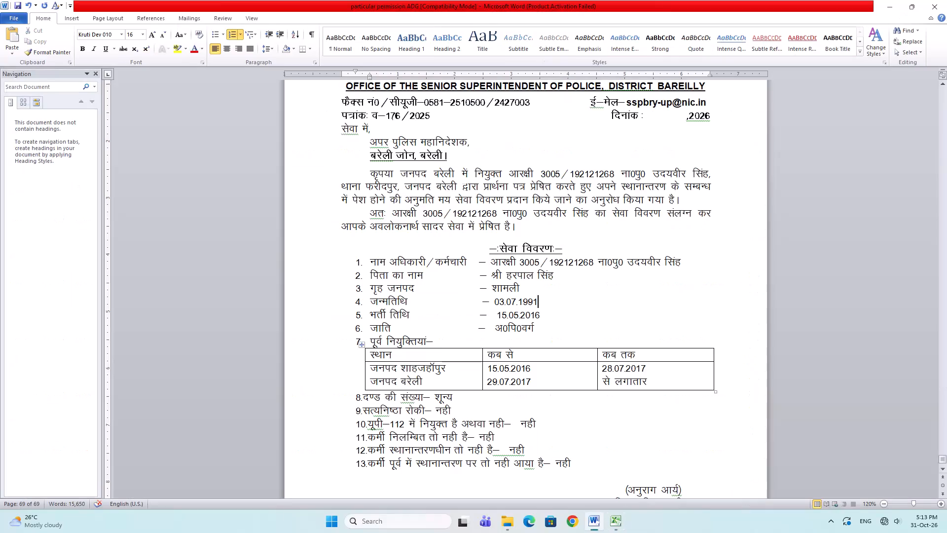
drag(499, 314, 529, 316)
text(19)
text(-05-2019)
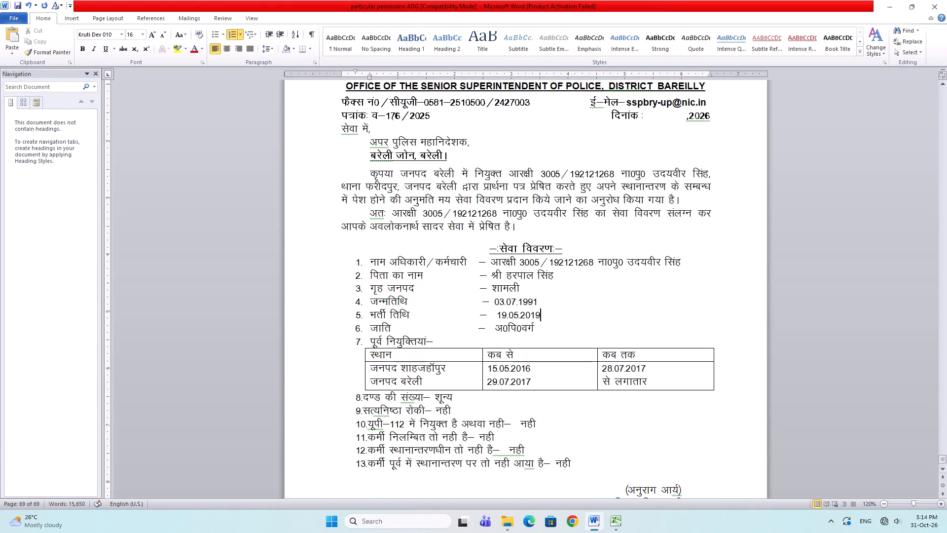
In the पूर्व नियुक्तियां table, delete the जनपद शाहजहॉपुर entry and all old dates, then reduce the row to a single line.
drag(383, 364, 384, 365)
drag(384, 365, 427, 367)
key(Delete)
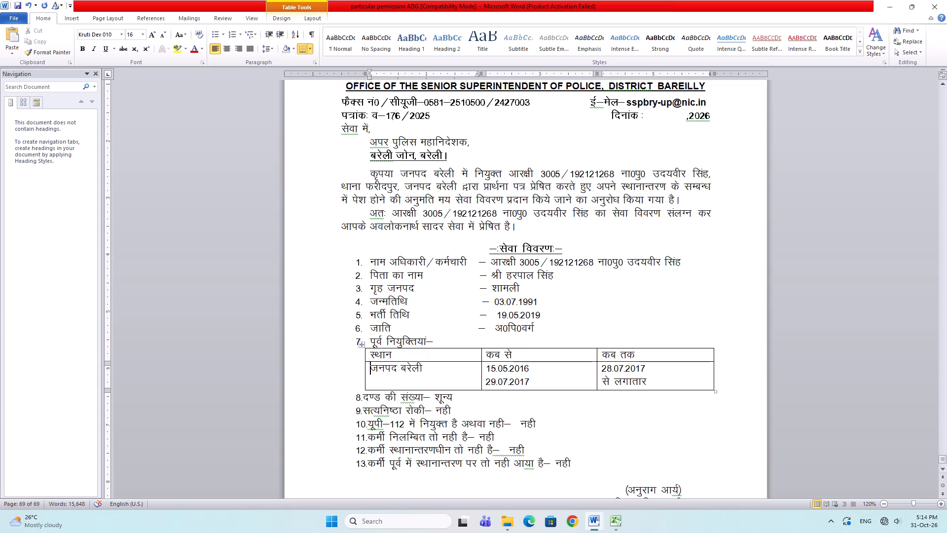
drag(491, 366, 634, 373)
key(Delete)
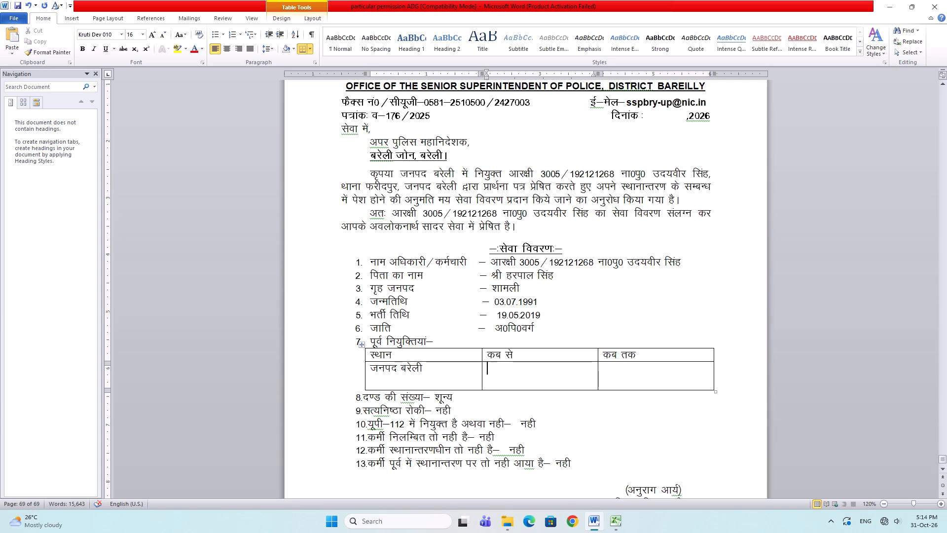
drag(466, 389, 473, 379)
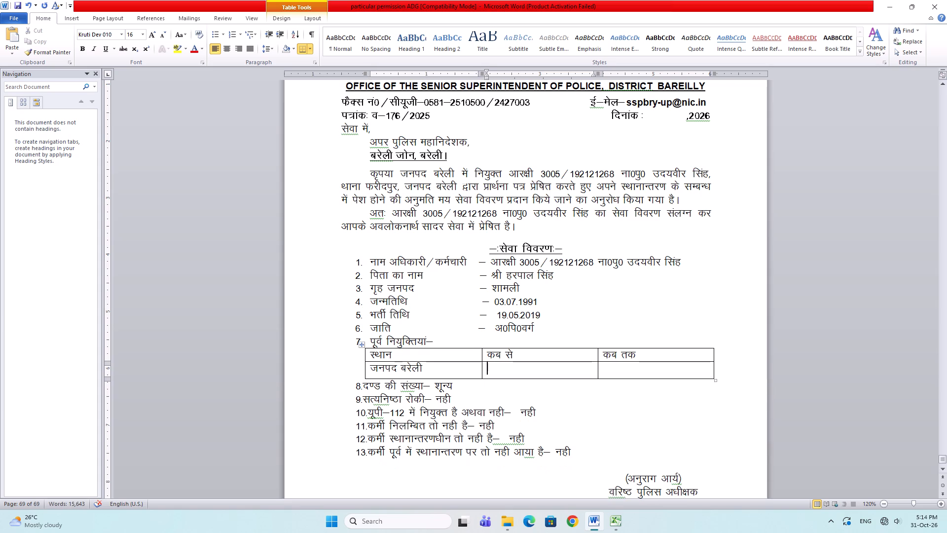
Fill the जनपद बरेली row with 19.05.2019 under कब से and से लगातार under कब तक.
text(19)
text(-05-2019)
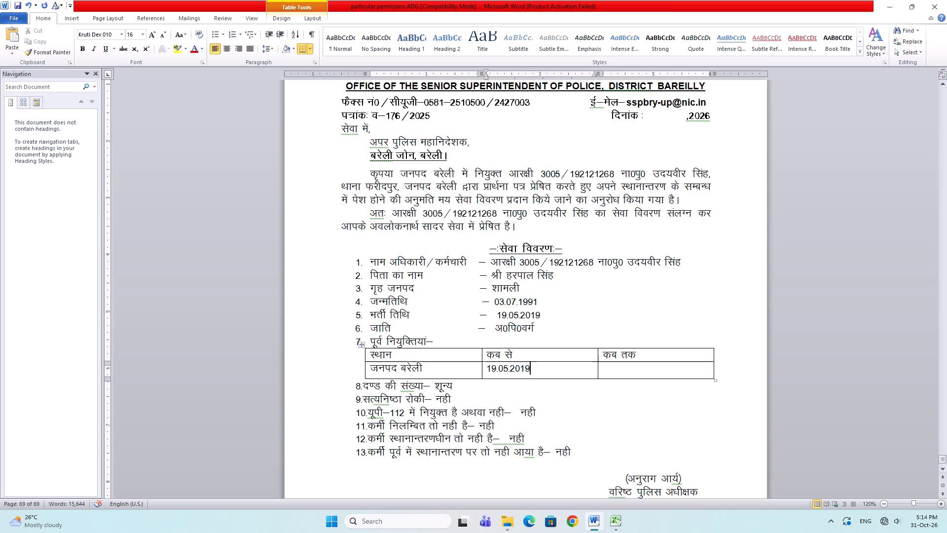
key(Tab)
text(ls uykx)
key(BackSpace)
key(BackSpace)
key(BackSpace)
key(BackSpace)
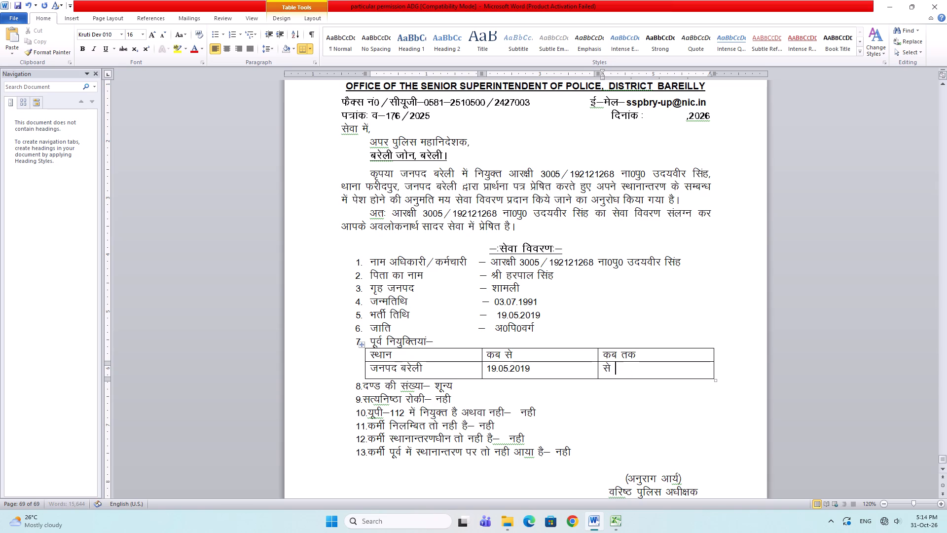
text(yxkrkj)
Copy the constable's rank, numbers and name from item 1 over the female constable's details in the प्रतिलिपि paragraph.
scroll(506, 356, down, 4)
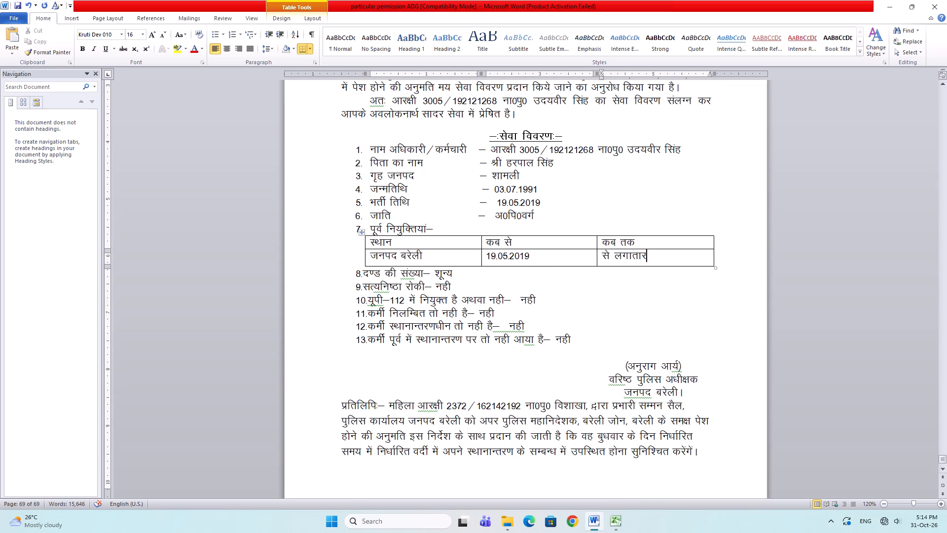
drag(492, 148, 681, 149)
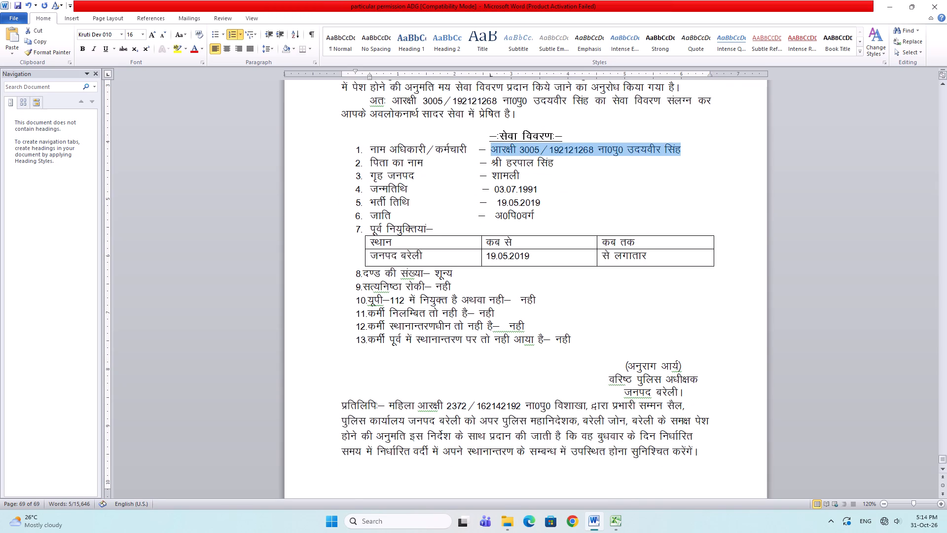
key(ctrl+c)
key(ctrl+c)
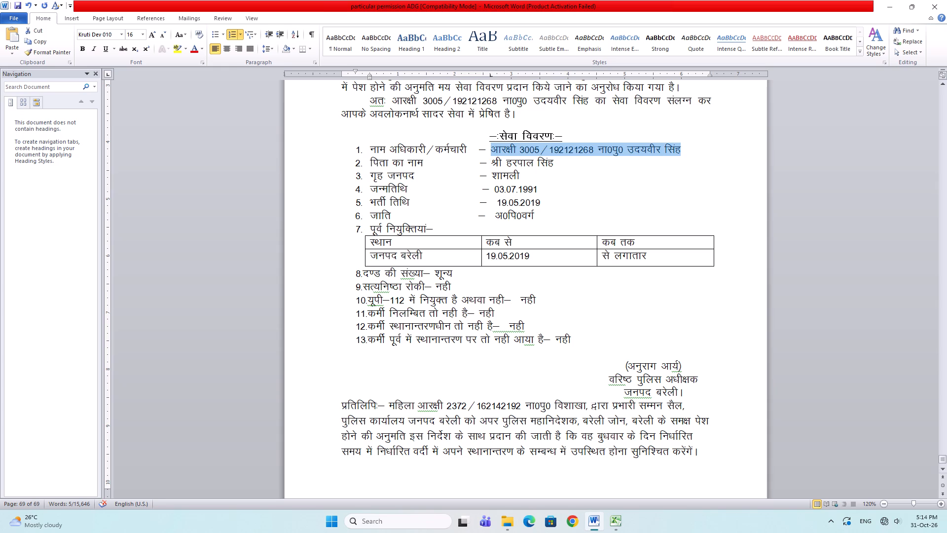
drag(388, 403, 402, 405)
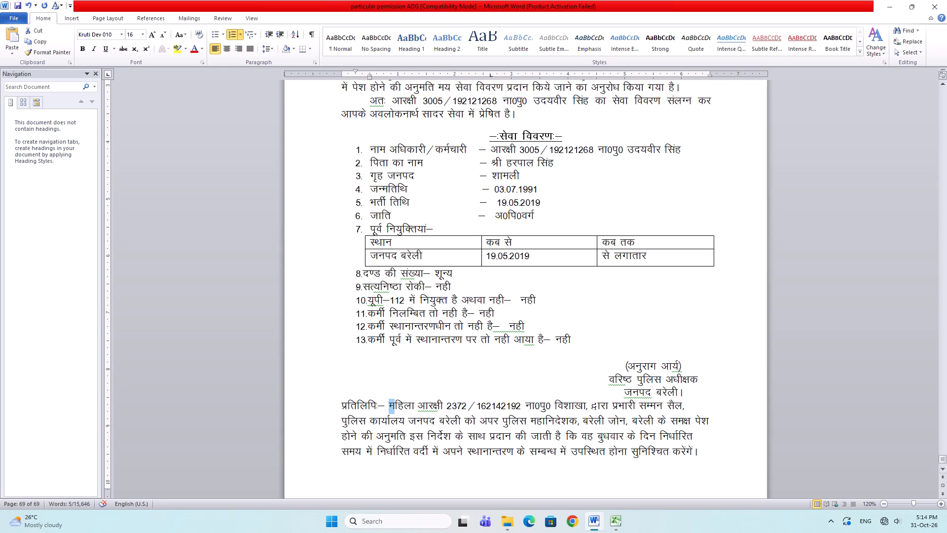
drag(402, 405, 585, 407)
key(ctrl+v)
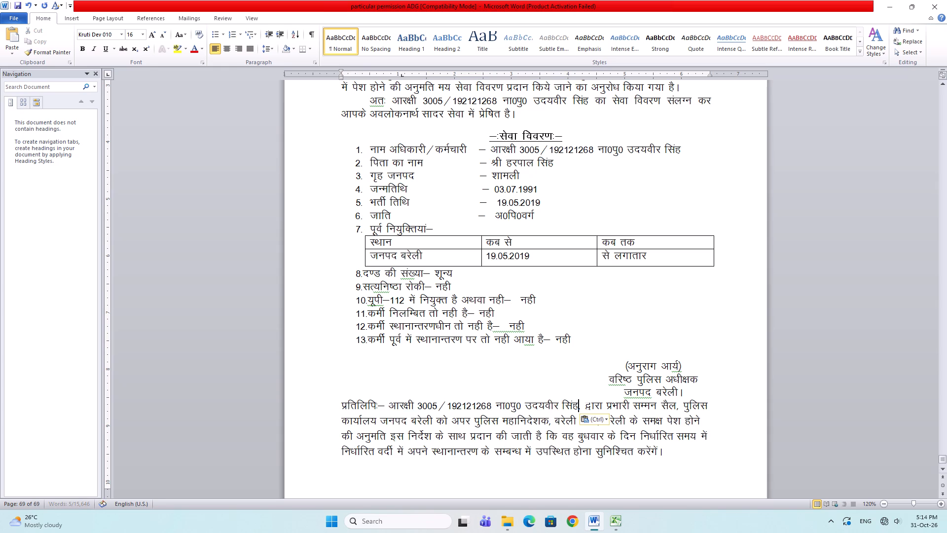
Replace सम्मन सैल, पुलिस कार्यालय in the प्रतिलिपि paragraph with निरीक्षक थाना फरीदपुर.
drag(634, 404, 345, 400)
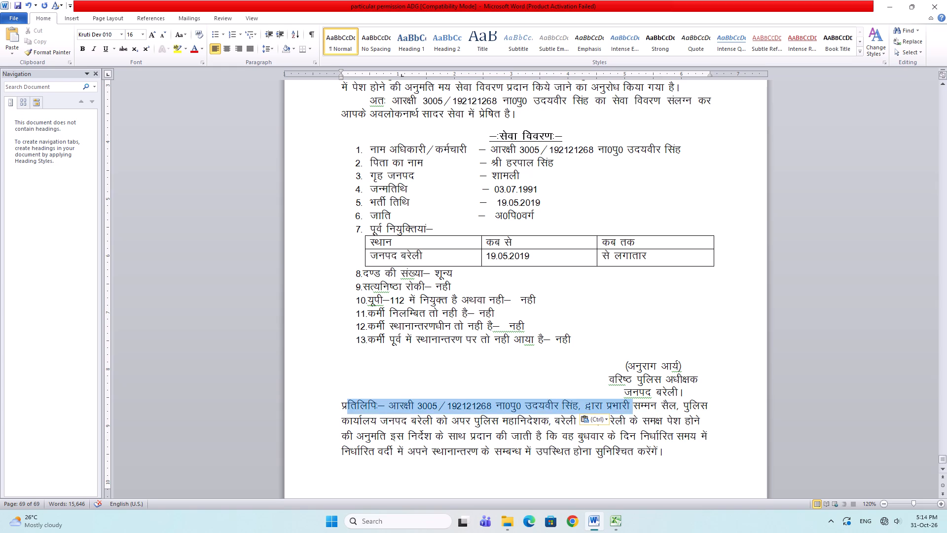
drag(345, 400, 375, 420)
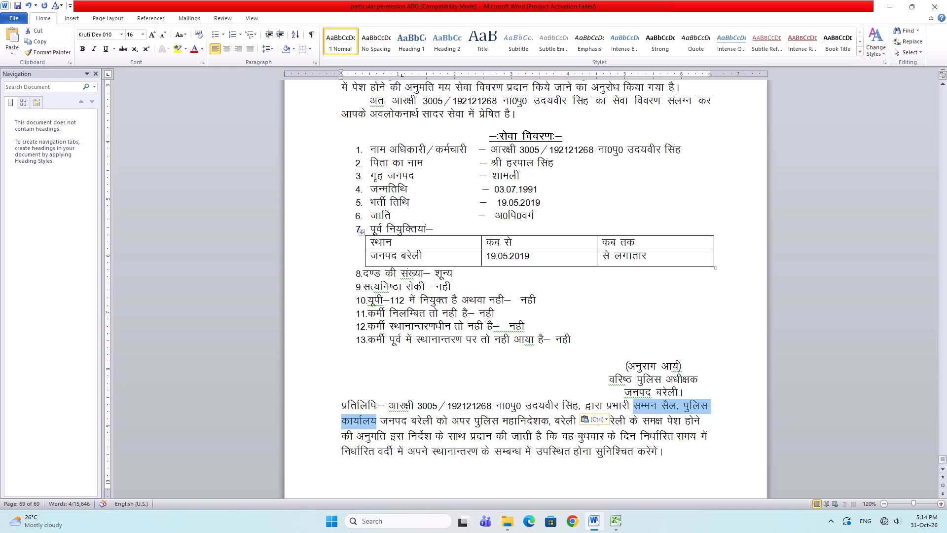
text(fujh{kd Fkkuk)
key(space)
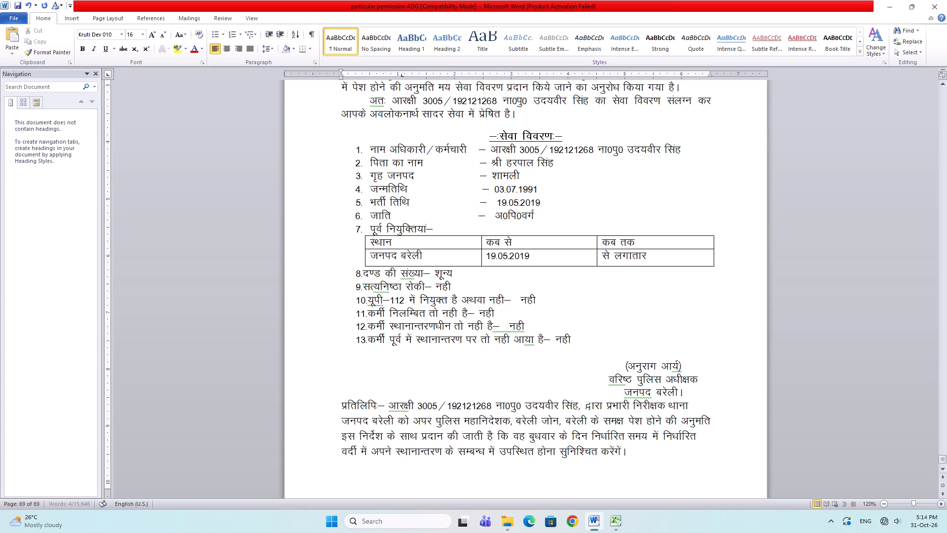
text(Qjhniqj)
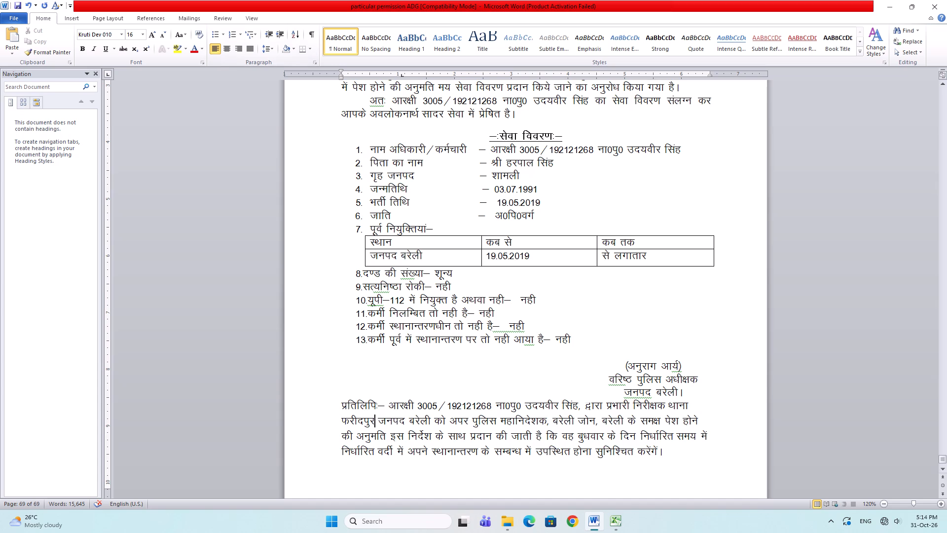
Make the प्रतिलिपिः– label bold and underlined.
drag(341, 403, 382, 403)
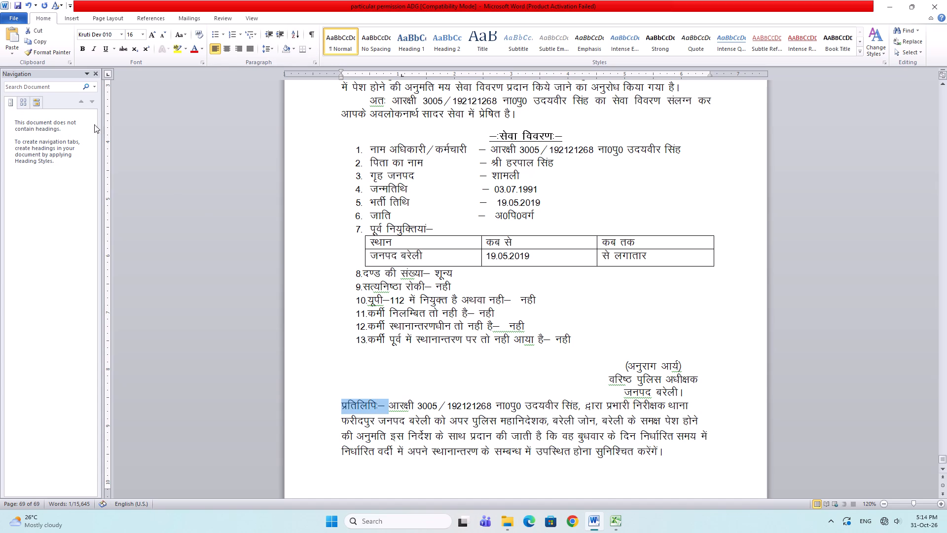
click(78, 50)
click(106, 49)
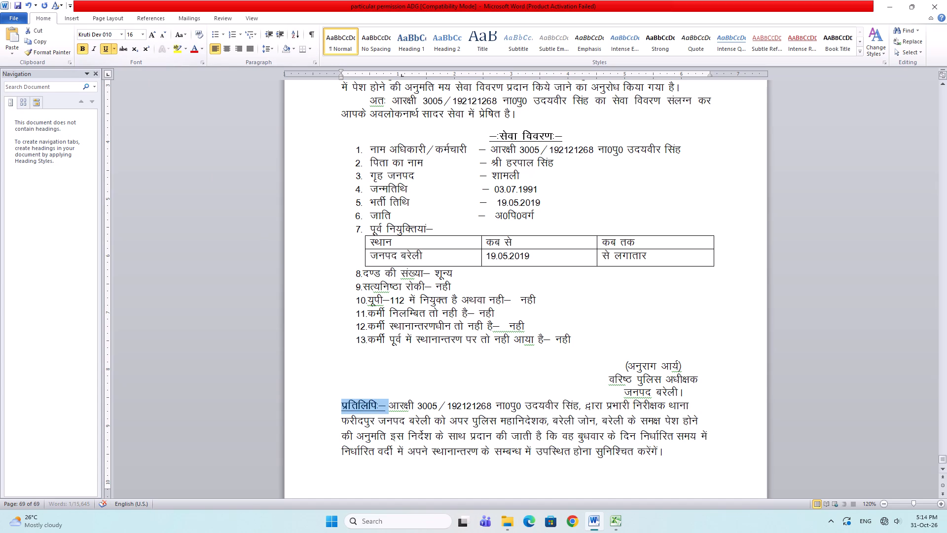
Justify the entire प्रतिलिपि paragraph and save the document.
drag(667, 452, 439, 409)
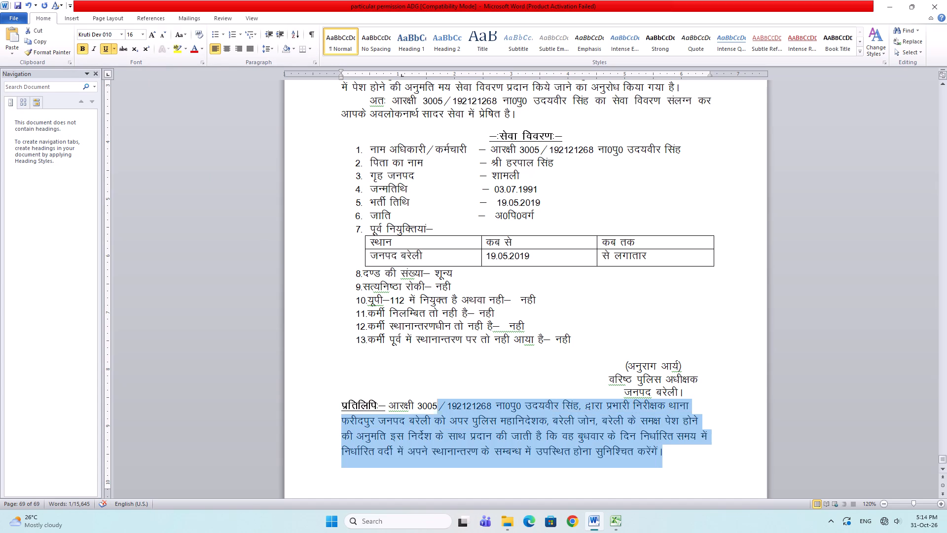
drag(439, 409, 366, 408)
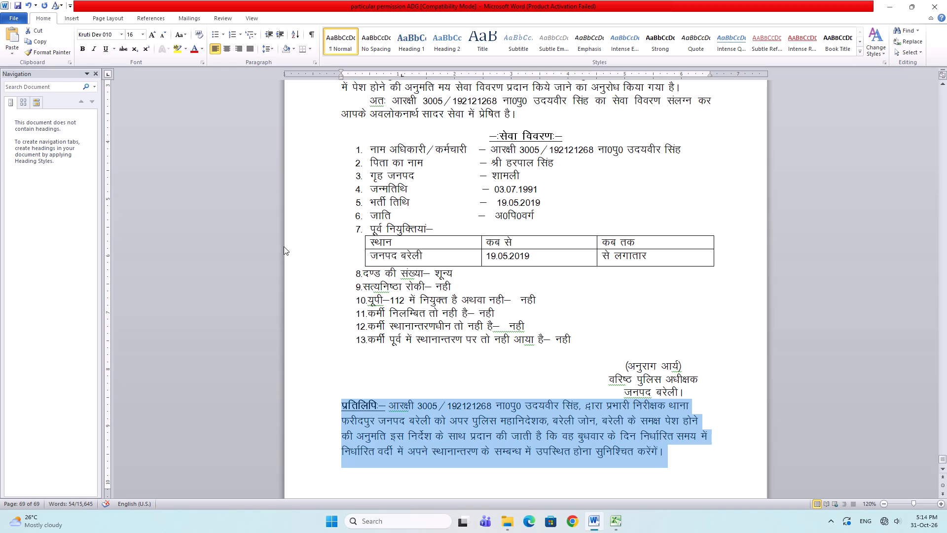
click(252, 47)
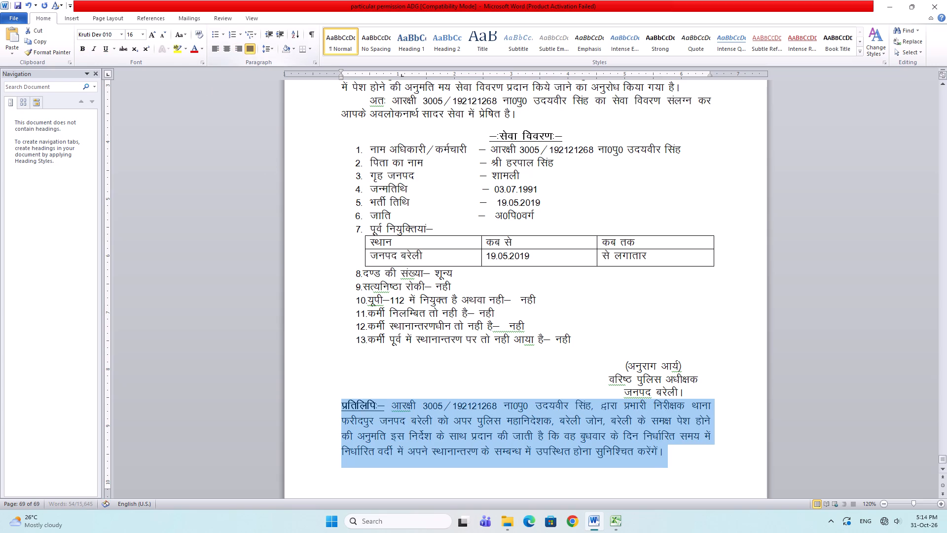
click(456, 307)
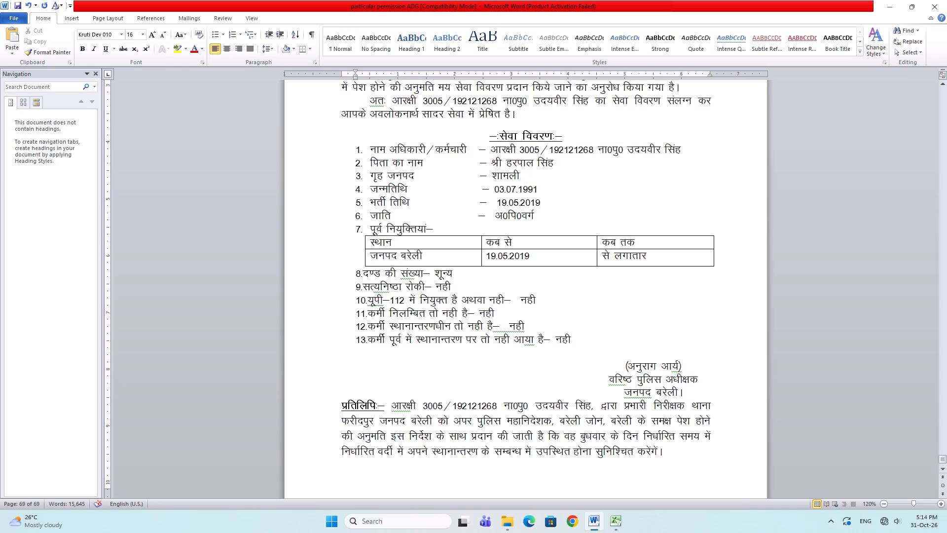
key(ctrl+s)
Check the male constable's letter against the nominal roll, print the current page, and save the document.
scroll(468, 305, up, 5)
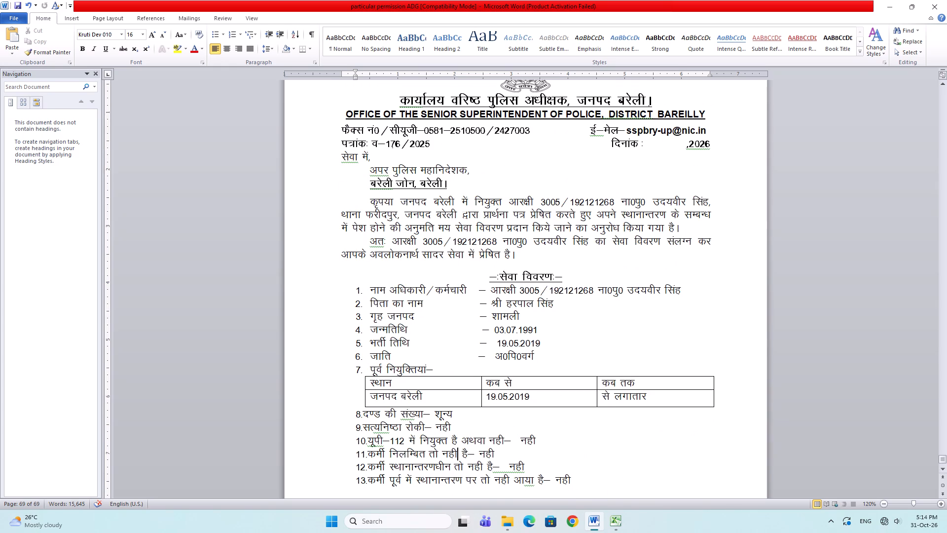
key(alt+Tab)
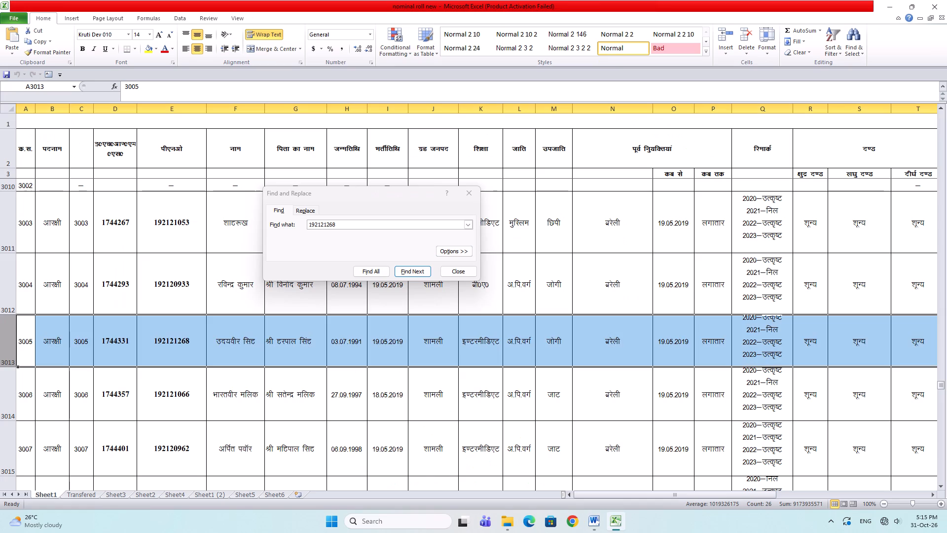
key(alt+Tab)
scroll(500, 304, down, 4)
click(466, 330)
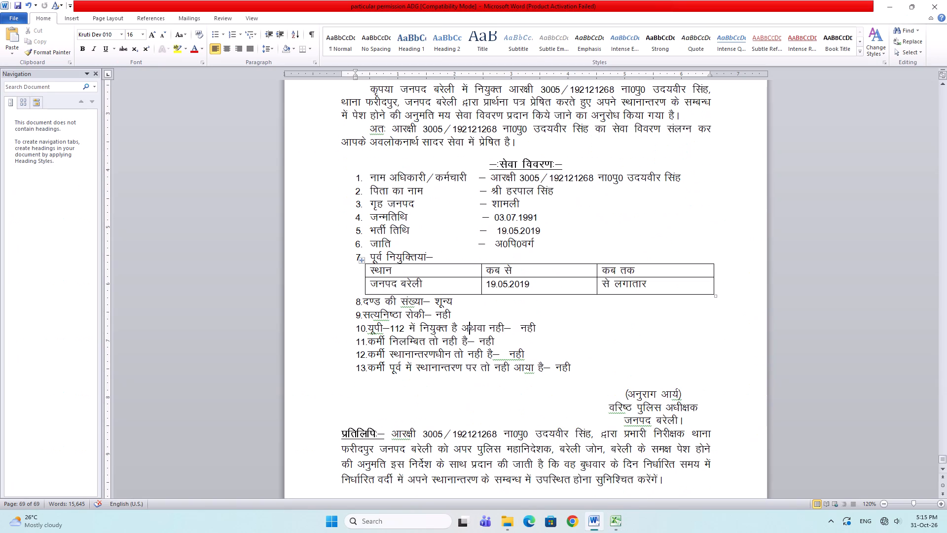
key(ctrl+p)
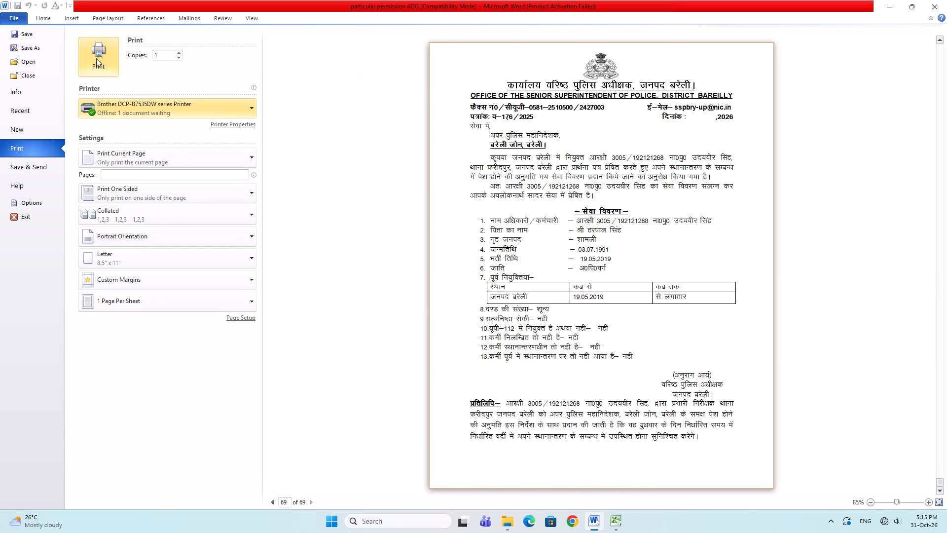
click(96, 58)
key(ctrl+s)
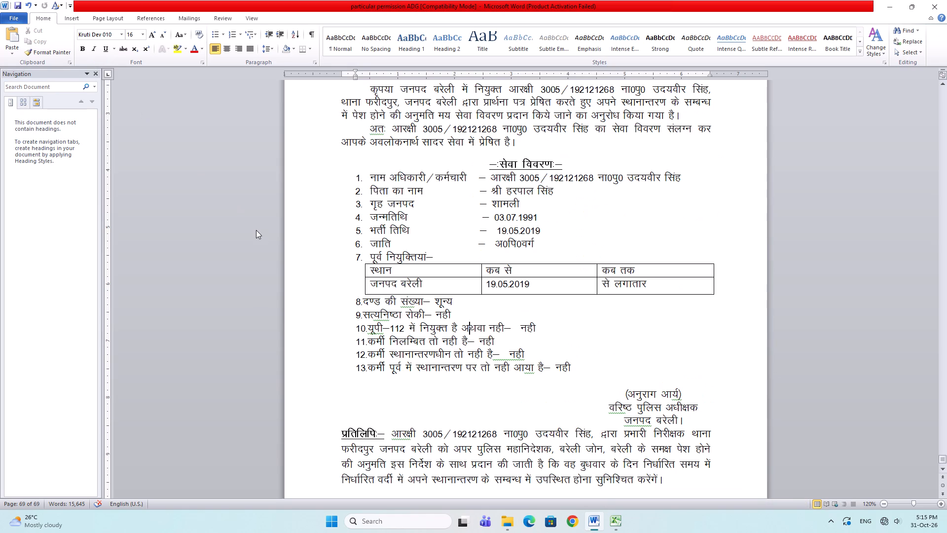
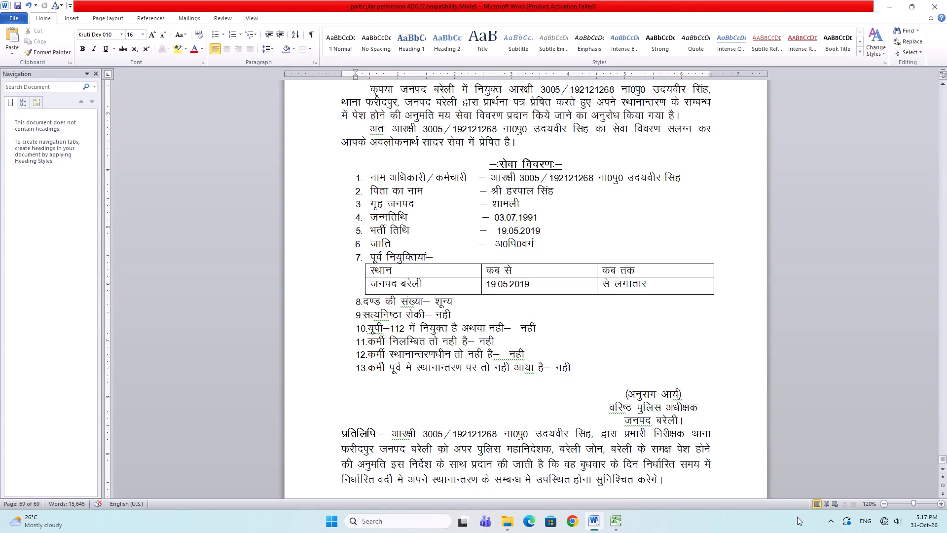
Cancel all pending particular permission ADG jobs in the Brother DCP-B7535DW print queue and minimize the queue window.
click(831, 518)
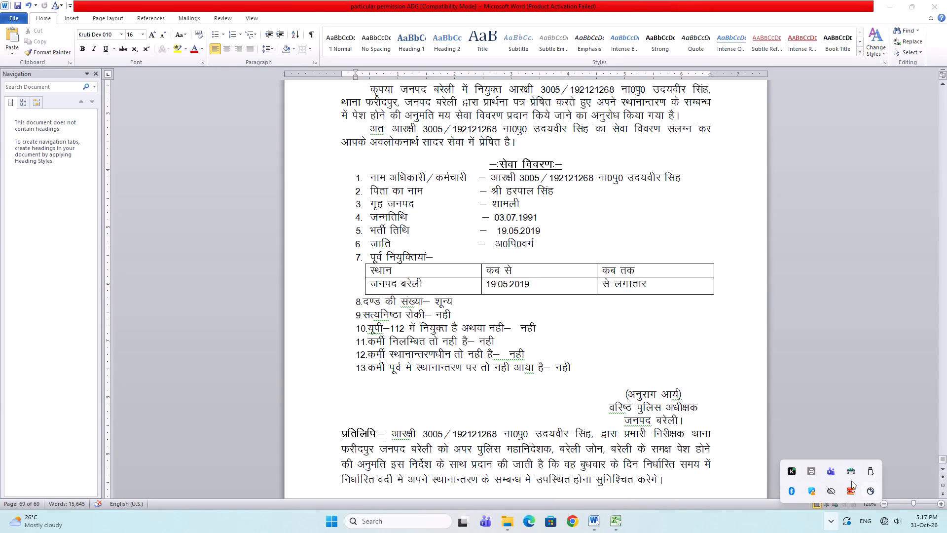
right_click(847, 472)
click(843, 438)
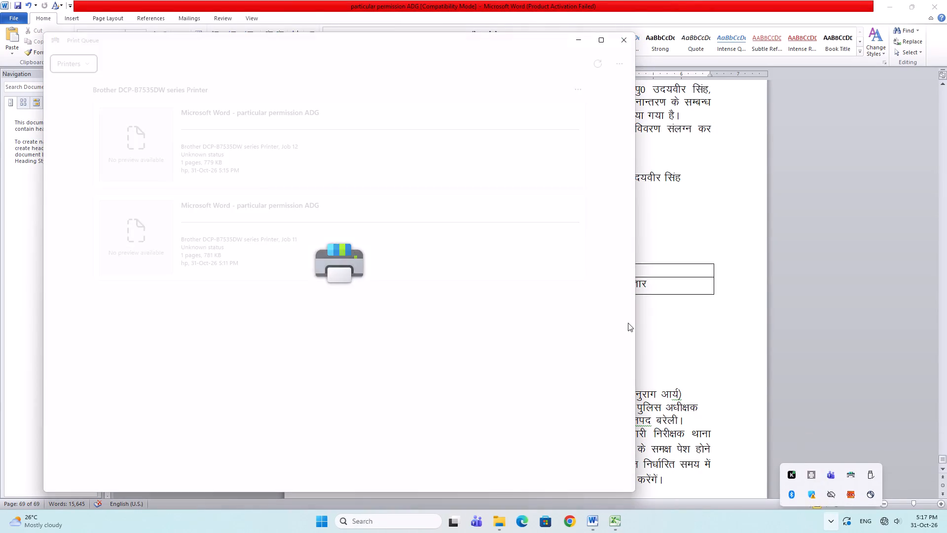
click(219, 137)
click(577, 86)
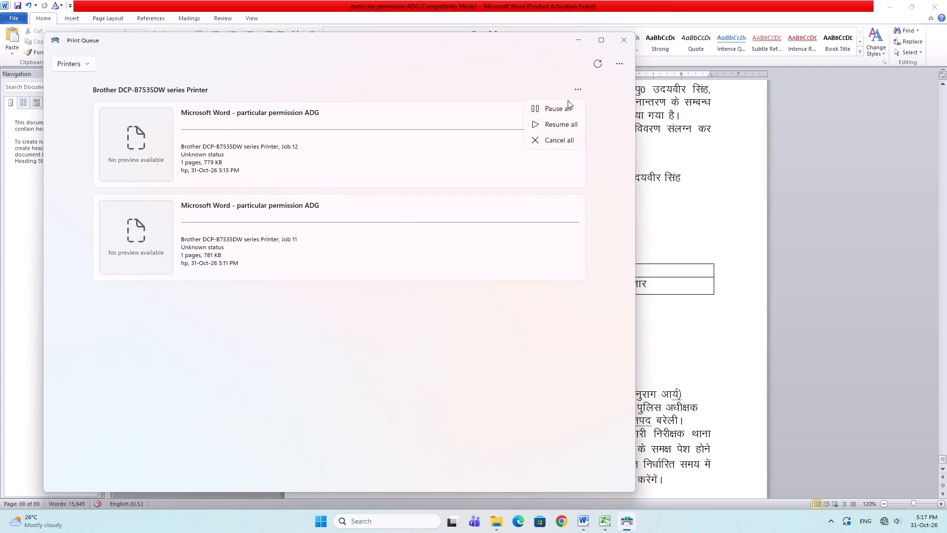
click(555, 136)
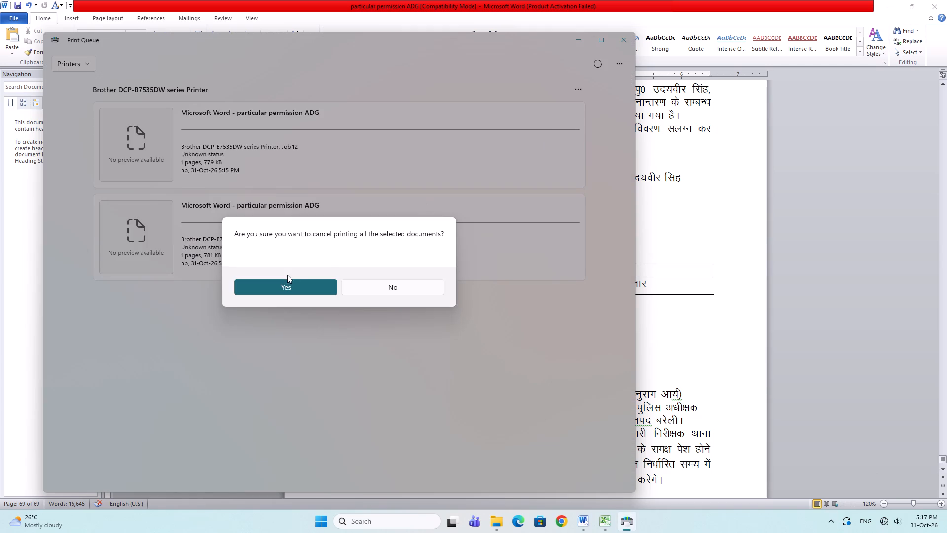
click(286, 282)
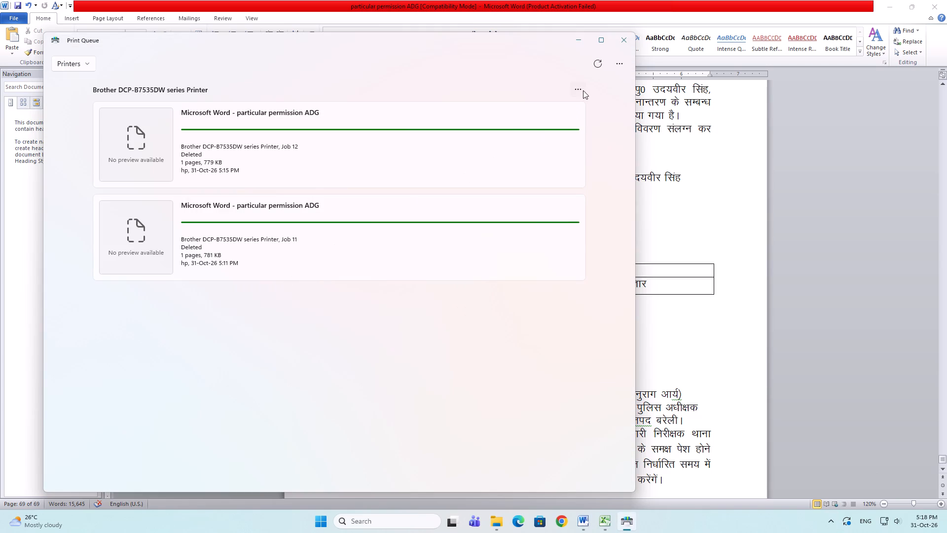
scroll(273, 206, down, 6)
scroll(274, 195, up, 6)
scroll(274, 195, down, 6)
click(579, 41)
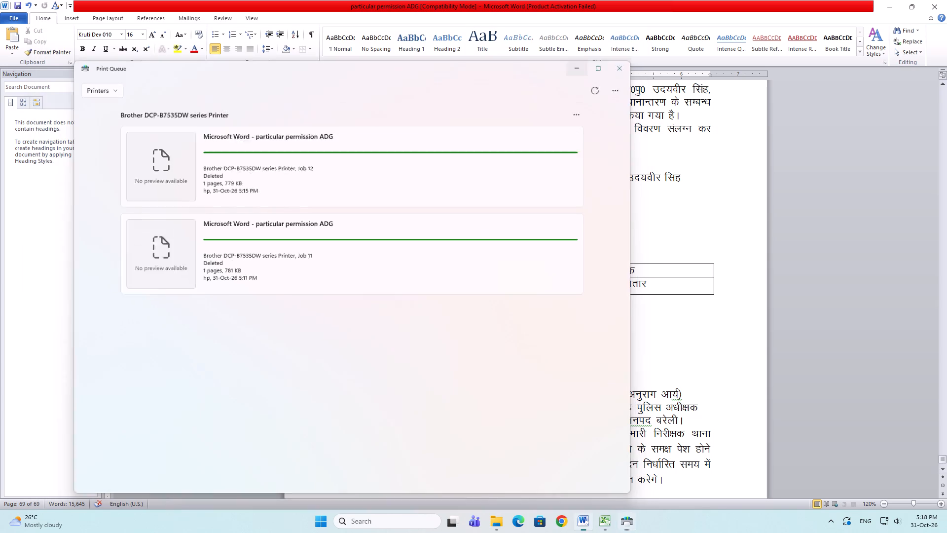
Print one copy of only the current page, the female constable's letter on page 68, on the Brother DCP-B7535DW.
click(454, 194)
scroll(455, 192, up, 6)
scroll(455, 189, up, 17)
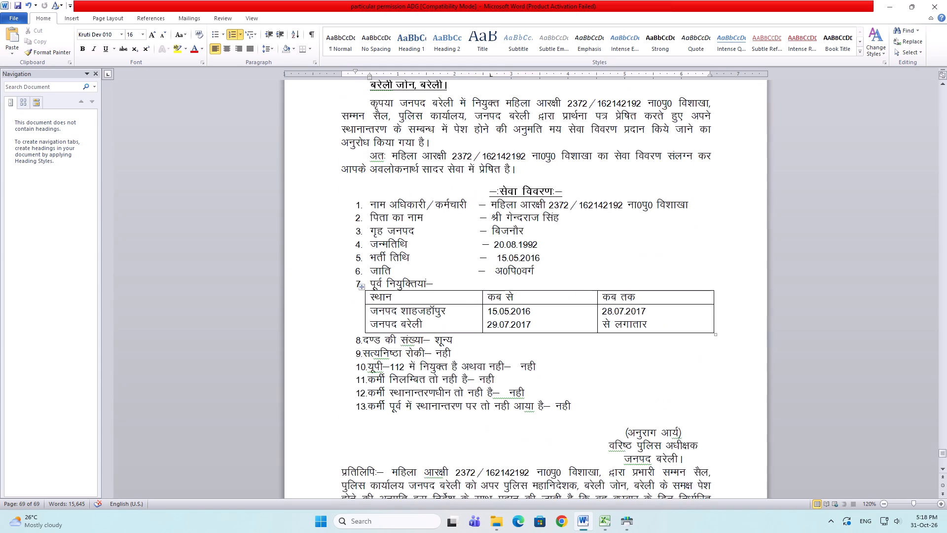
scroll(459, 173, up, 3)
click(459, 171)
key(ctrl+p)
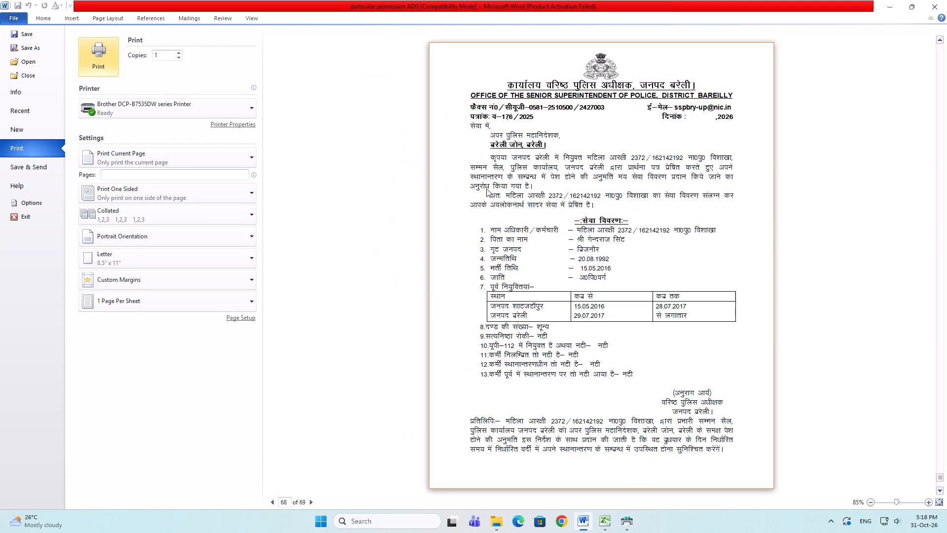
click(103, 70)
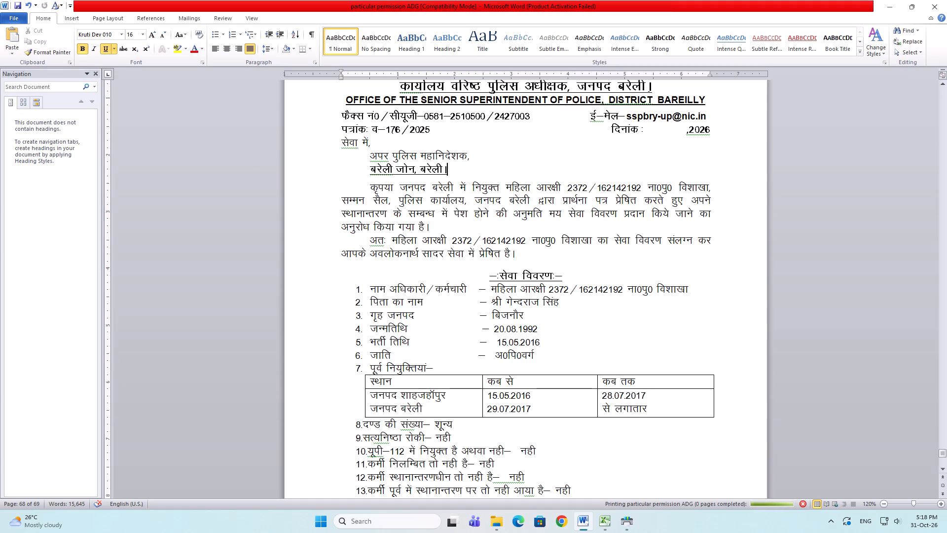
Save the document and print one copy of only the current page, the male constable's letter on page 69.
scroll(440, 221, down, 20)
drag(455, 250, 454, 252)
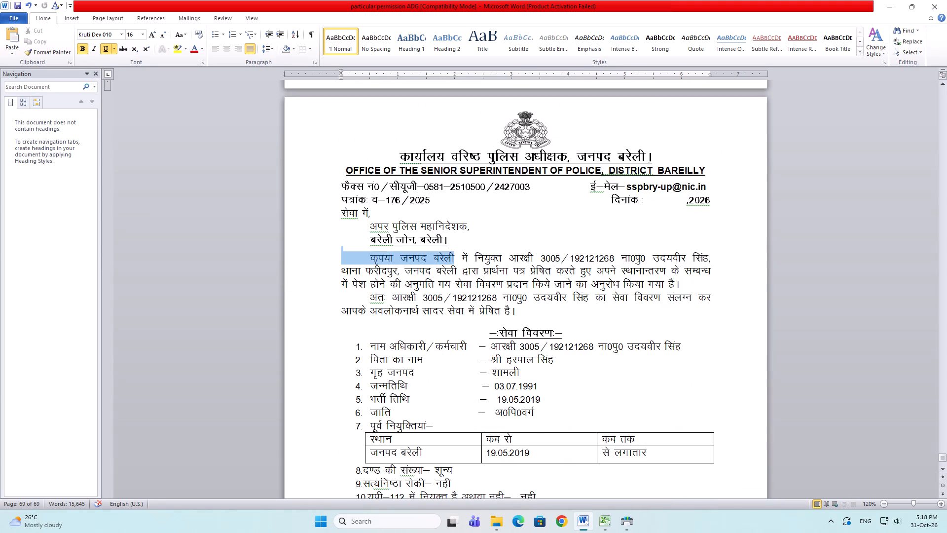
drag(454, 252, 453, 257)
click(468, 270)
click(478, 268)
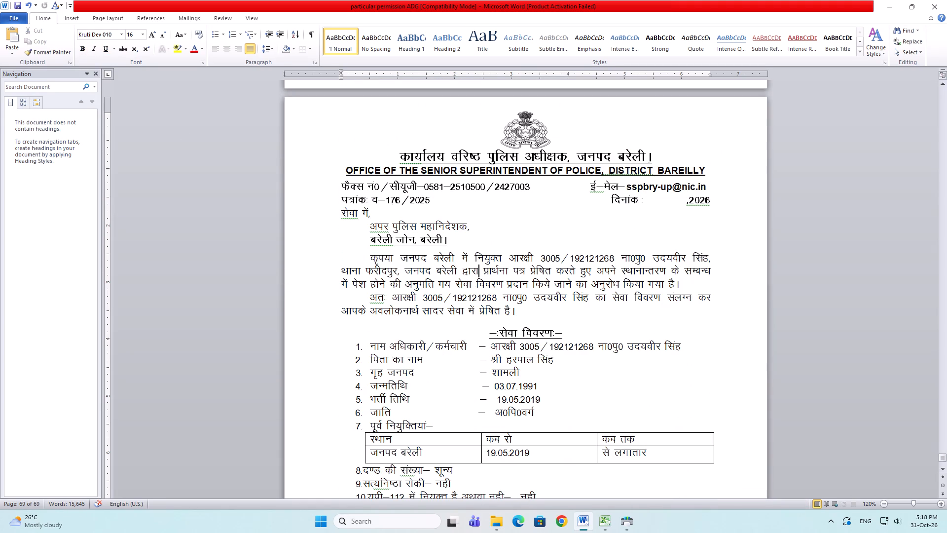
key(ctrl+p)
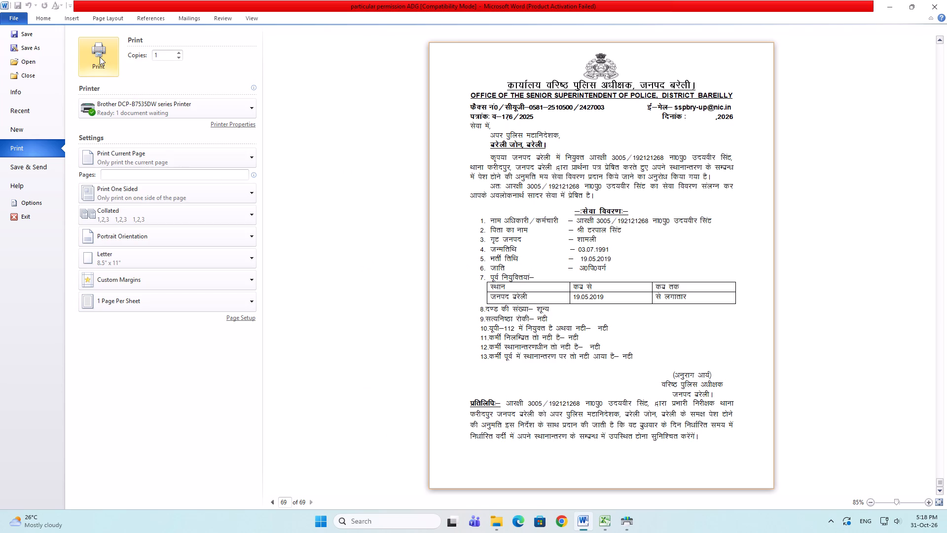
key(ctrl+s)
click(100, 57)
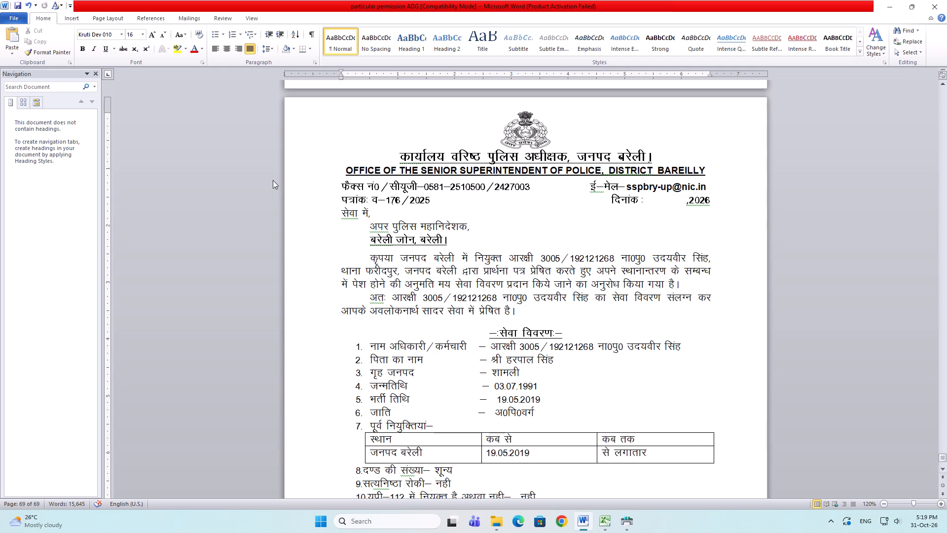
Copy the female constable's whole letter and paste it after a page break at the end of the document.
scroll(654, 372, down, 1)
scroll(666, 369, up, 6)
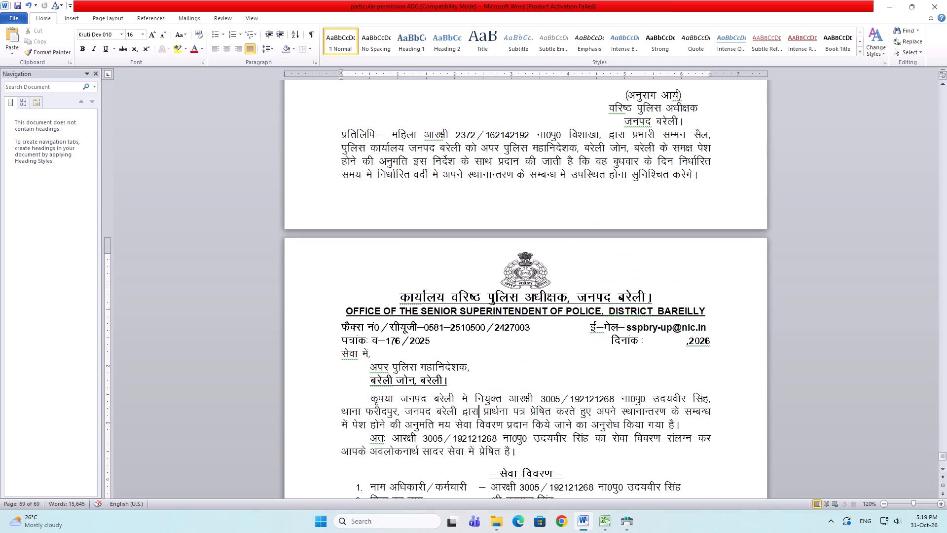
scroll(453, 370, up, 7)
scroll(197, 305, up, 11)
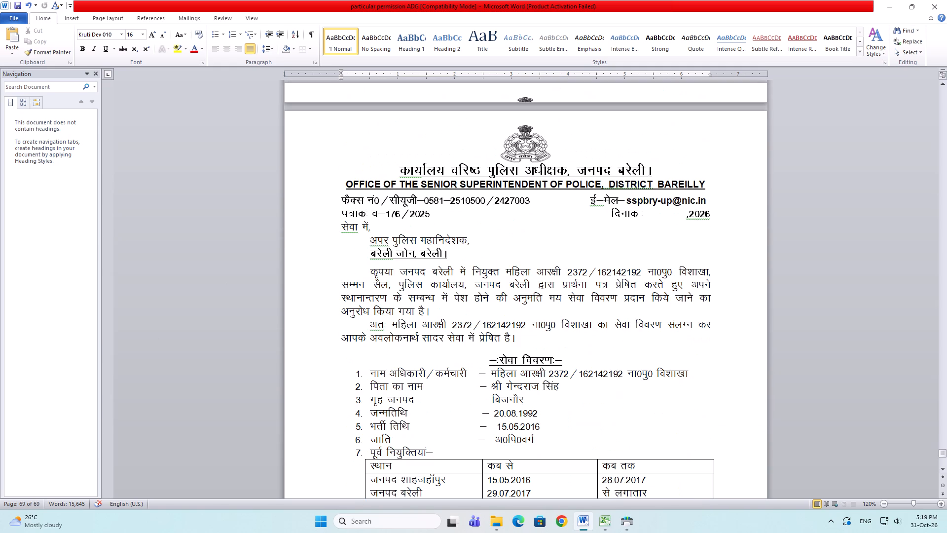
drag(489, 140, 624, 430)
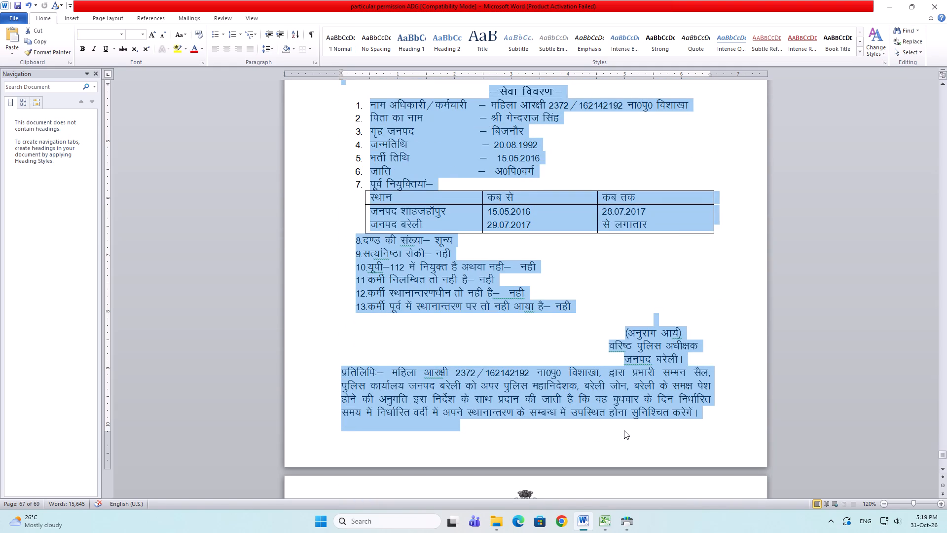
key(ctrl+c)
key(ctrl+c)
key(ctrl+c)
scroll(597, 441, down, 20)
scroll(597, 441, down, 12)
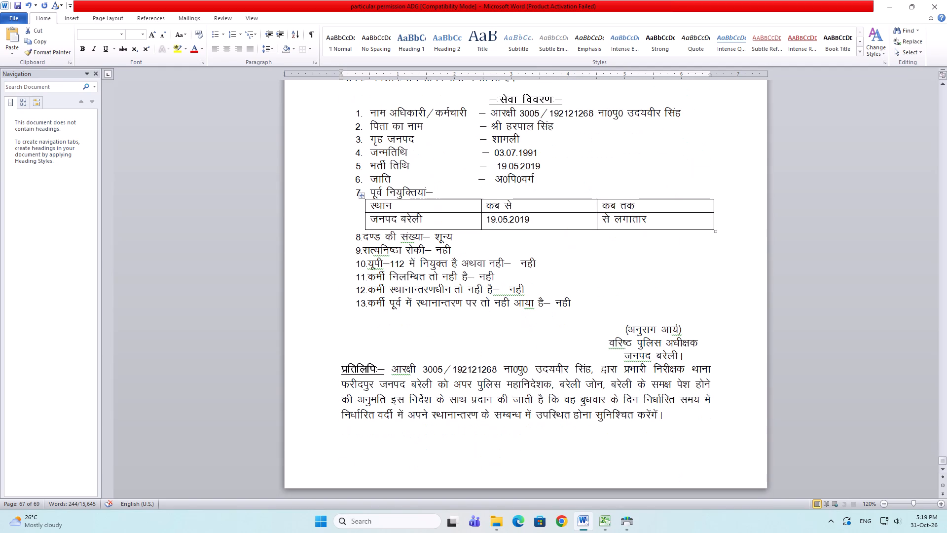
click(357, 456)
click(688, 423)
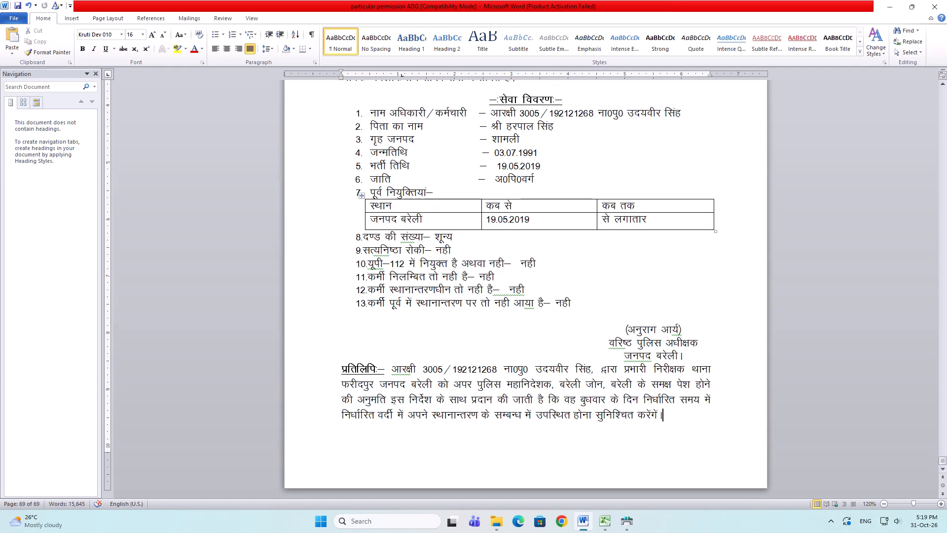
key(ctrl+Return)
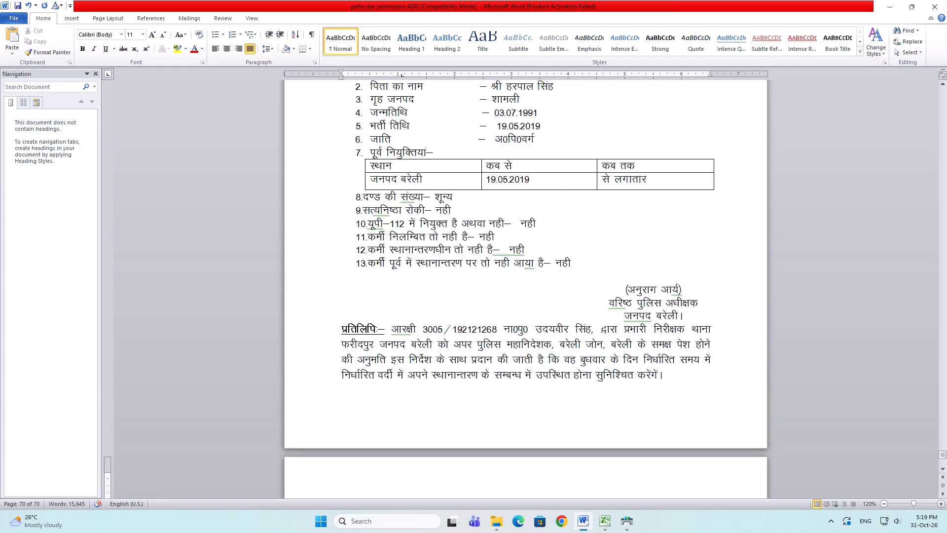
key(ctrl+v)
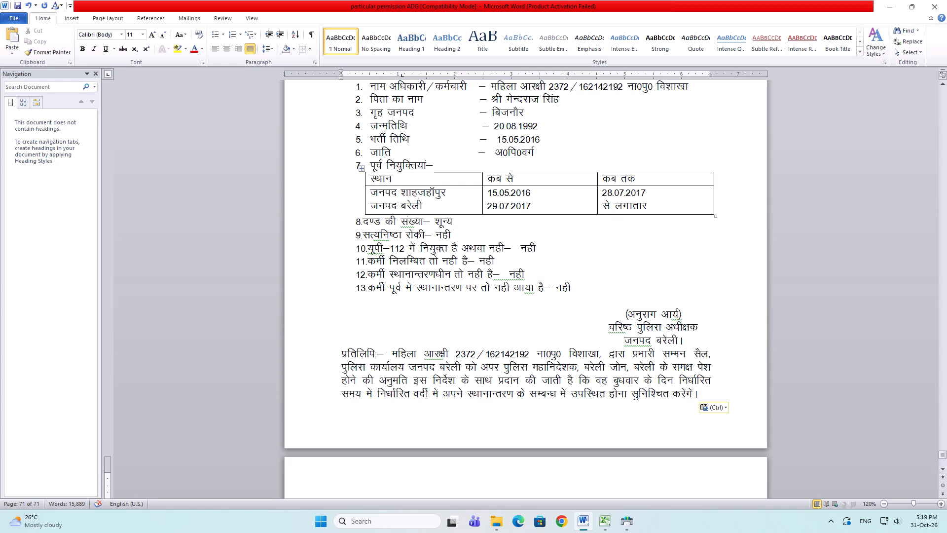
Examine the newly pasted letter and the male constable's letter before it at the end of the document.
scroll(422, 393, down, 9)
scroll(426, 383, up, 20)
scroll(426, 383, up, 14)
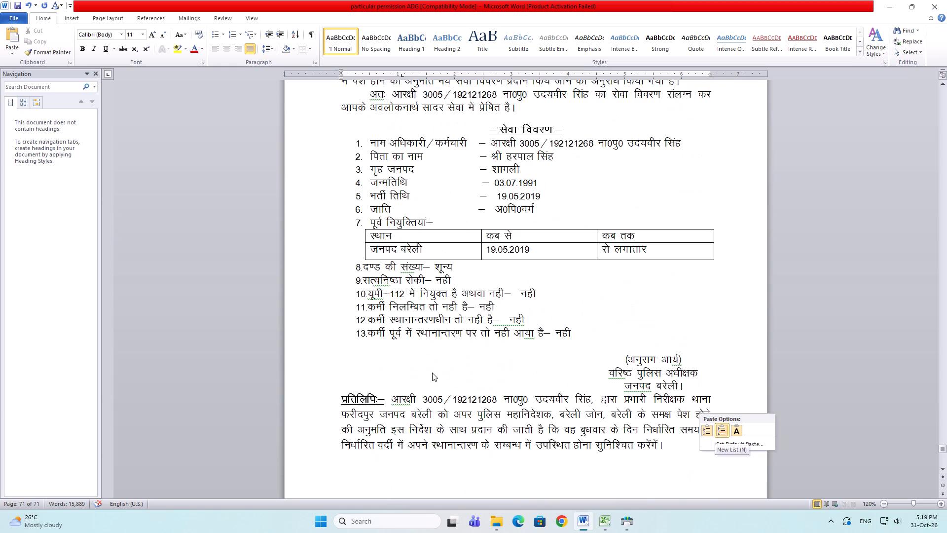
scroll(432, 373, up, 5)
scroll(432, 373, down, 1)
scroll(432, 373, up, 9)
scroll(432, 371, down, 1)
scroll(432, 371, up, 4)
scroll(432, 371, down, 15)
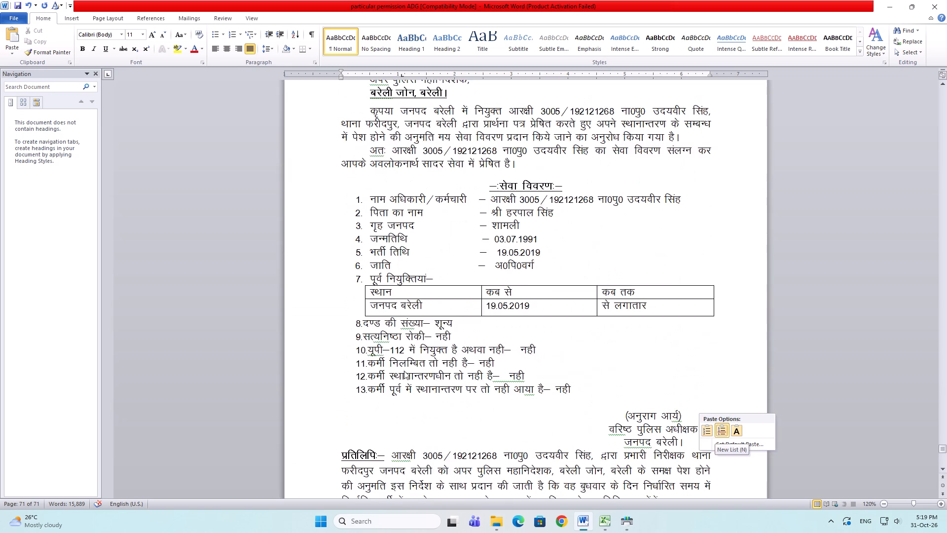
scroll(404, 371, down, 20)
scroll(404, 371, down, 5)
scroll(373, 366, up, 11)
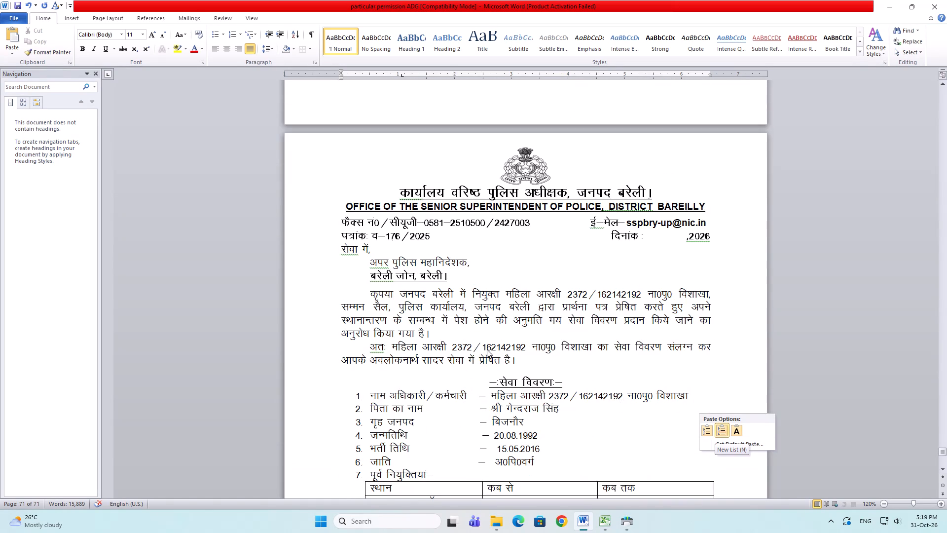
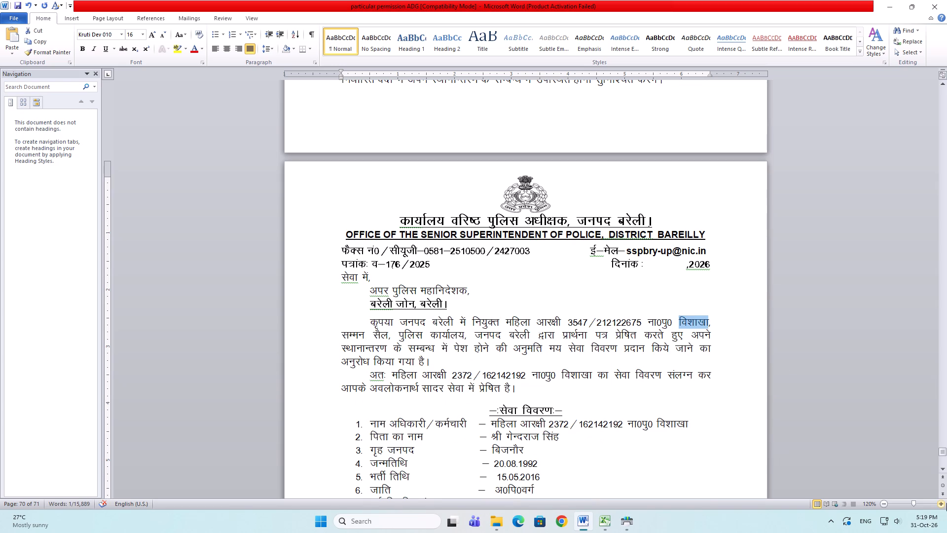
Enter the new female constable's name in the opening paragraph of the copied letter on page 70.
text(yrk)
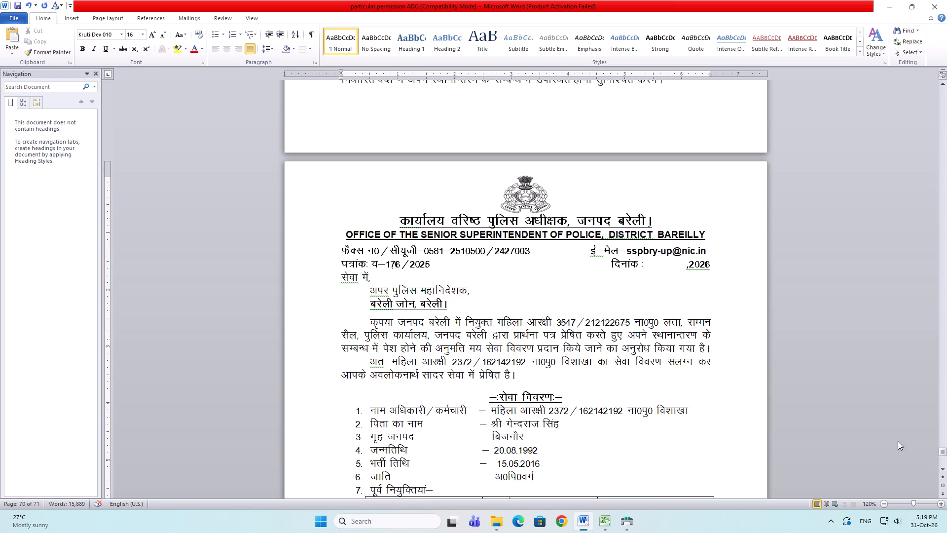
drag(689, 323, 372, 334)
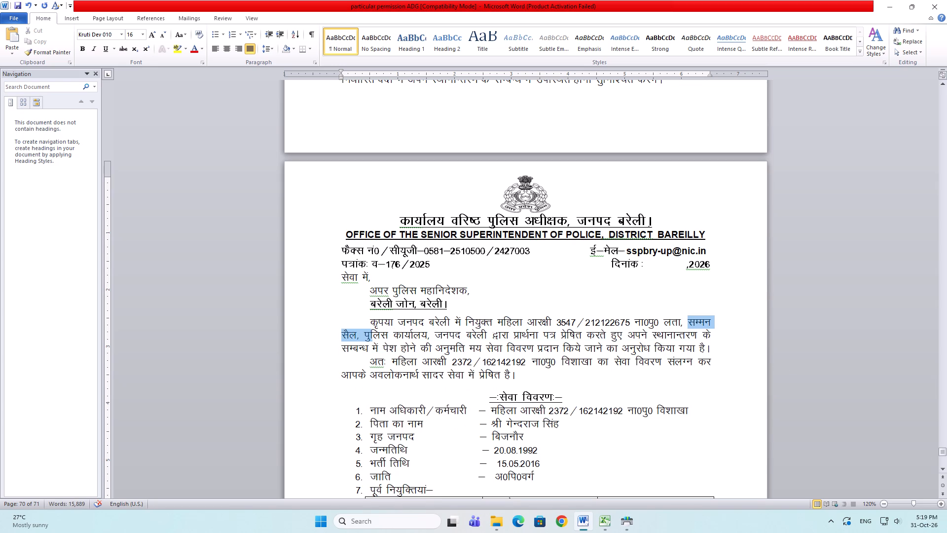
drag(372, 334, 387, 340)
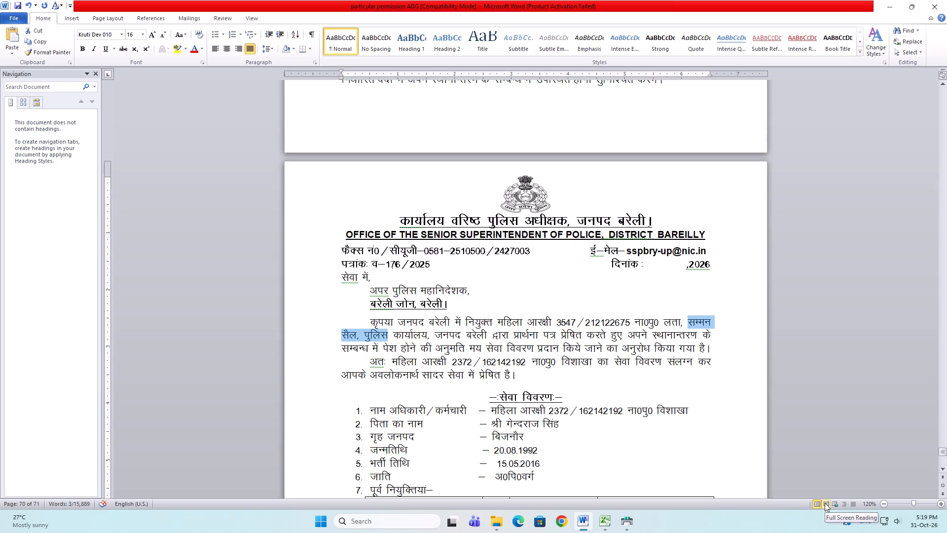
click(538, 340)
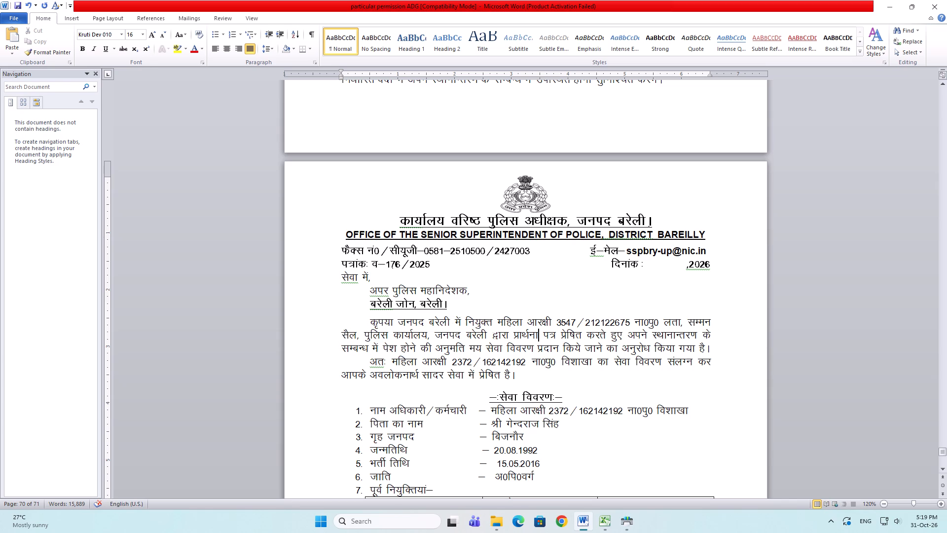
Copy the new constable's rank, numbers and name from the opening paragraph over the old ones in the second paragraph and service-detail item 1.
drag(498, 320, 676, 326)
key(ctrl+c)
key(ctrl+c)
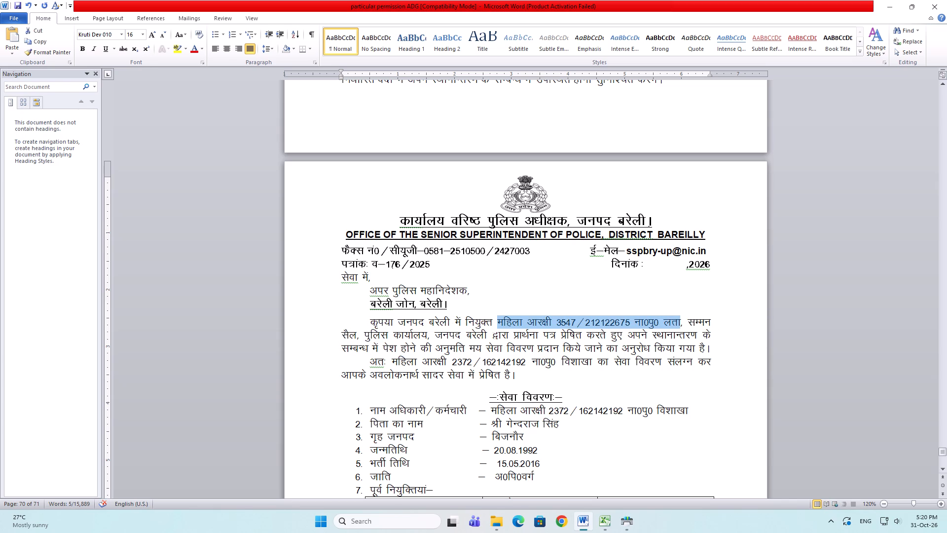
drag(393, 360, 588, 366)
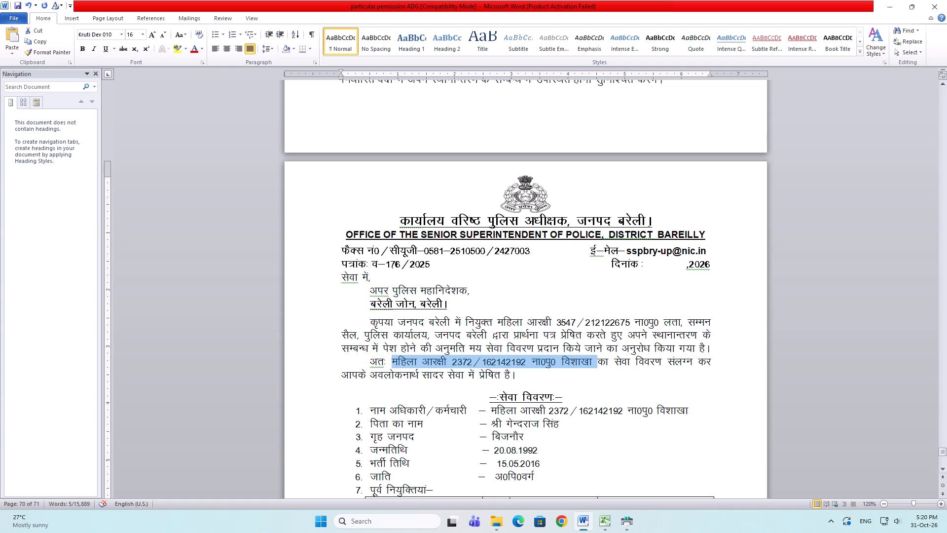
drag(588, 366, 589, 366)
key(ctrl+v)
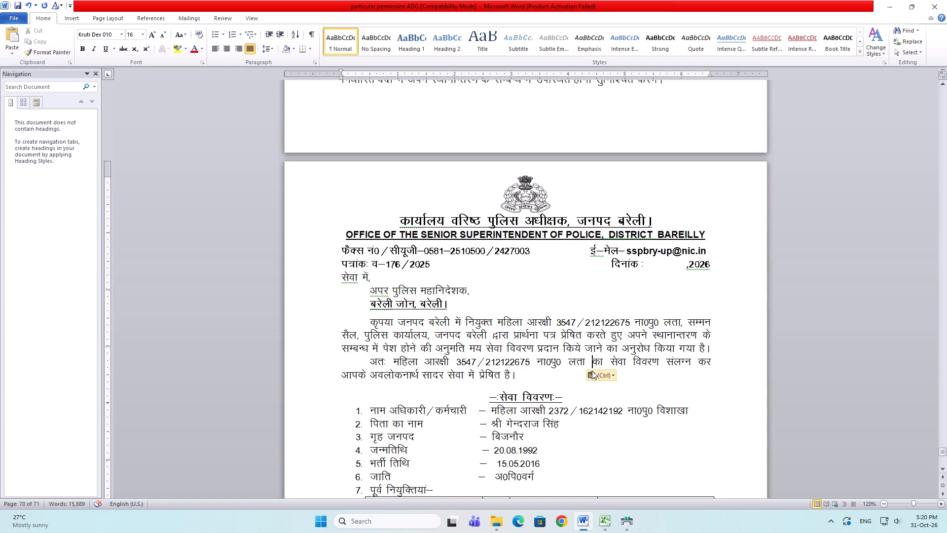
drag(493, 411, 673, 405)
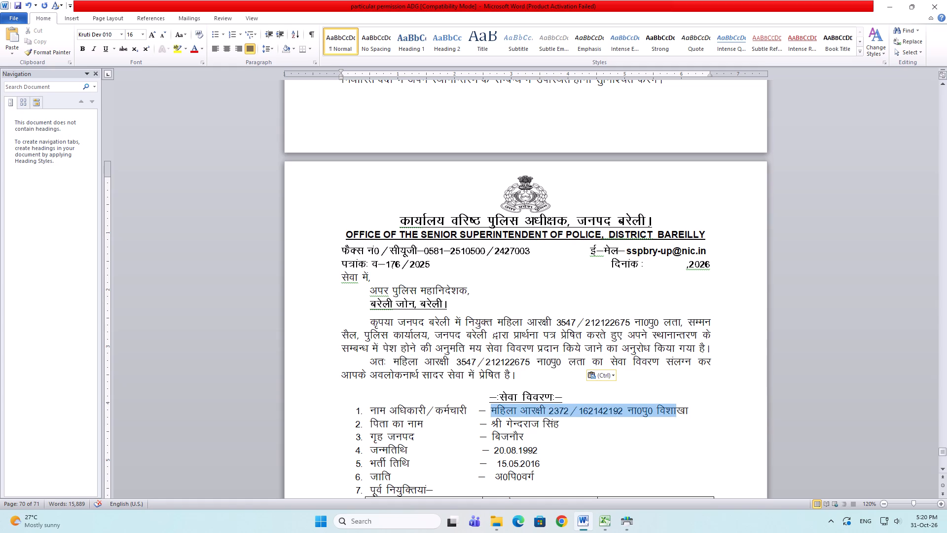
drag(673, 405, 687, 408)
key(ctrl+v)
scroll(586, 409, down, 4)
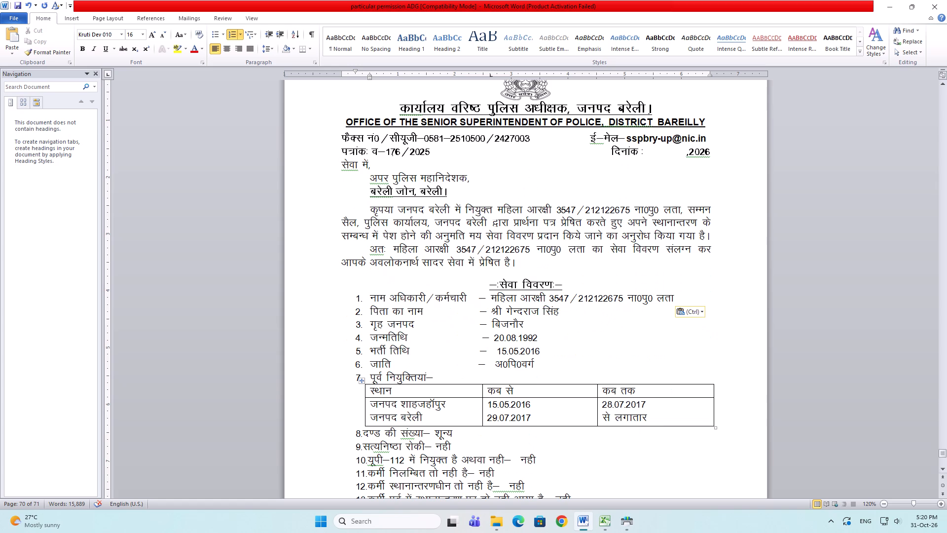
Copy the constable's PNO number from item 1, search for it in the Excel nominal roll and select her whole row.
drag(579, 298, 622, 299)
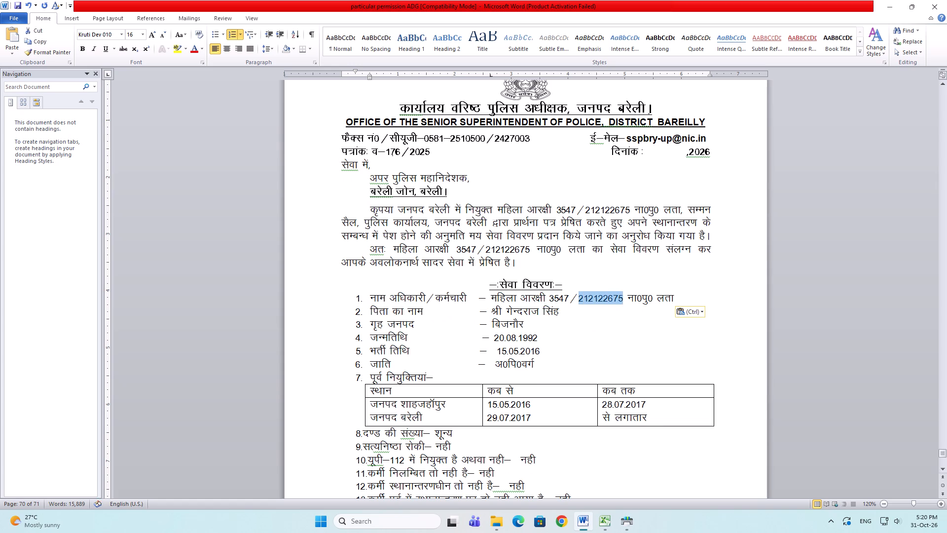
key(ctrl+c)
key(alt+Tab)
key(alt+Tab)
click(486, 260)
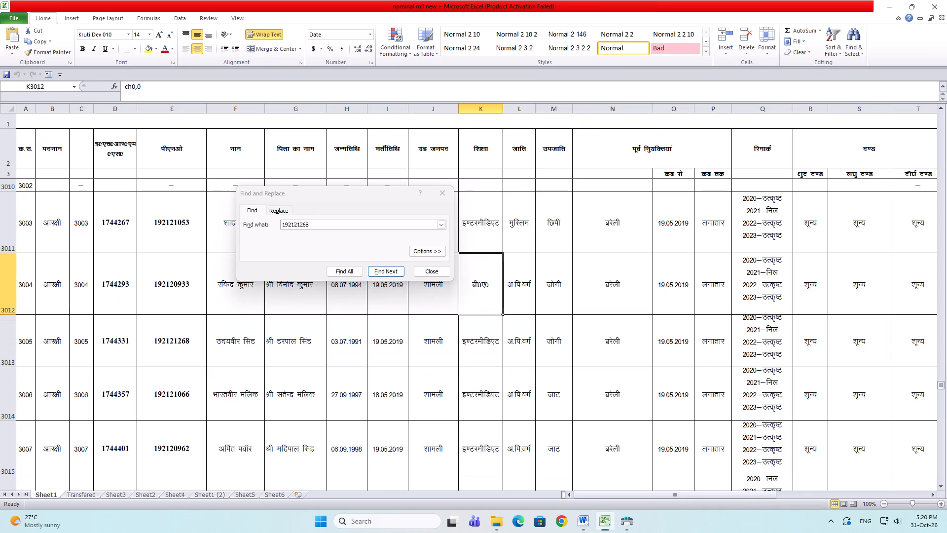
click(299, 220)
double_click(298, 223)
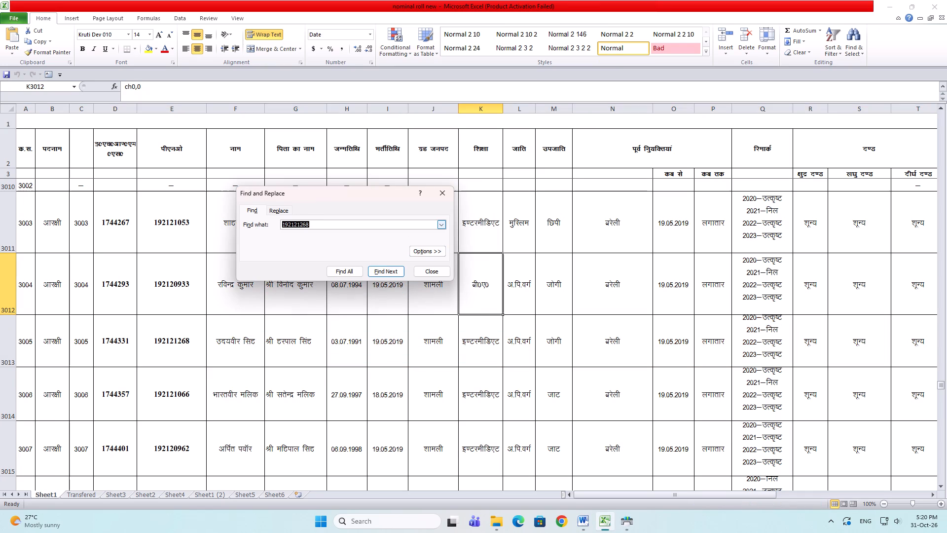
key(ctrl+v)
key(Return)
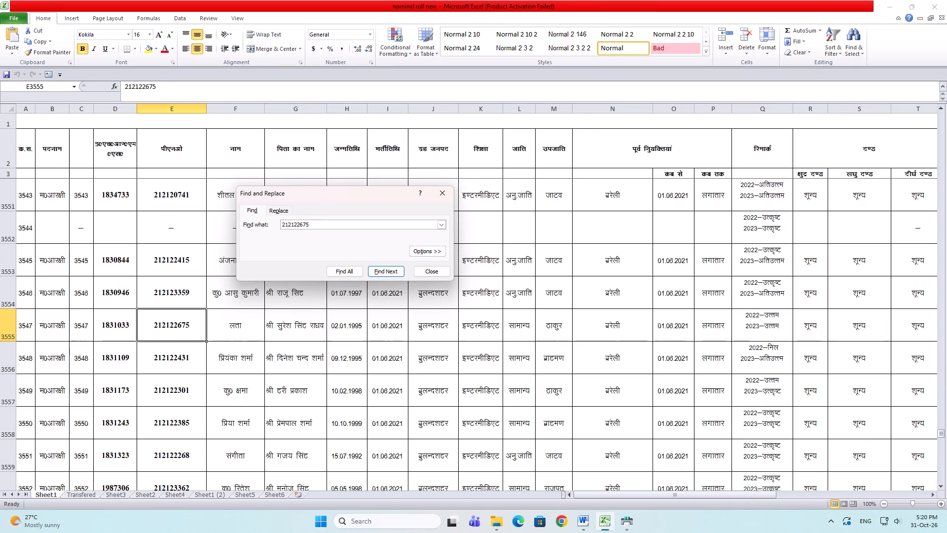
click(1, 322)
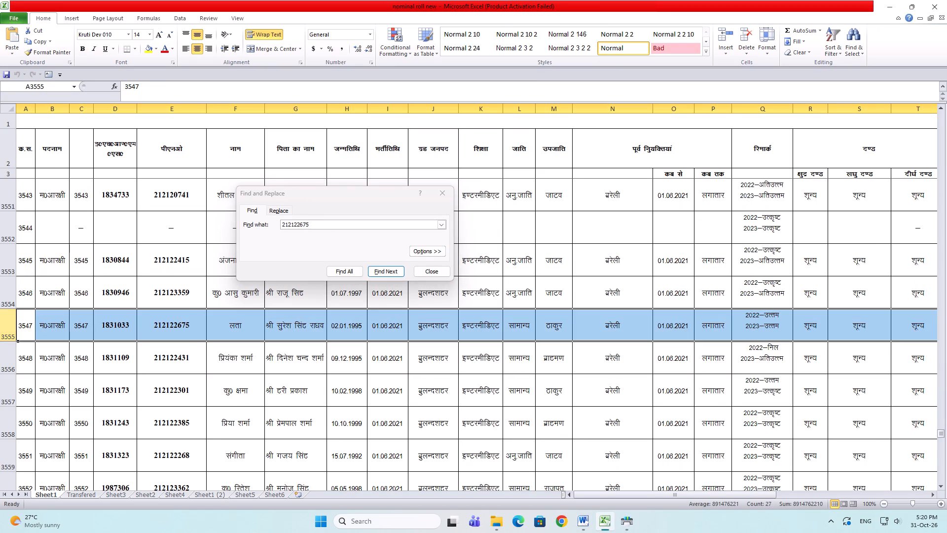
Back in the Word letter, replace the father's name in item 2 with the one from the nominal roll, keeping श्री.
key(alt+Tab)
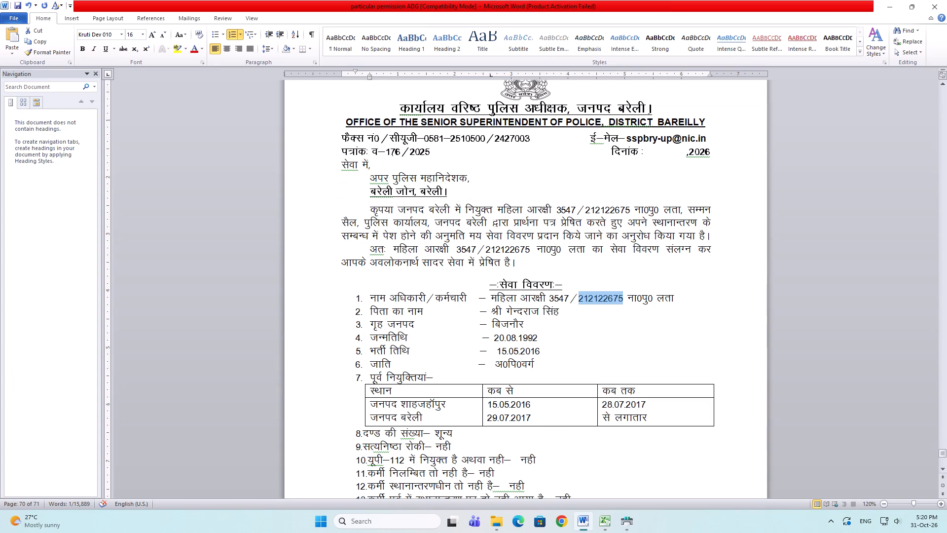
drag(507, 309, 557, 311)
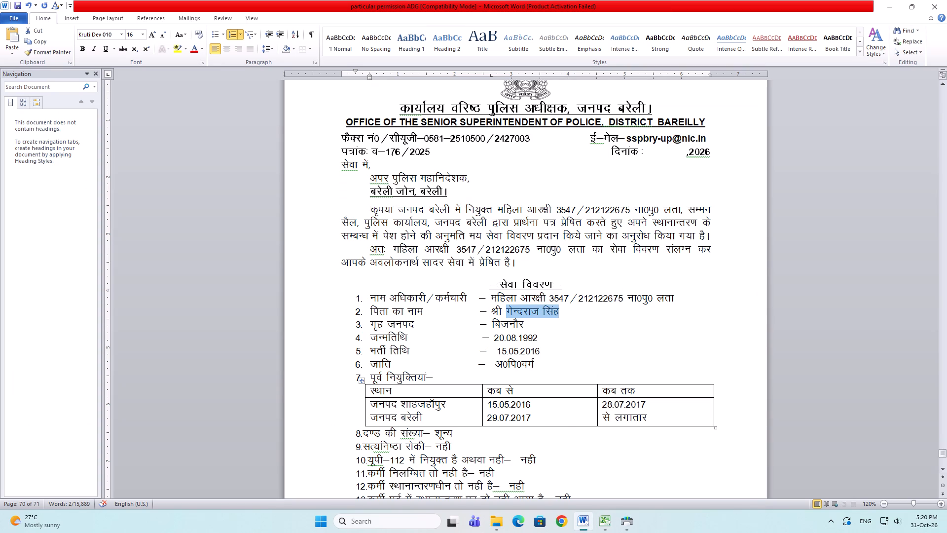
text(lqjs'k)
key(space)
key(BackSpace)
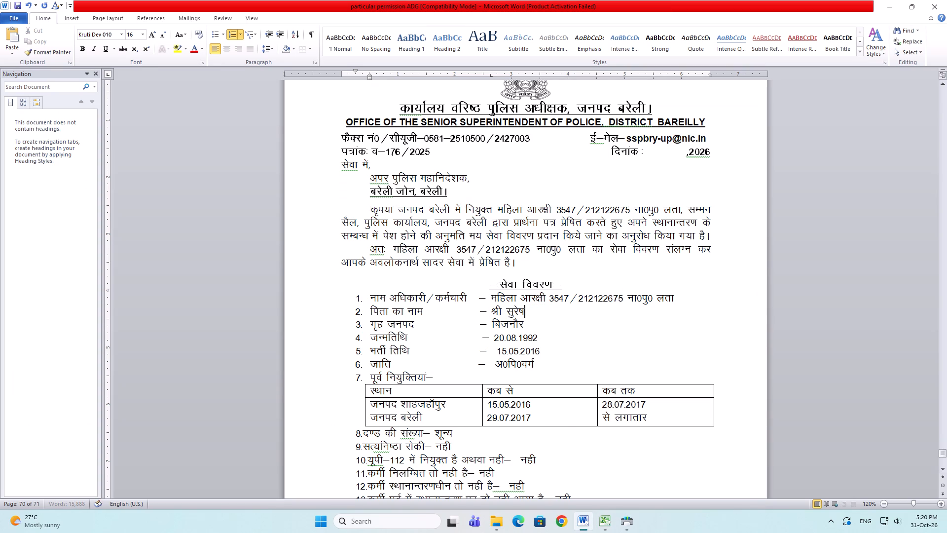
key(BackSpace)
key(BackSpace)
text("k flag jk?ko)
Check the constable's nominal roll row and set the home district in item 3 of the letter to बुलन्दशहर.
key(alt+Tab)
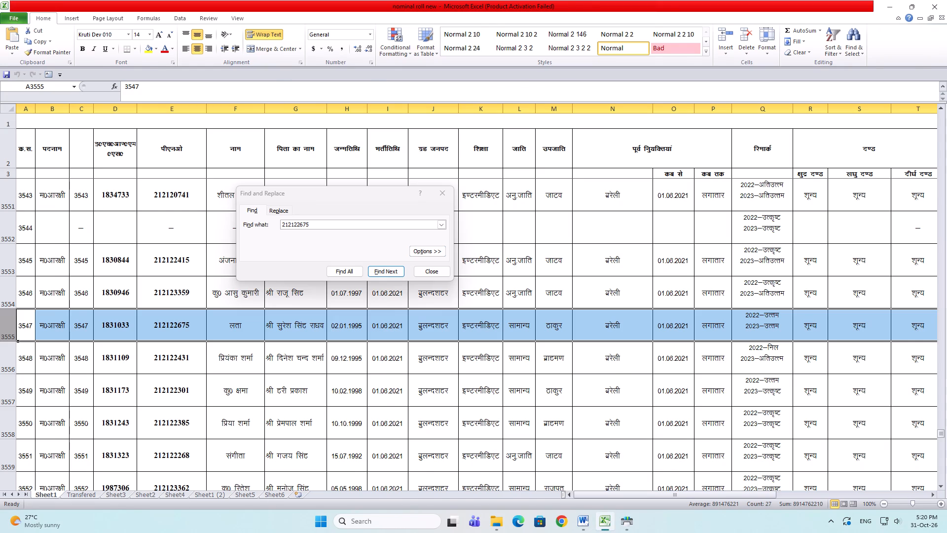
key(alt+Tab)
drag(493, 320, 506, 321)
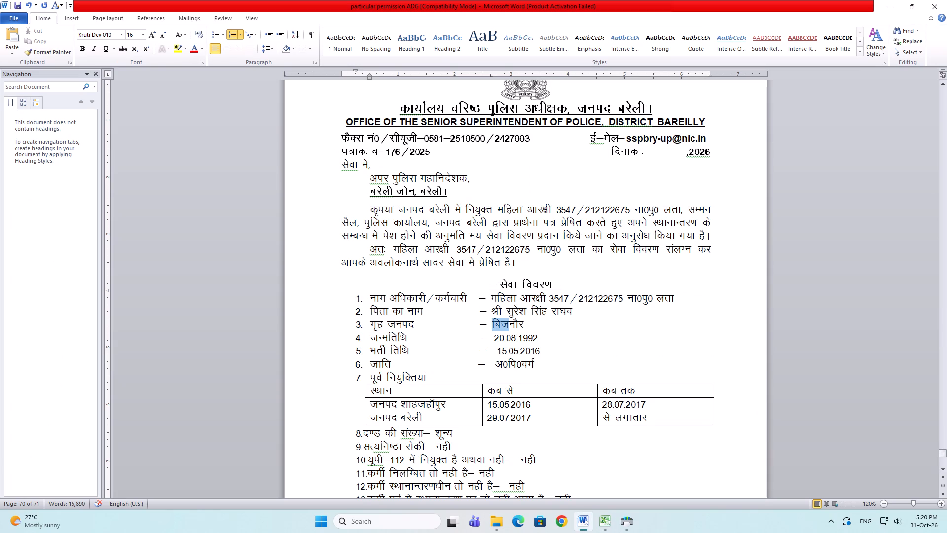
drag(506, 321, 522, 318)
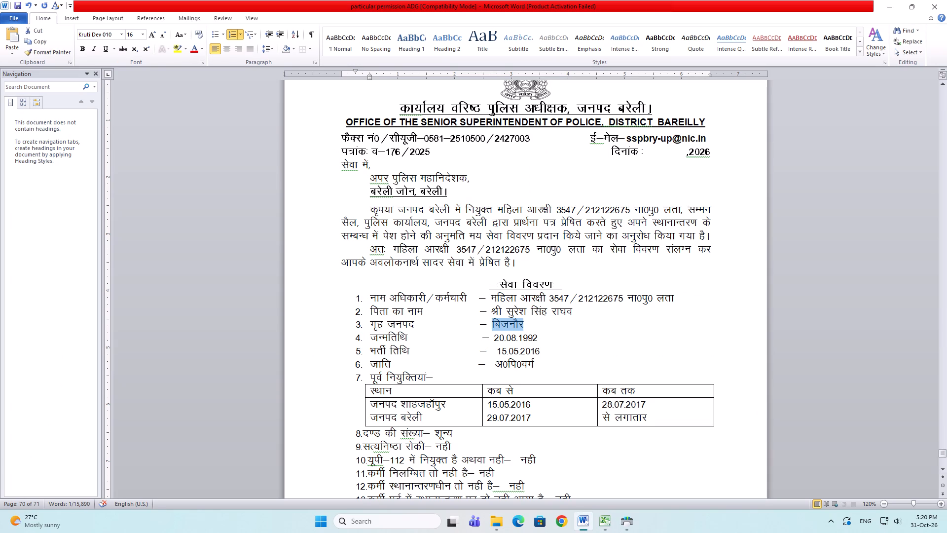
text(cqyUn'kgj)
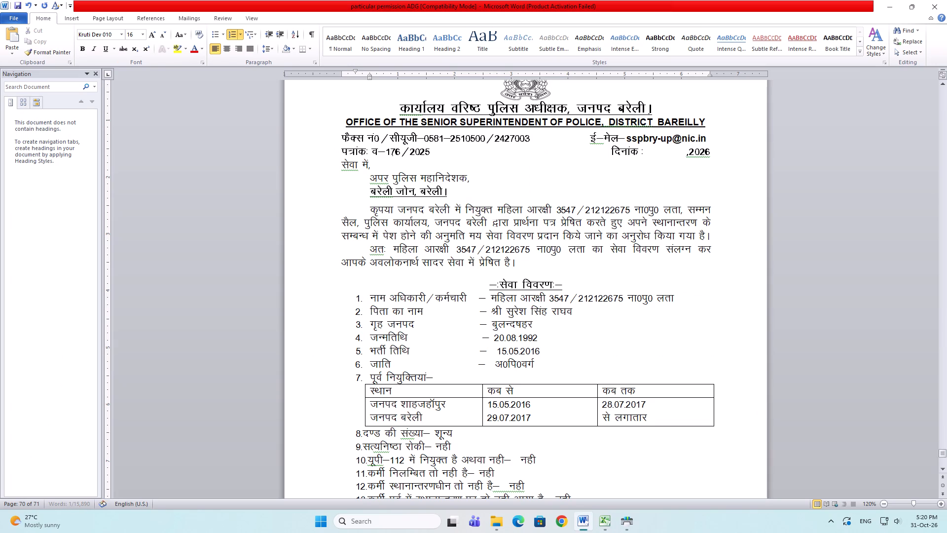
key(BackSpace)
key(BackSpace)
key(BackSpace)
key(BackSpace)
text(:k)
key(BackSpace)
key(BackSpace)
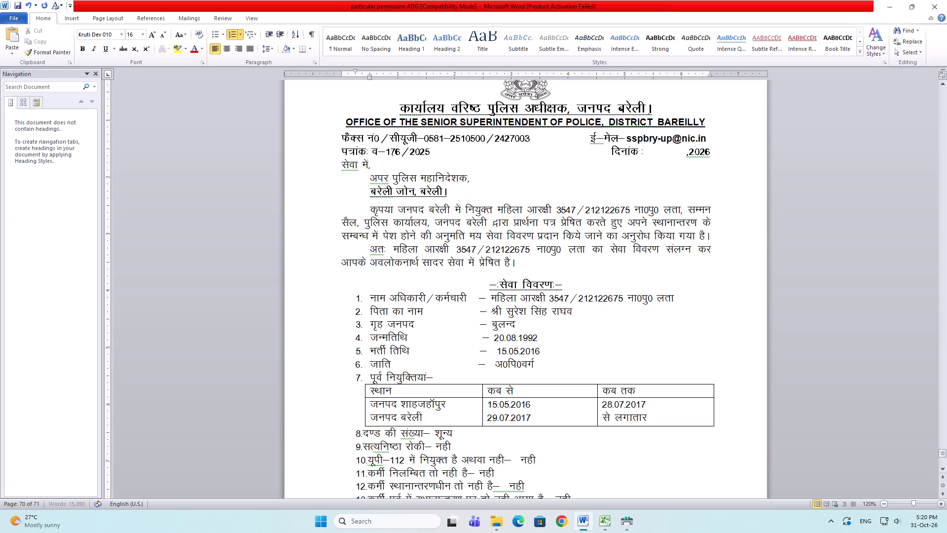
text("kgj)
Check the nominal roll row and replace the date of birth in item 4 with the constable's own.
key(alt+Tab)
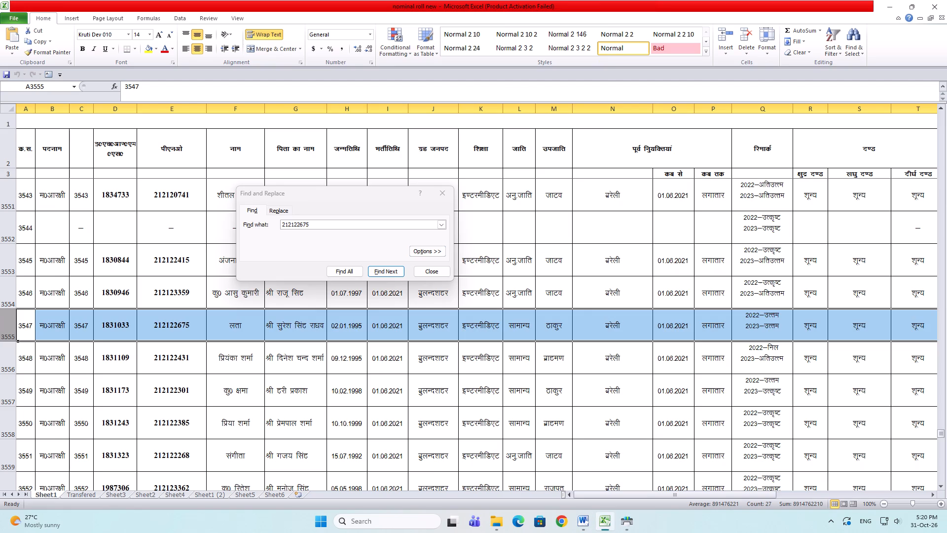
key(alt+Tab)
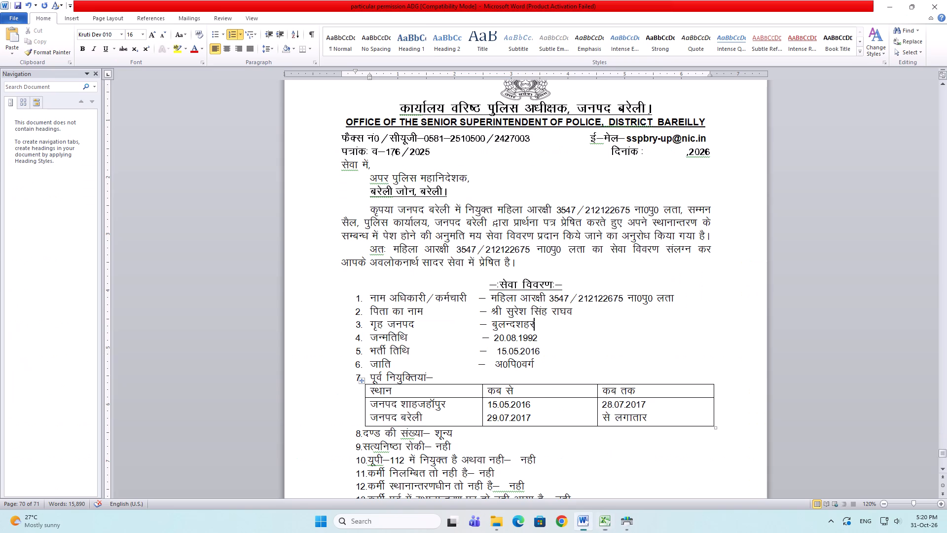
drag(496, 335, 537, 338)
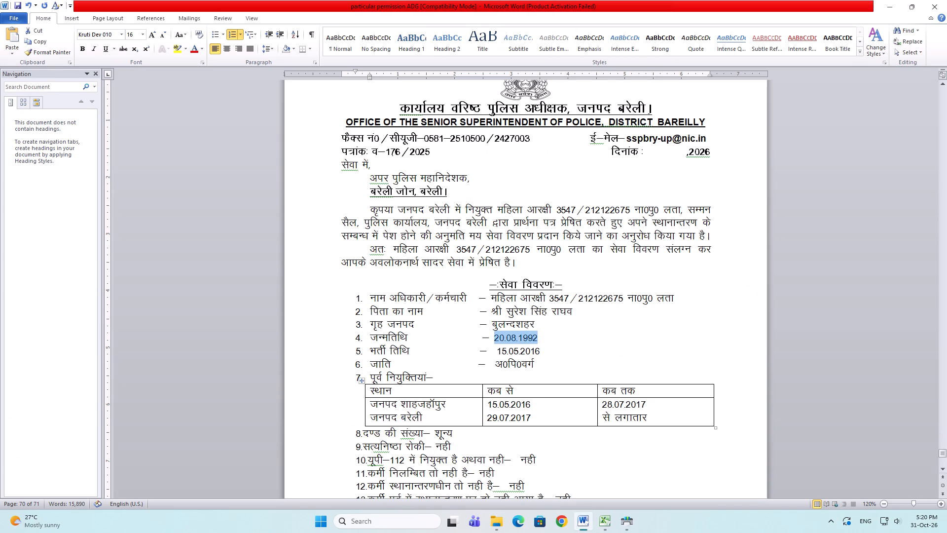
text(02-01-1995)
right_click(533, 0)
Check the nominal roll row and set the recruitment date in item 5 of the letter to 01.06.2021.
key(alt+Tab)
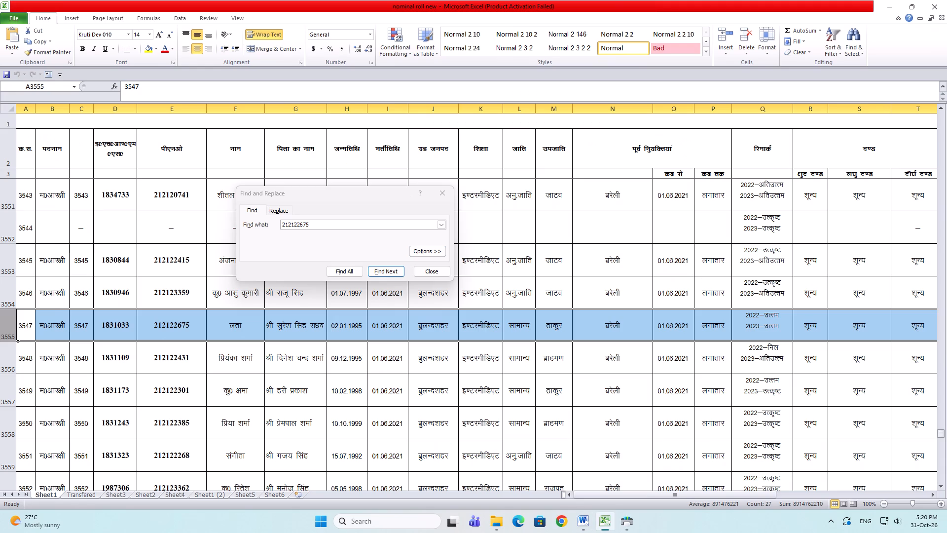
key(alt+Tab)
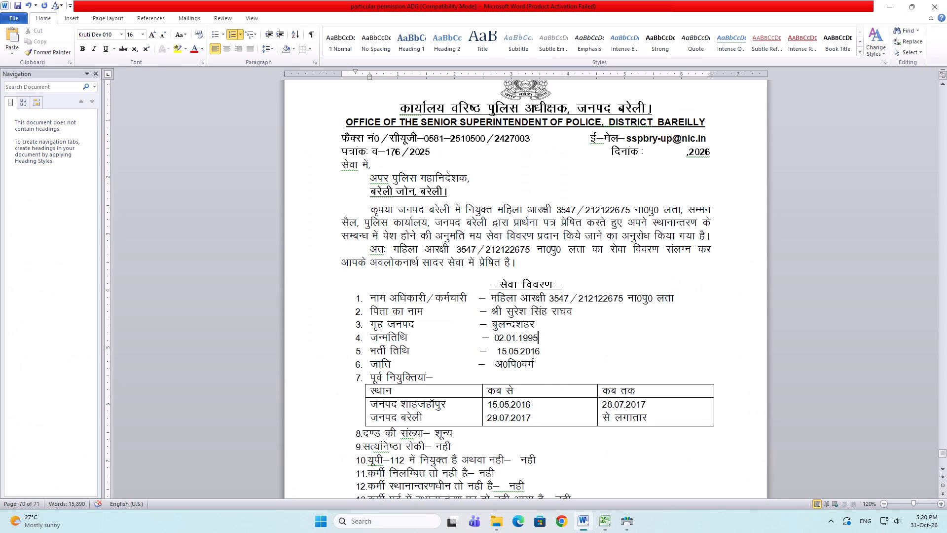
drag(498, 350, 538, 351)
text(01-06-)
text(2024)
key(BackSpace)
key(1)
Check the nominal roll row and set the caste category in item 6 of the letter to सामान्य.
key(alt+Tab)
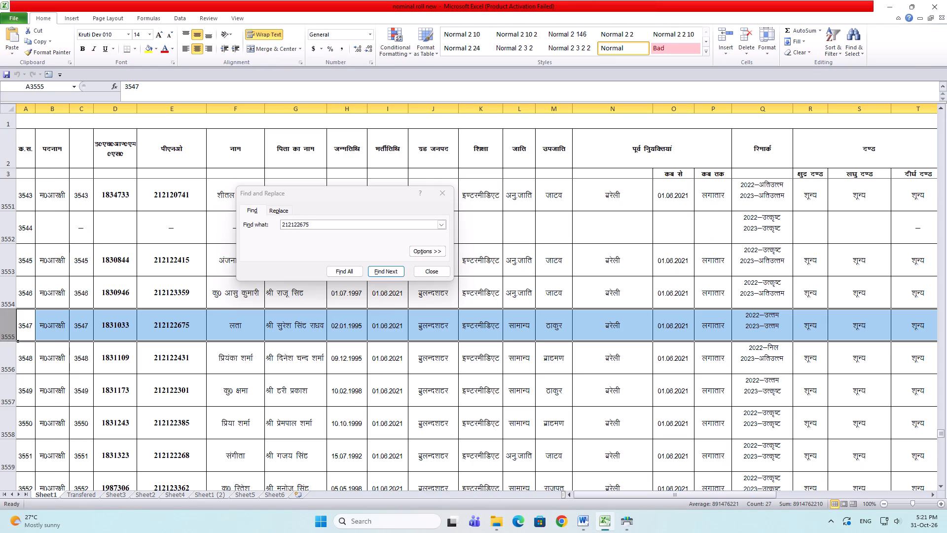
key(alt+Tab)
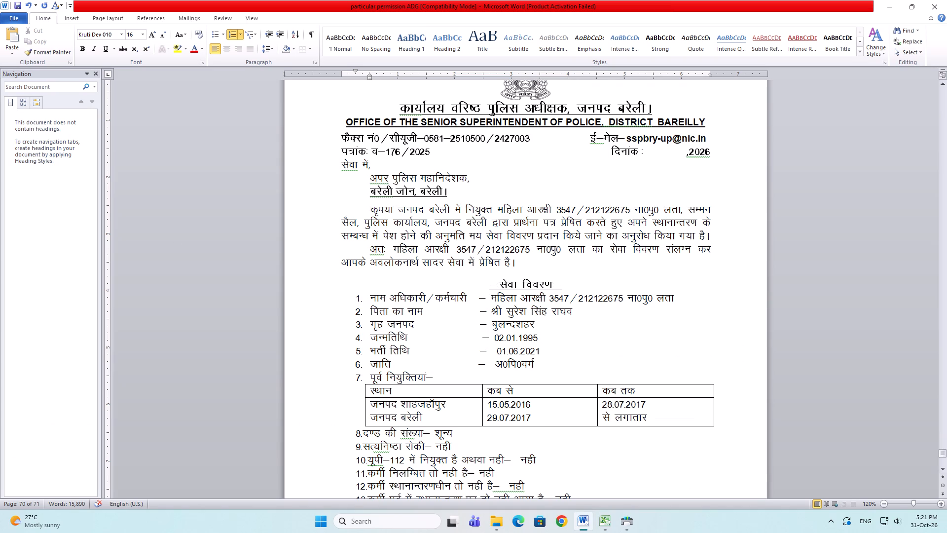
drag(497, 361, 533, 363)
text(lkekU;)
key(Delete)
Clear the old entries from the previous-postings table under item 7, shorten the empty row and place the cursor in its स्थान cell.
drag(392, 412, 608, 416)
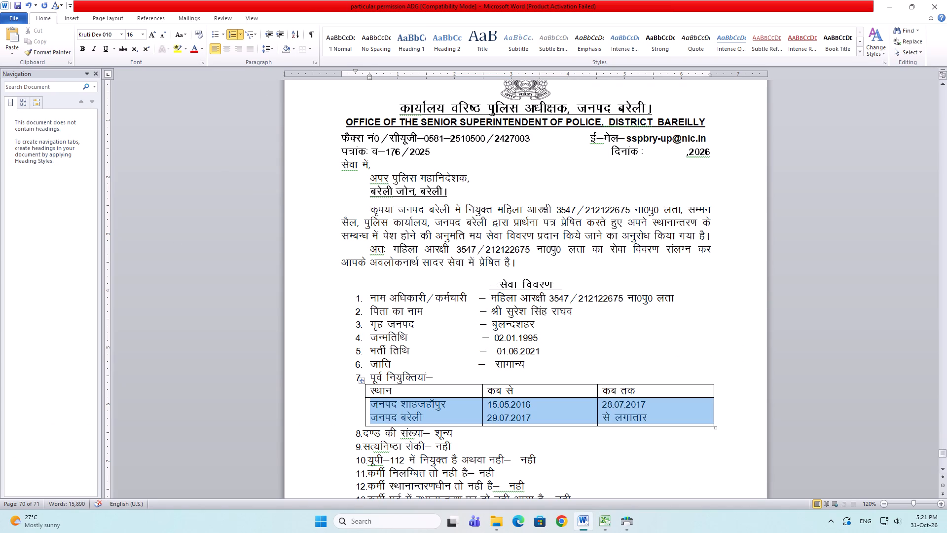
drag(608, 416, 624, 413)
key(Delete)
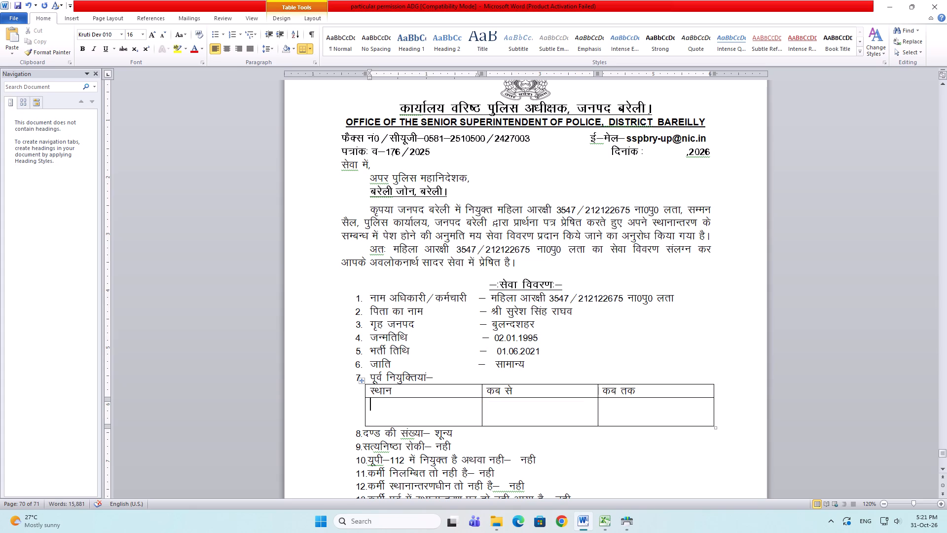
drag(534, 425, 544, 410)
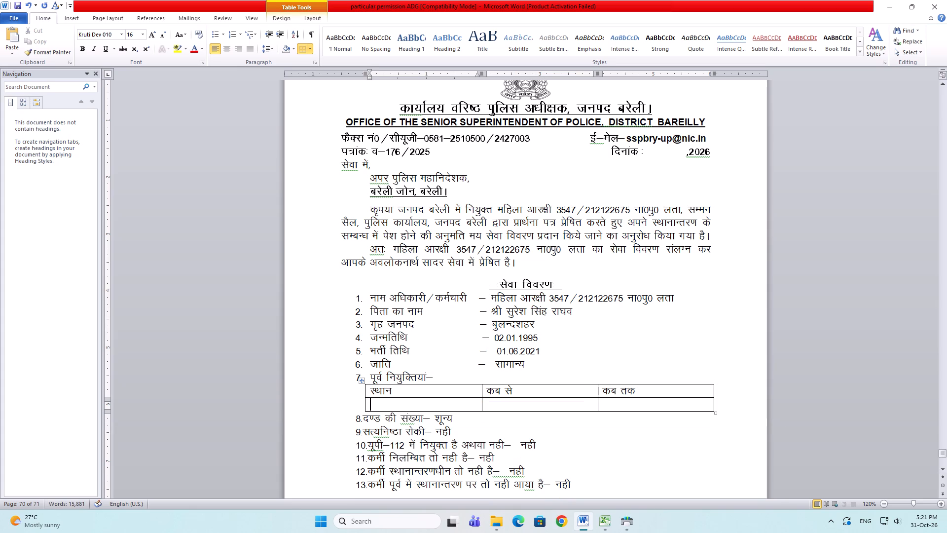
drag(463, 410, 464, 416)
click(444, 400)
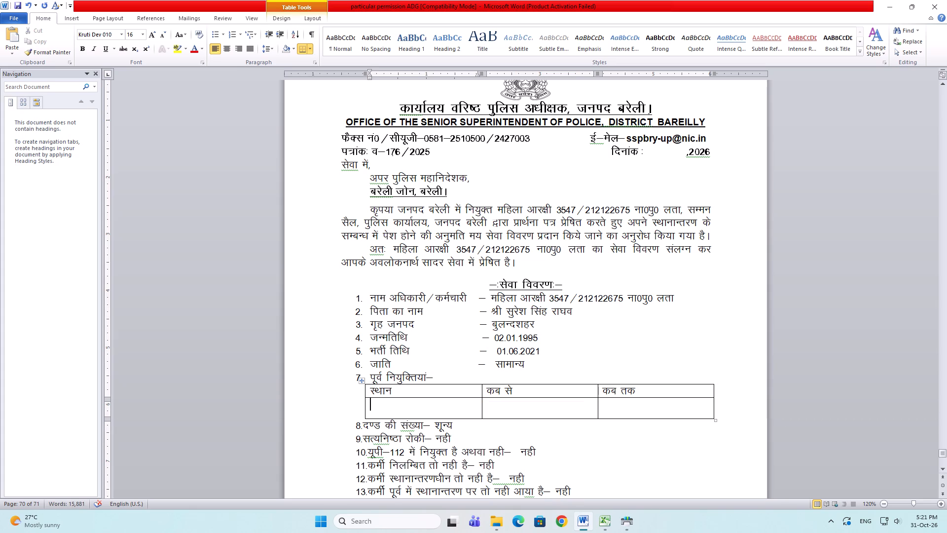
Fill the previous-postings row under item 7 with जनपद बरेली, 01.06.2021 and से लगातार.
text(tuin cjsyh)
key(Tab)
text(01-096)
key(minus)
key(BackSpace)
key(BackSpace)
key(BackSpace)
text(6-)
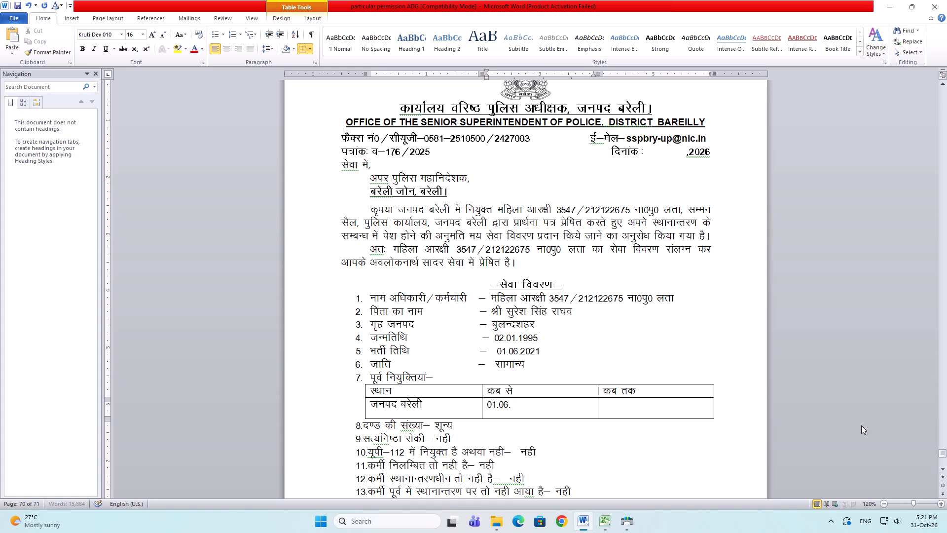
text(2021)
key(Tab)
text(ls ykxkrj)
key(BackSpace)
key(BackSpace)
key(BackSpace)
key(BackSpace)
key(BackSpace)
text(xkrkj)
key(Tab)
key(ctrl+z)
Copy the constable's rank, number and name from item 1 over the old constable's details in the प्रतिलिपि paragraph.
scroll(770, 418, down, 5)
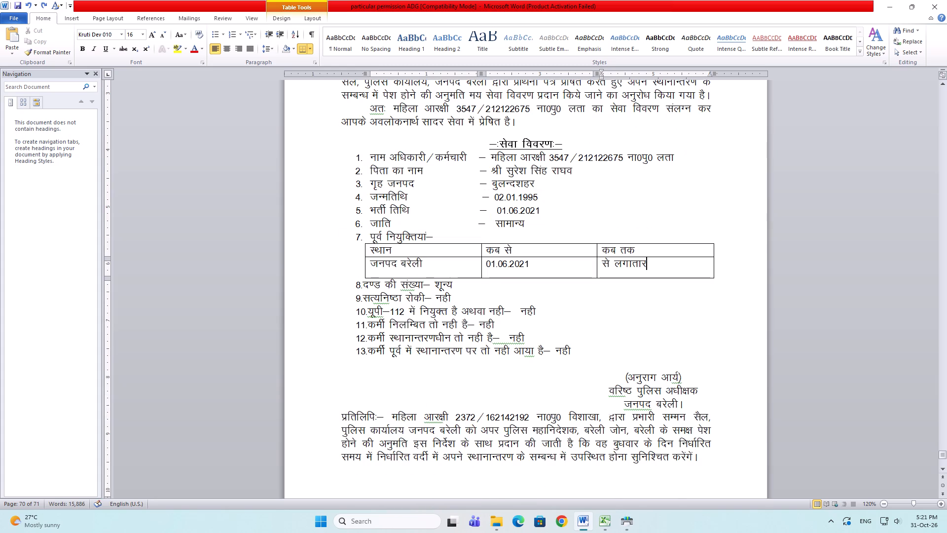
drag(491, 155, 573, 158)
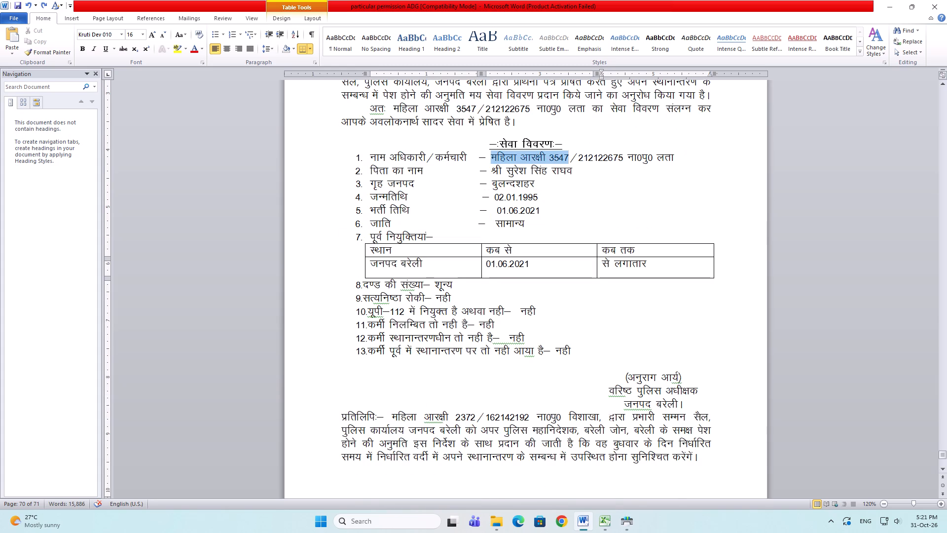
drag(573, 158, 669, 156)
key(ctrl+c)
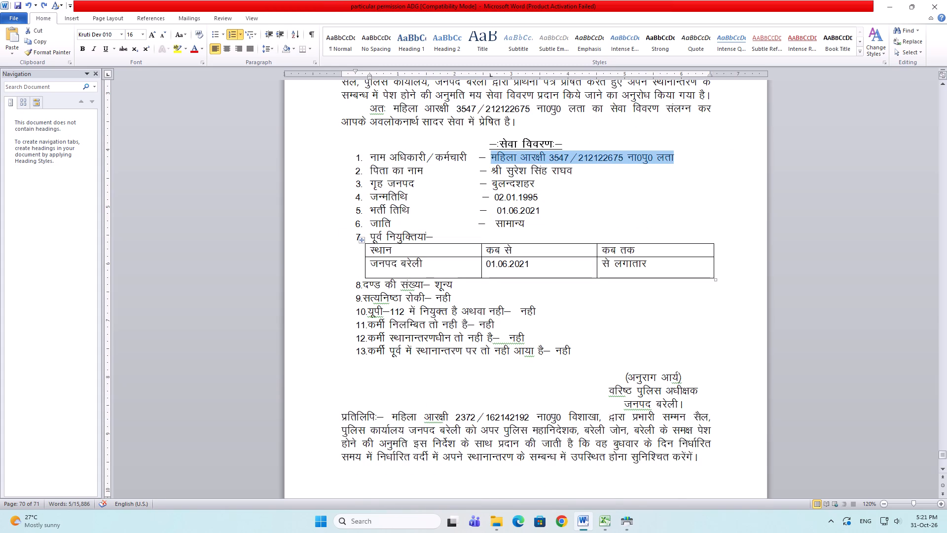
drag(390, 415, 601, 416)
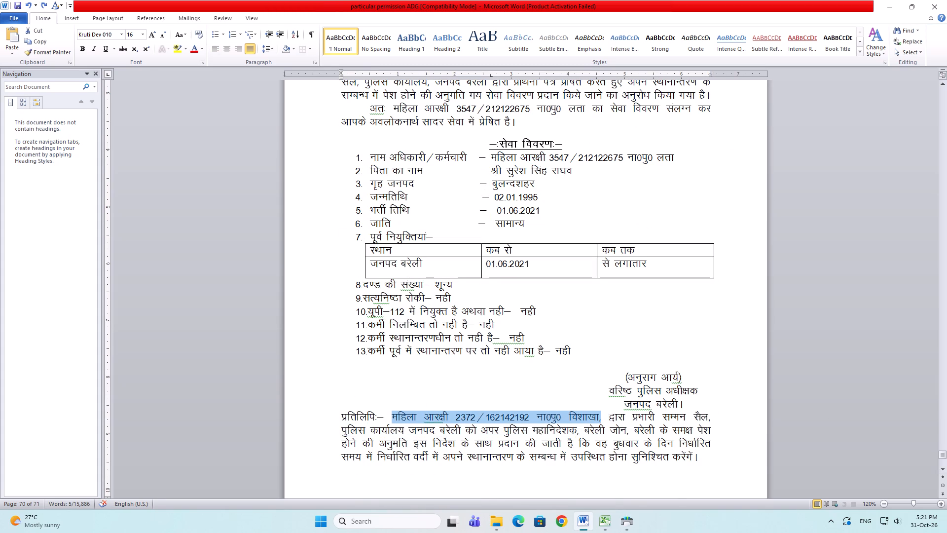
key(ctrl+v)
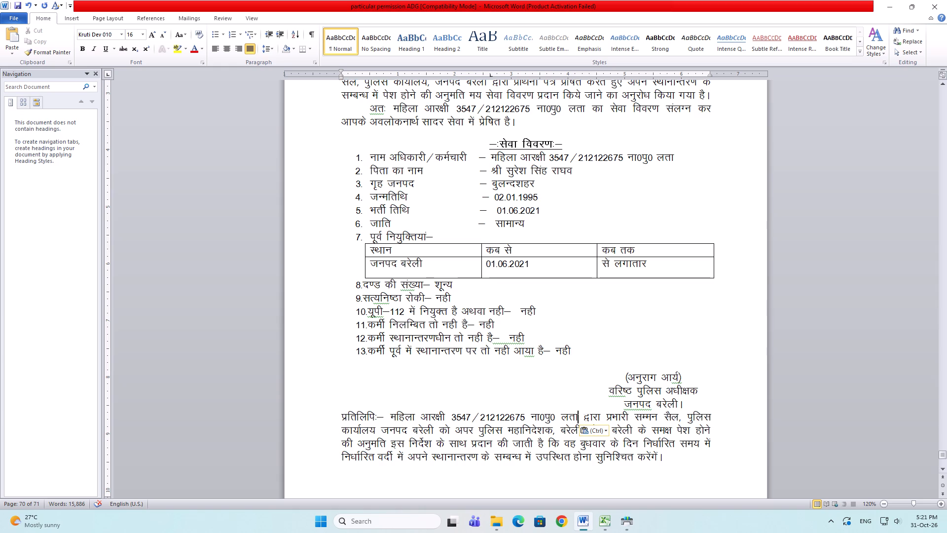
Print one copy of only the current letter page and save the document.
scroll(557, 356, up, 8)
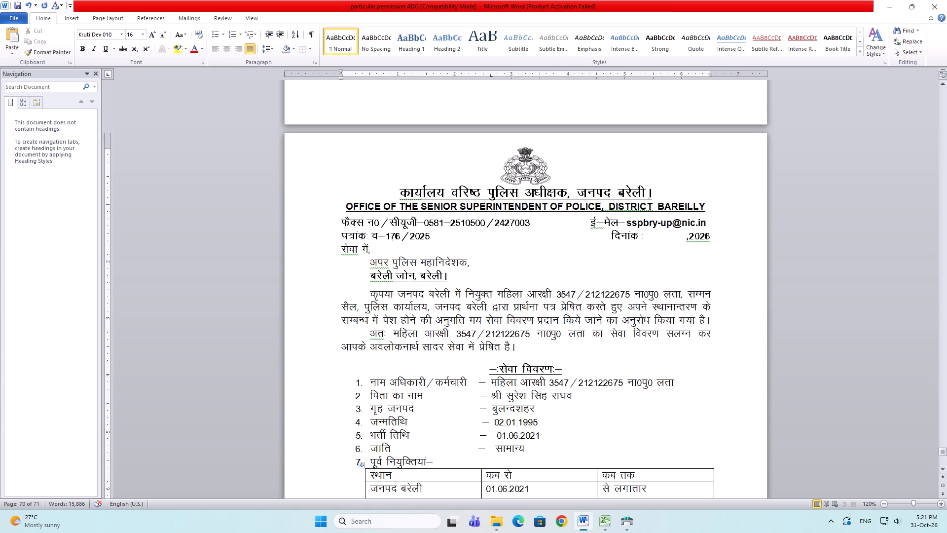
click(526, 285)
key(ctrl+p)
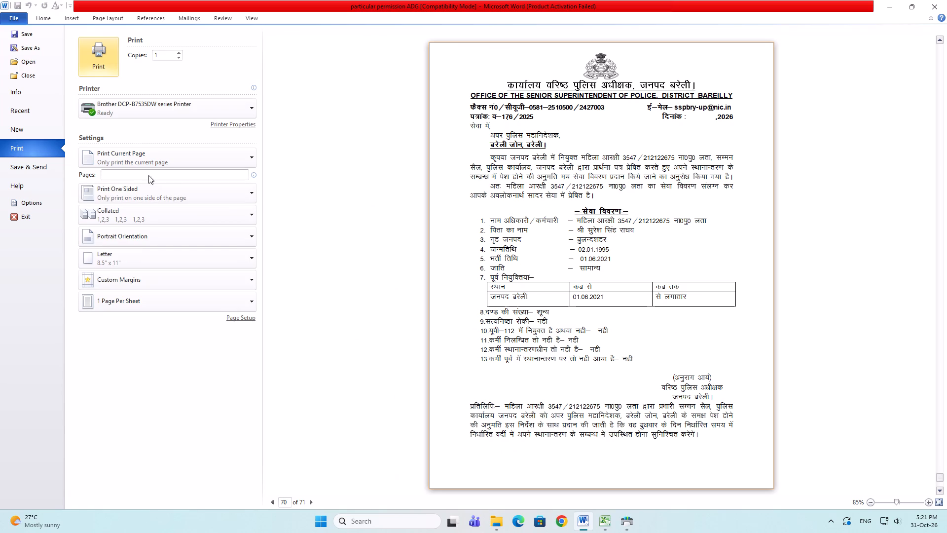
click(86, 61)
key(ctrl+s)
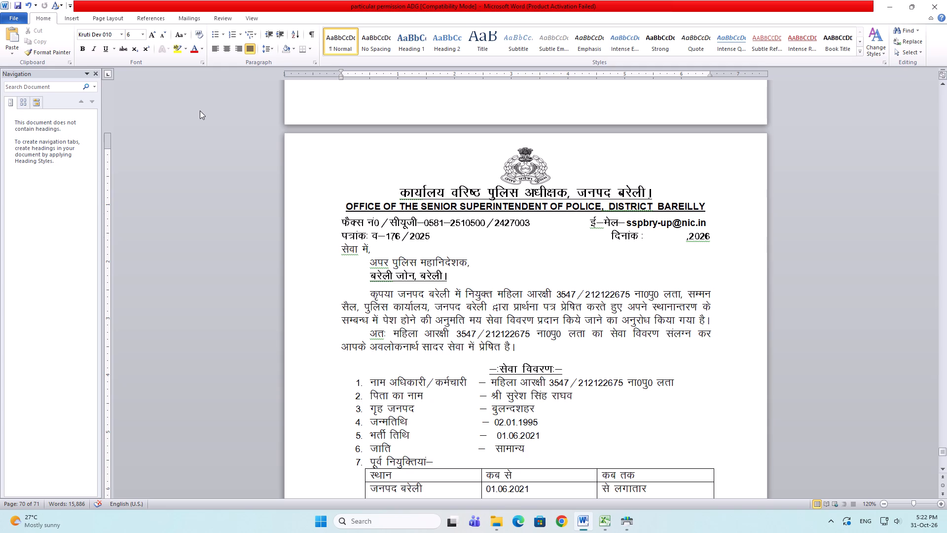
Replace the constable's numbers and name in the letter's opening paragraph with those of the next female constable, followed by a comma.
right_drag(198, 66, 208, 40)
drag(556, 295, 568, 295)
drag(568, 295, 609, 298)
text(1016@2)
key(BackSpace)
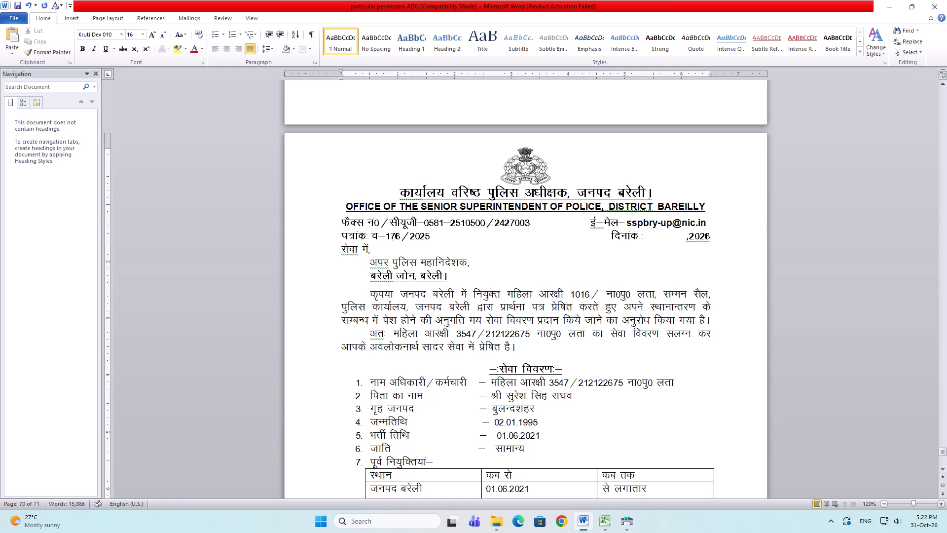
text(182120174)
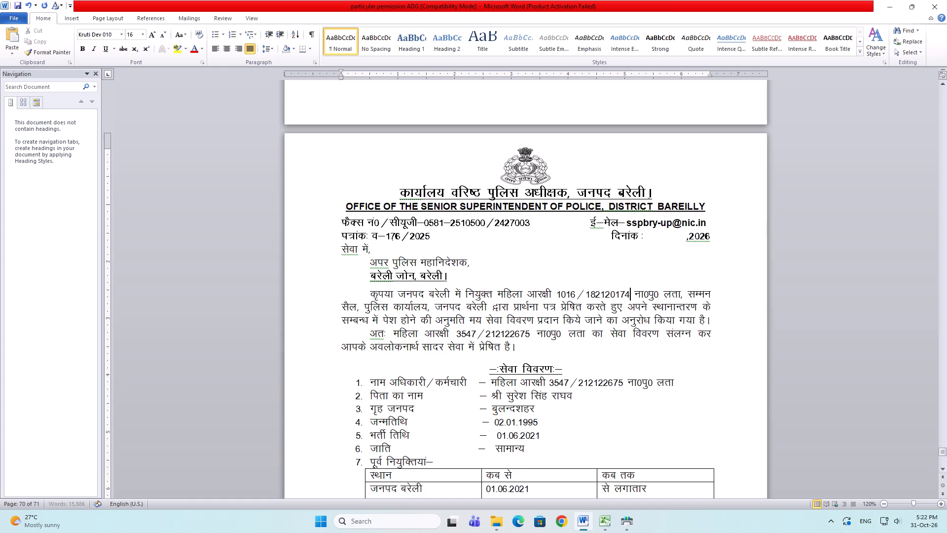
drag(664, 297, 681, 296)
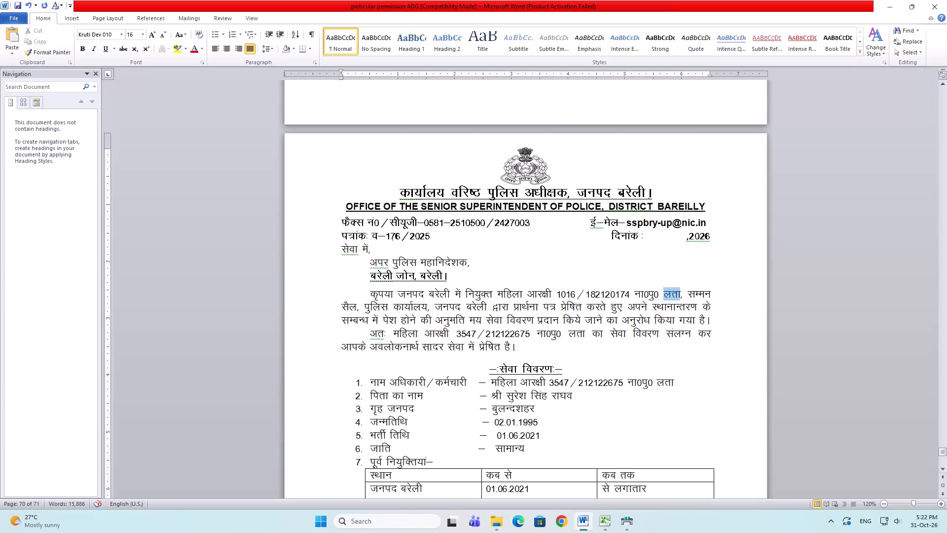
drag(681, 296, 682, 296)
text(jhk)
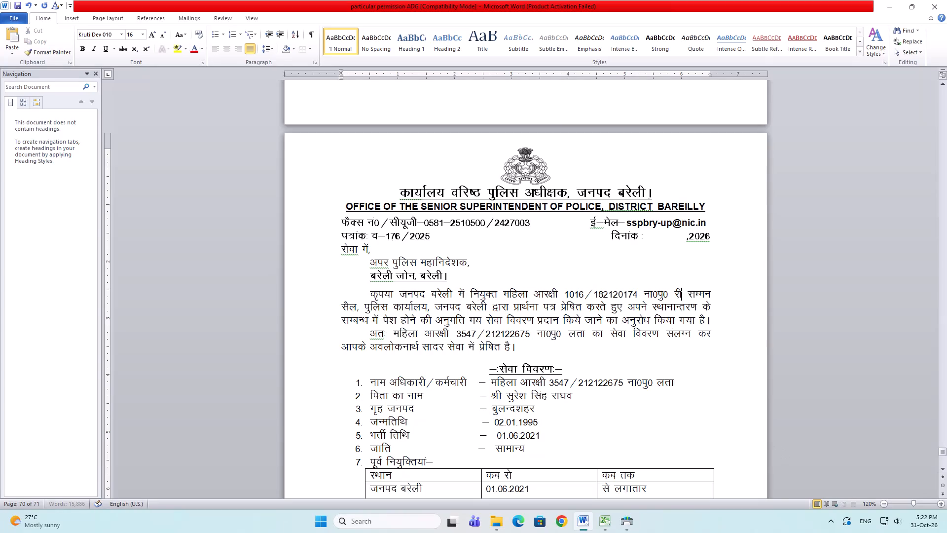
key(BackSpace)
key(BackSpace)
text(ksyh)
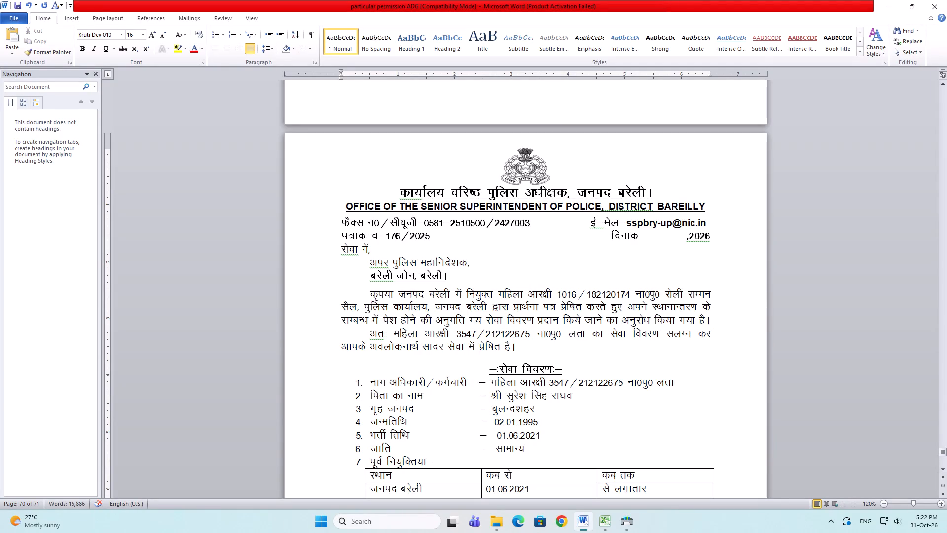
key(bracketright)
Replace the posting सम्मन सैल, पुलिस कार्यालय in the opening paragraph with महिला थाना.
drag(690, 293, 427, 305)
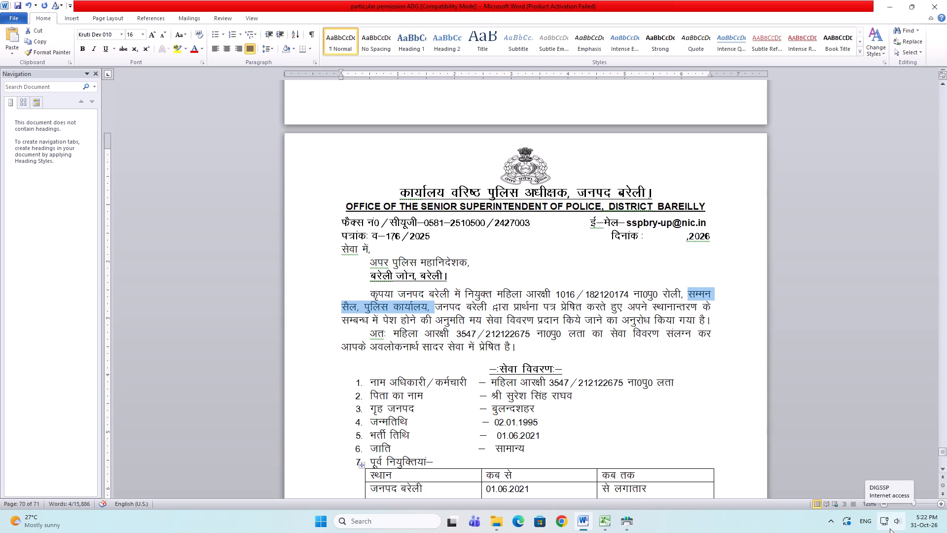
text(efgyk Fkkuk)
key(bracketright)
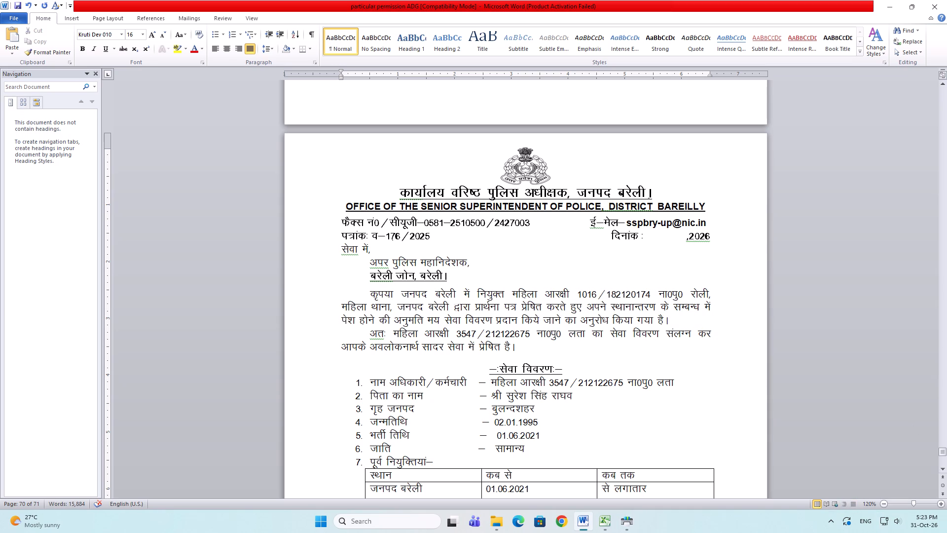
Copy the new constable's rank, numbers and name from the opening paragraph into the अतः paragraph and item 1.
drag(513, 293, 703, 298)
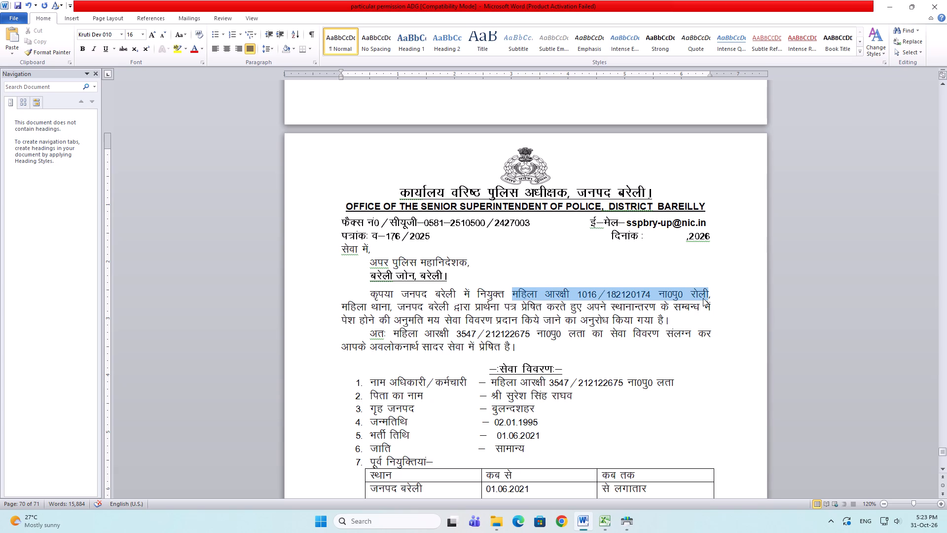
key(ctrl+c)
key(ctrl+c)
key(ctrl+c)
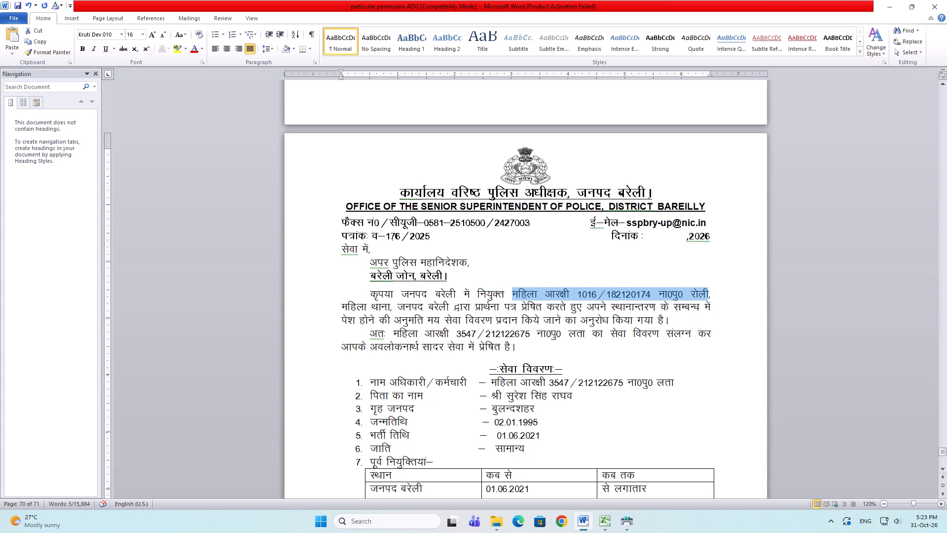
drag(391, 333, 576, 337)
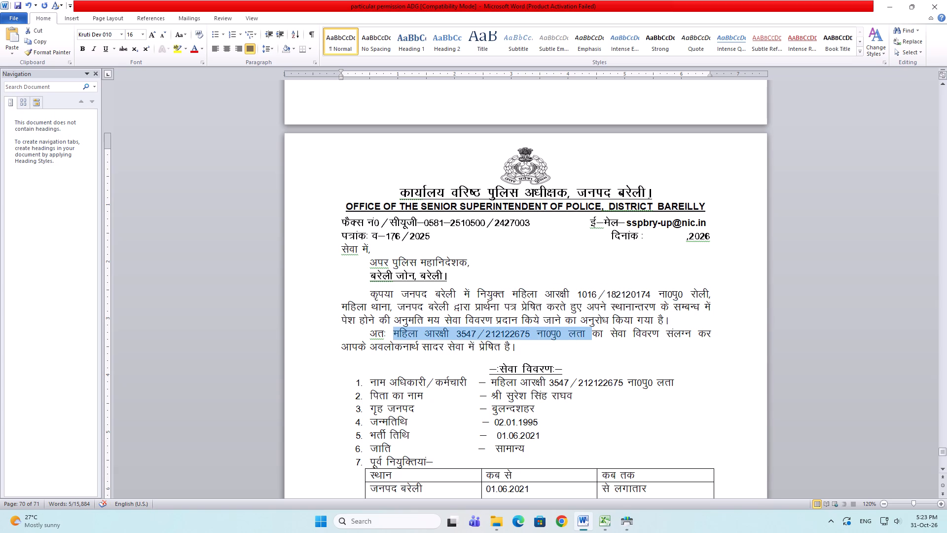
key(ctrl+v)
drag(491, 383, 506, 384)
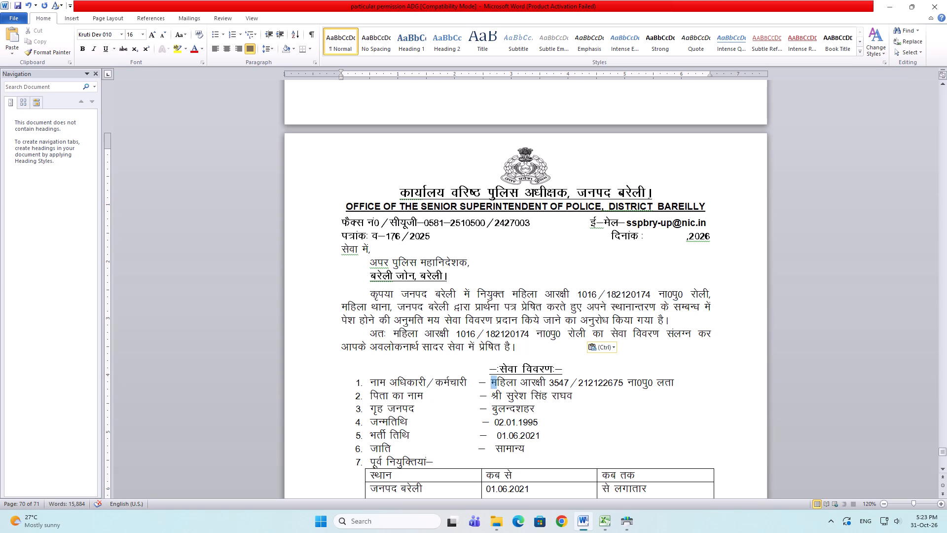
drag(506, 384, 674, 382)
key(ctrl+v)
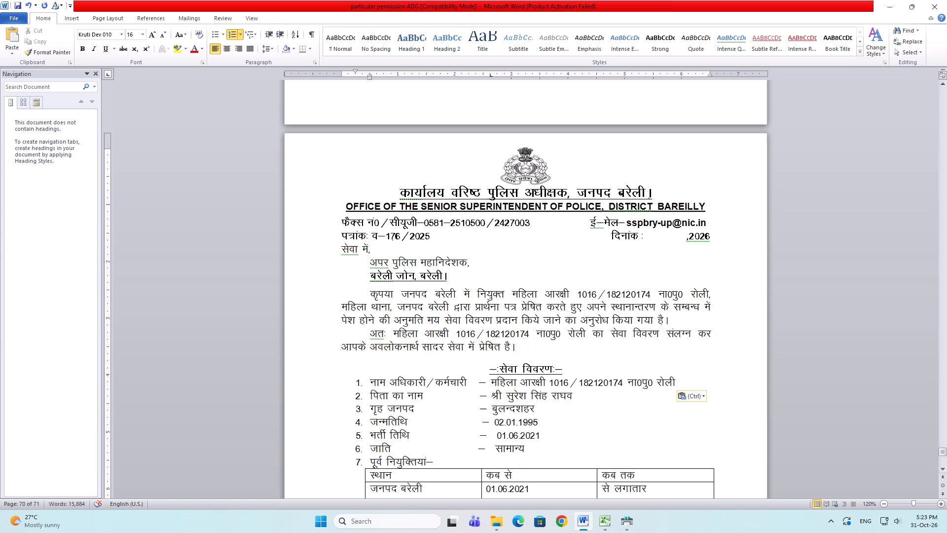
Copy the constable's PNO from item 1, search the nominal roll in Excel for it and select the matching row.
drag(579, 380, 621, 381)
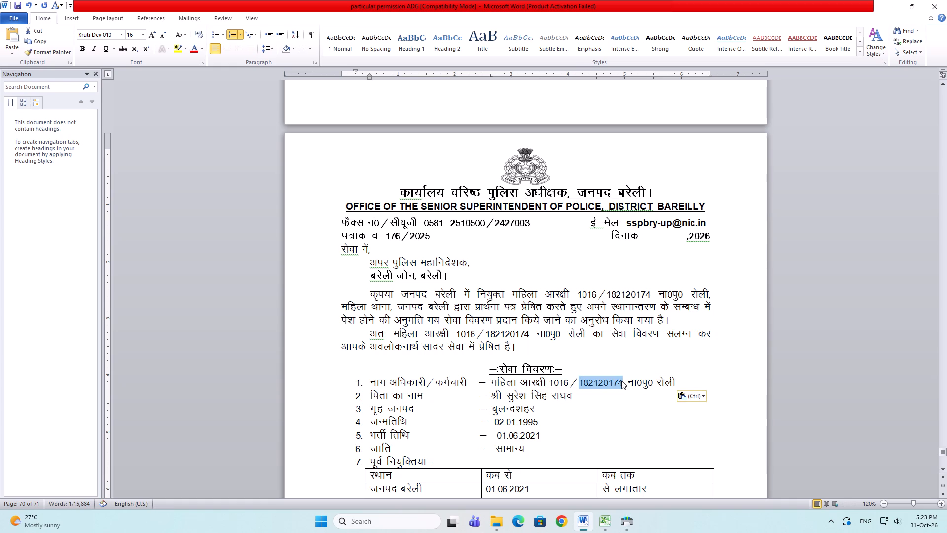
key(ctrl+c)
key(alt+Tab)
click(528, 319)
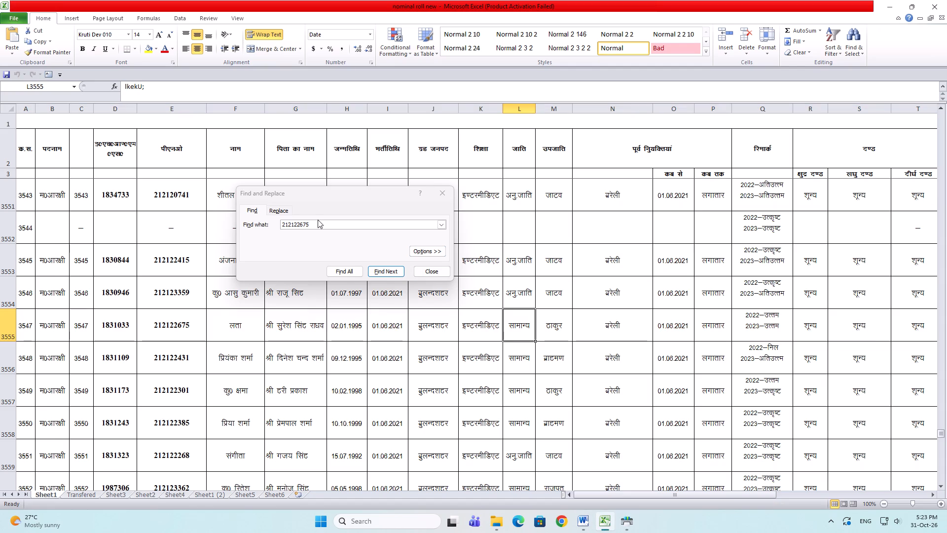
click(296, 224)
click(296, 224)
key(ctrl+v)
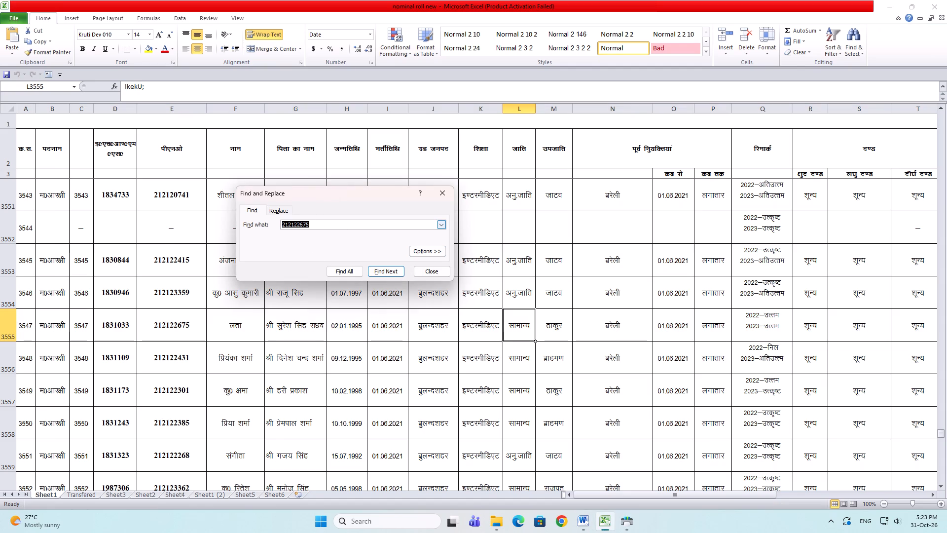
key(Return)
click(0, 378)
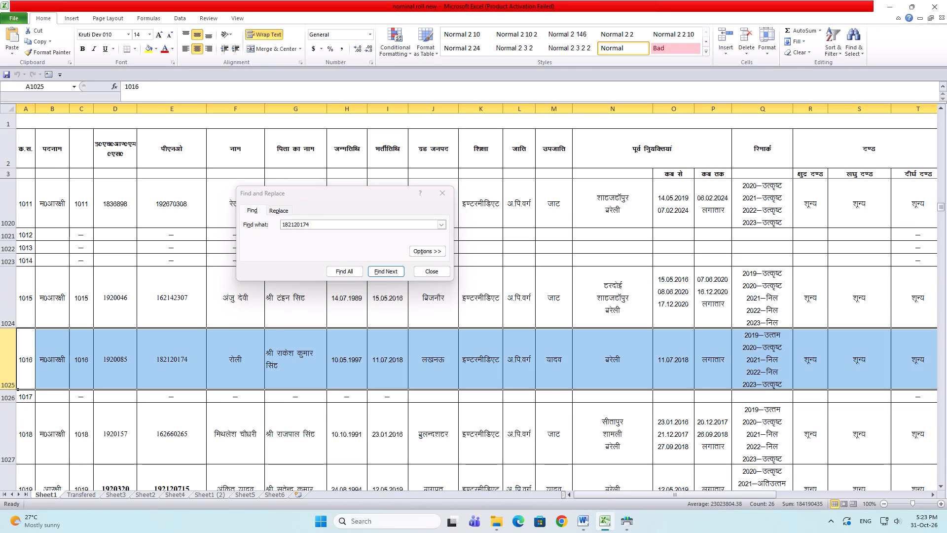
Check the nominal roll row and replace the father's name after श्री in item 2 of the letter.
key(alt+Tab)
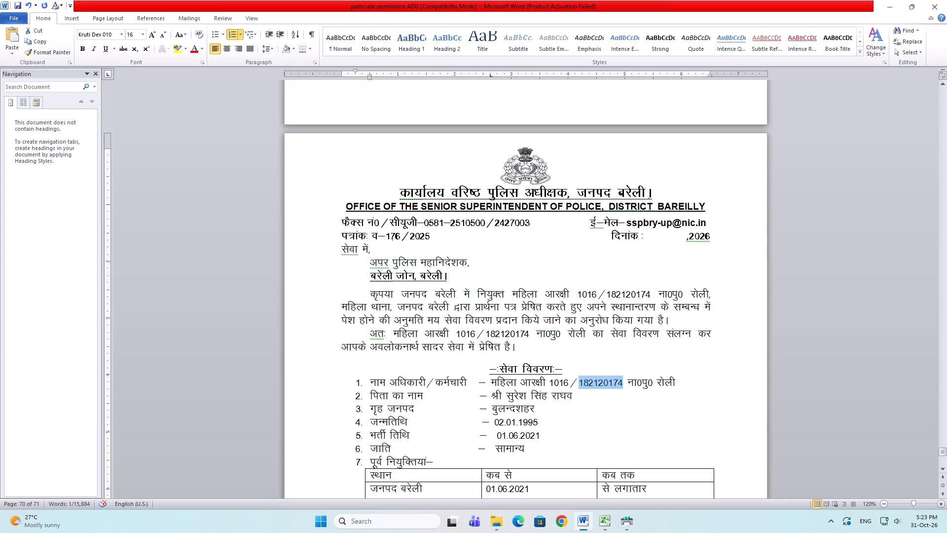
key(alt+Tab)
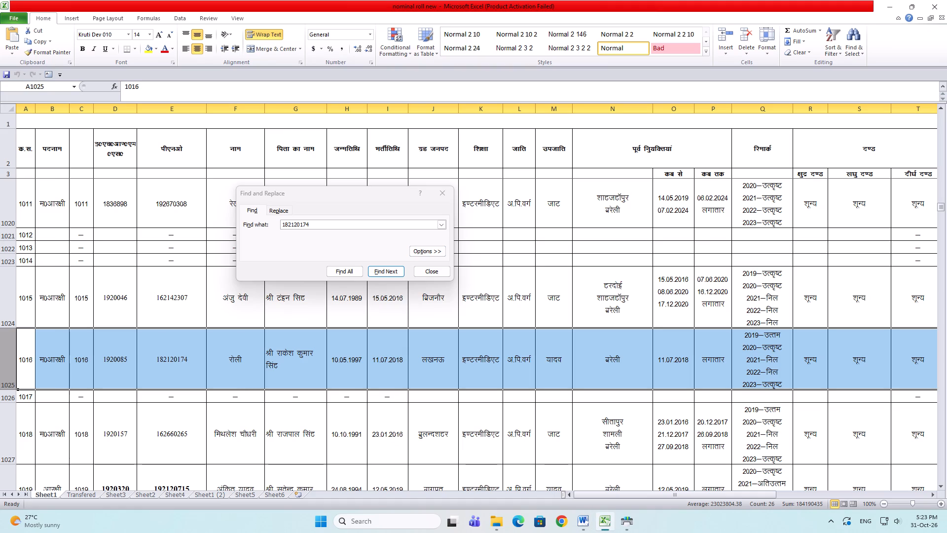
key(alt+Tab)
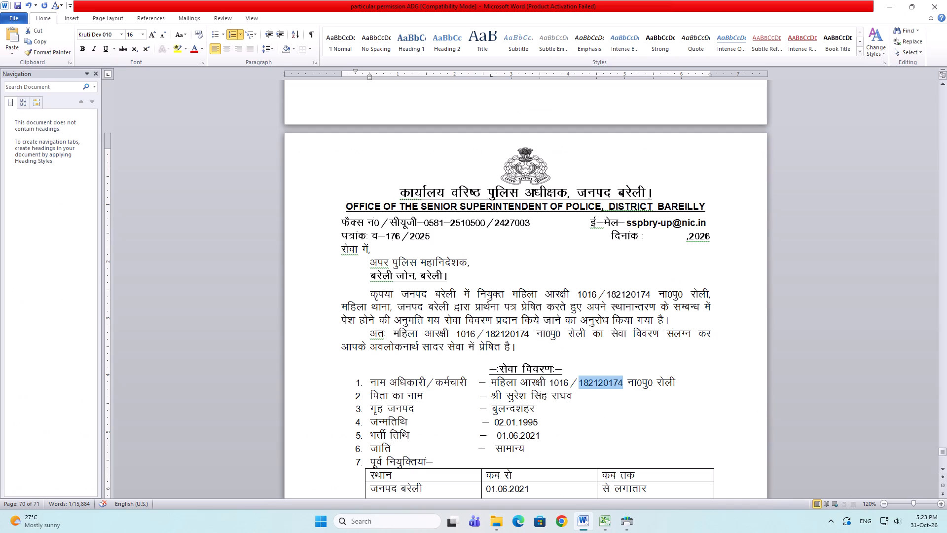
drag(508, 397, 570, 398)
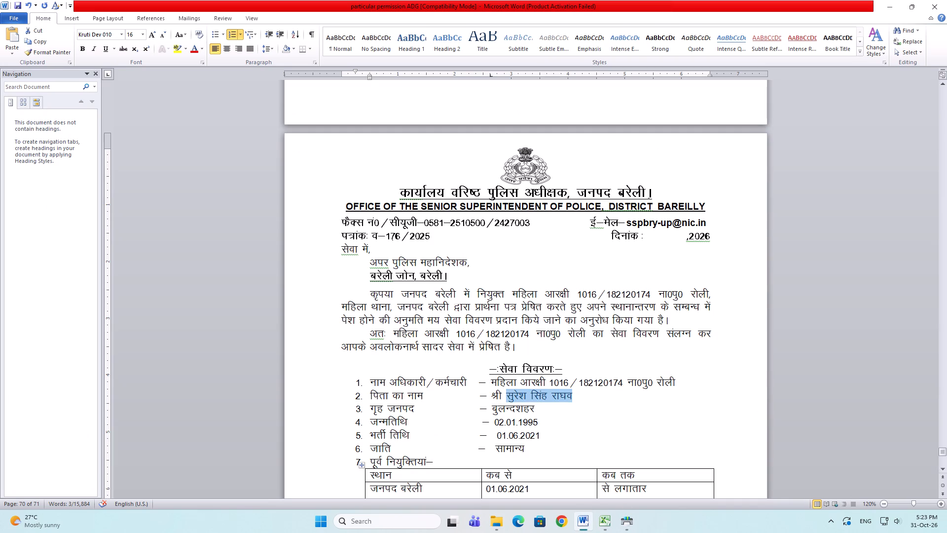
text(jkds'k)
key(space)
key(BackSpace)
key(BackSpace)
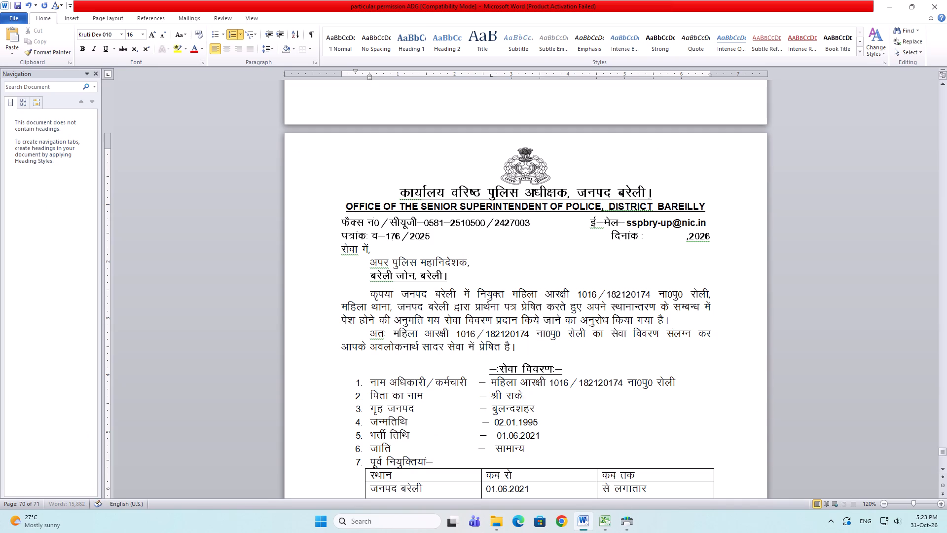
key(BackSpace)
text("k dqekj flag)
Check the nominal roll row and replace the home district in item 3 of the letter with लखनऊ.
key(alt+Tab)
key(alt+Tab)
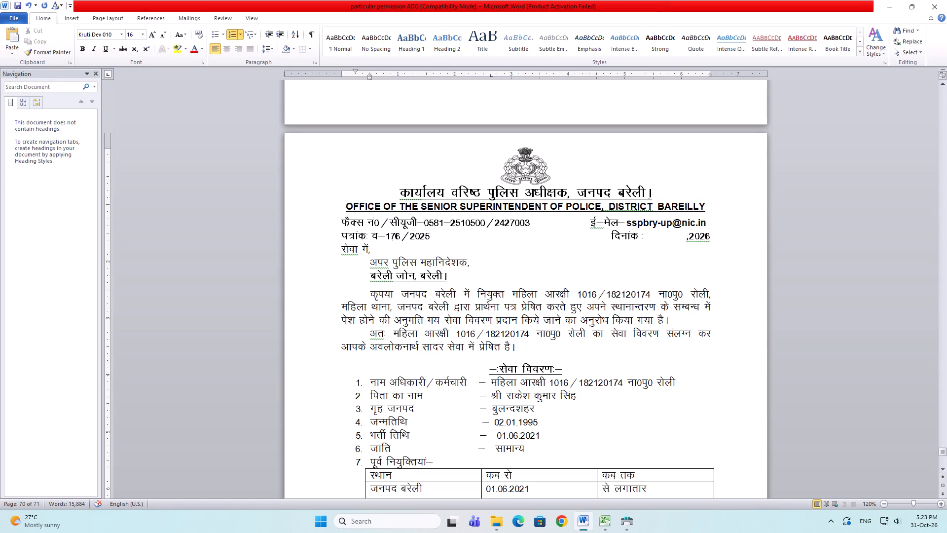
drag(493, 407, 530, 413)
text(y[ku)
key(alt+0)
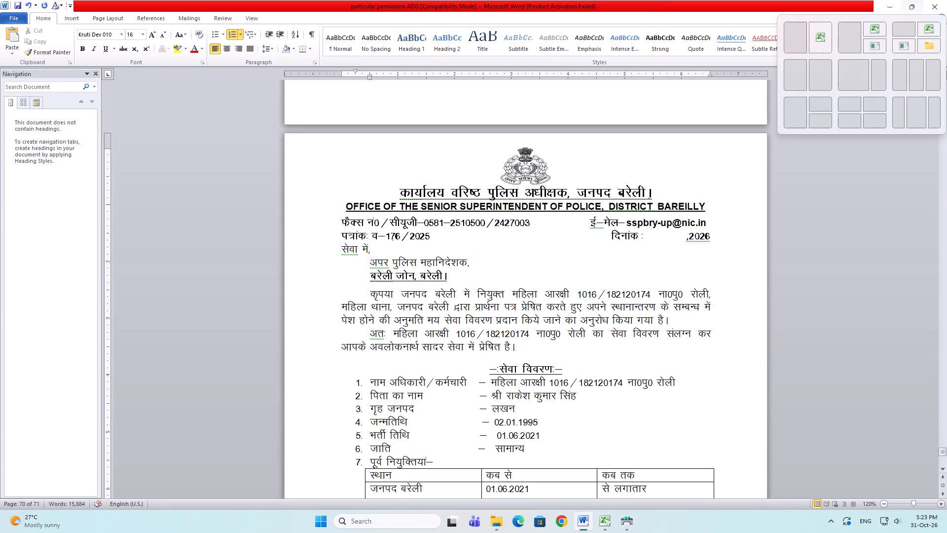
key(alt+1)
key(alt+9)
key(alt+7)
Check the nominal roll row and replace the date of birth in item 4 with the constable's own.
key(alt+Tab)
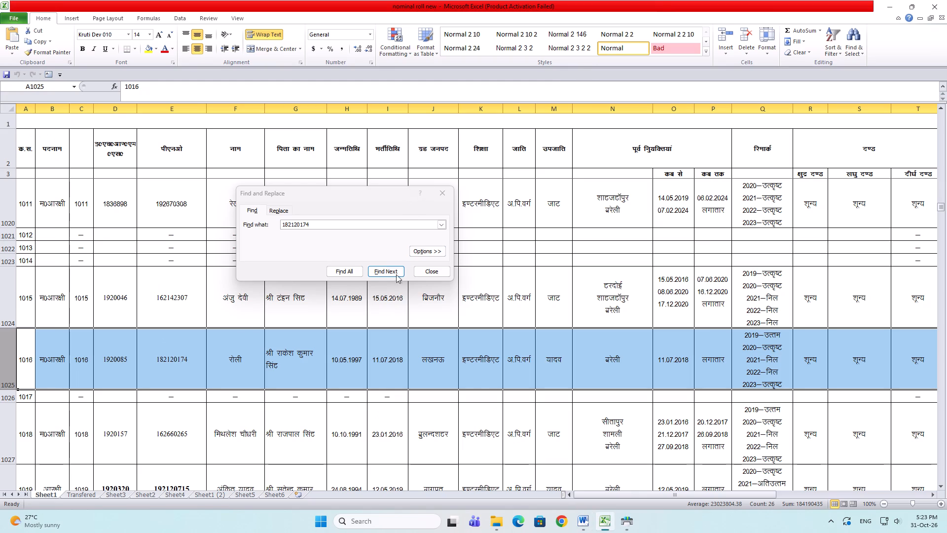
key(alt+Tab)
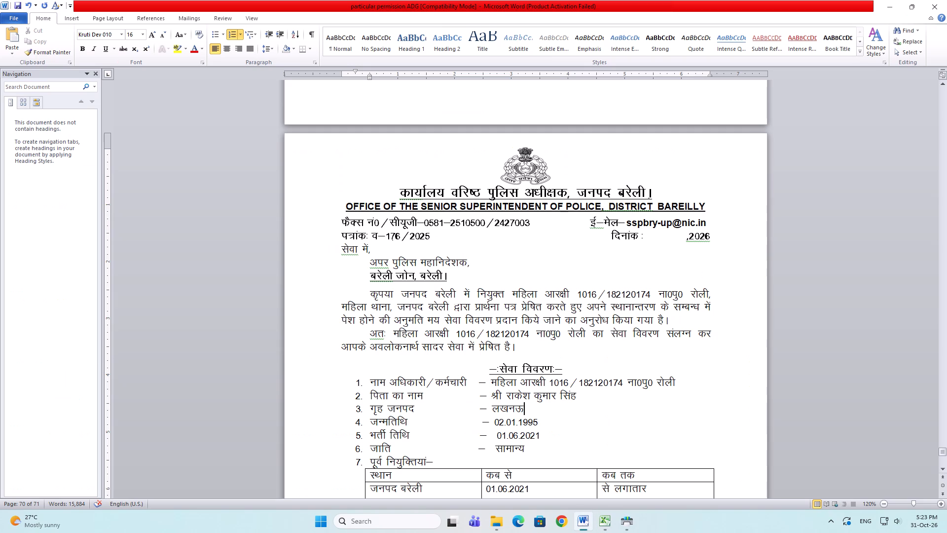
drag(494, 421, 537, 419)
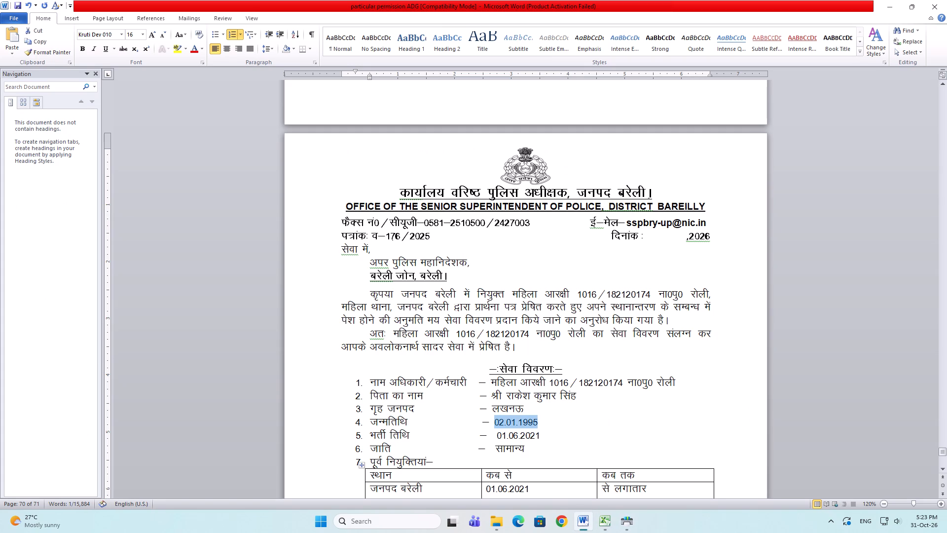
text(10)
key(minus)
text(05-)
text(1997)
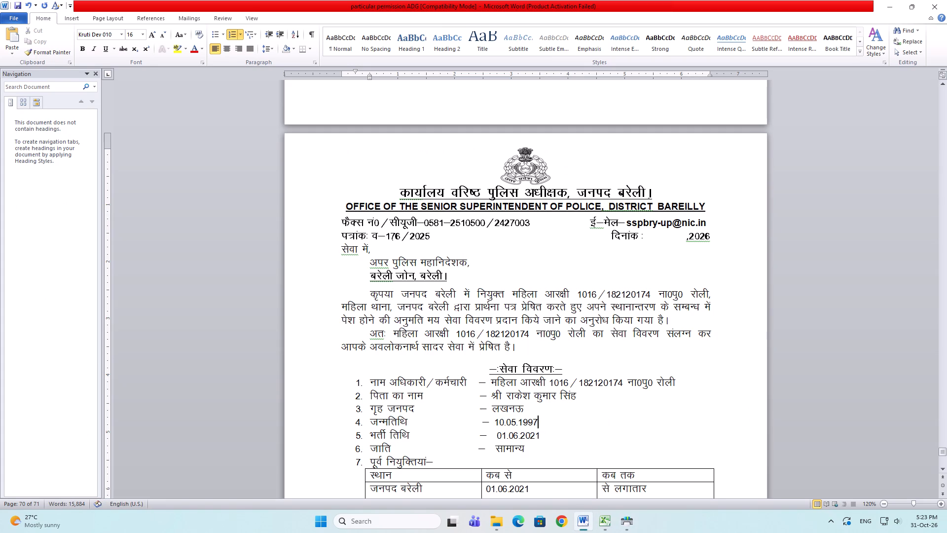
Set the recruitment date (भर्ती तिथि) in item 5 to 11.07.2018.
drag(497, 432, 543, 439)
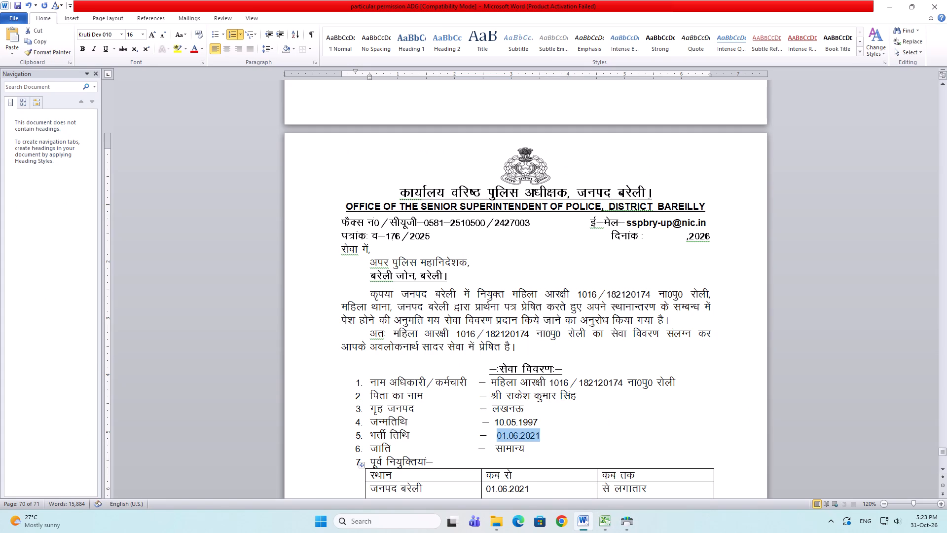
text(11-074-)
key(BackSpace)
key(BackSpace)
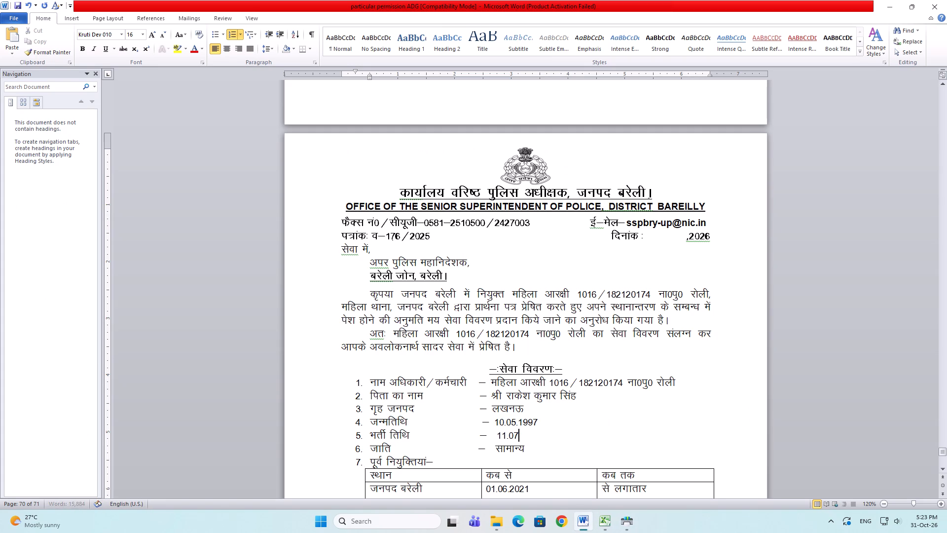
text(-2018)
Check the nominal roll row and replace the caste category in item 6 with अ0पि0वर्ग.
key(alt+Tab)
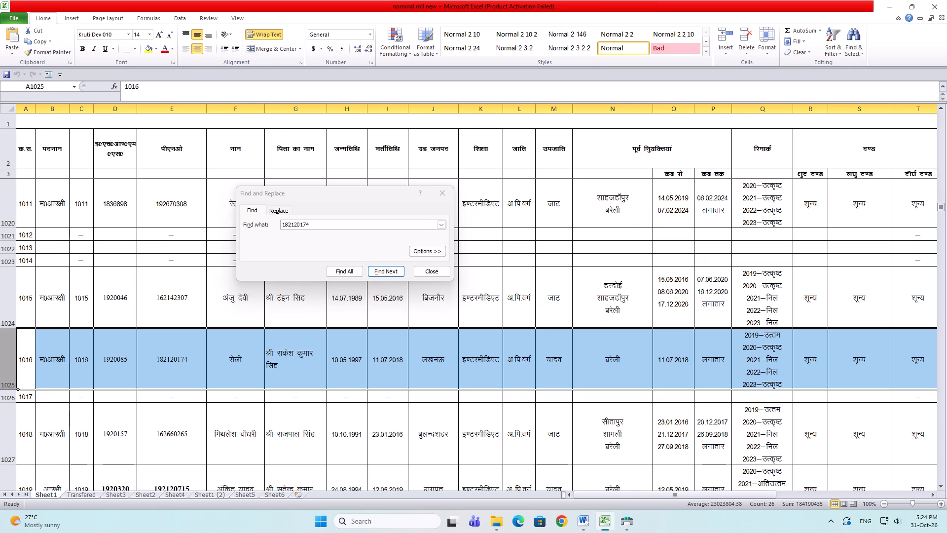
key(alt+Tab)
scroll(540, 411, down, 4)
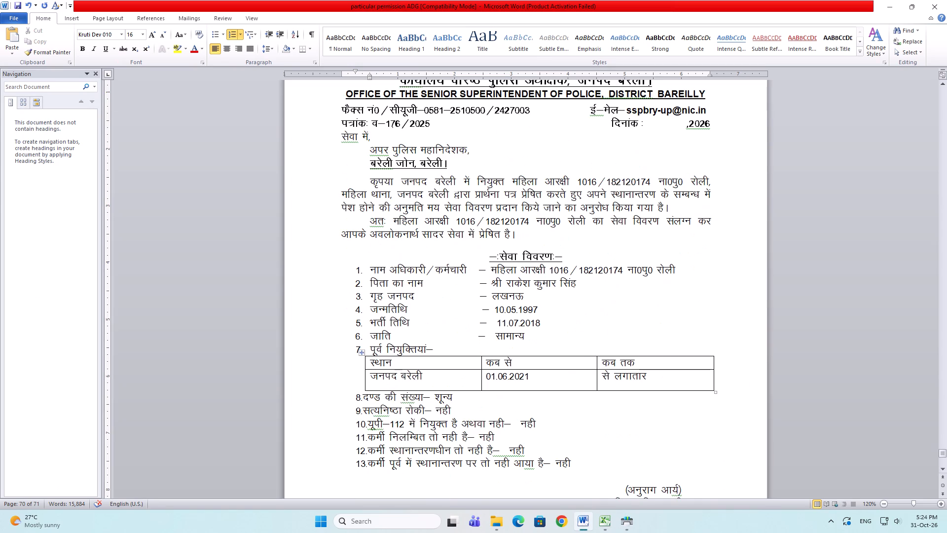
drag(497, 334, 527, 336)
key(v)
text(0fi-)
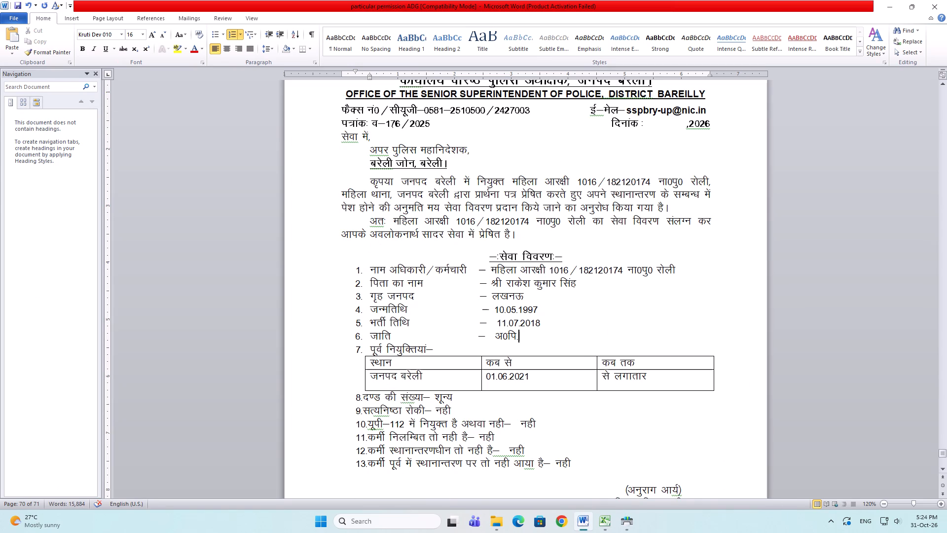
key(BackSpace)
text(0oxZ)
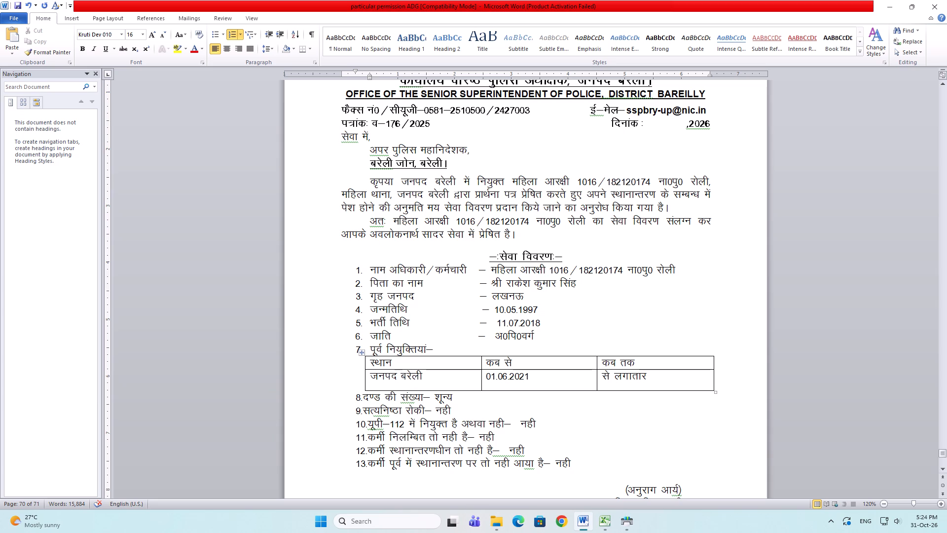
Set the कब से date for जनपद बरेली in the previous postings table to 11.07.2018.
drag(542, 377, 485, 374)
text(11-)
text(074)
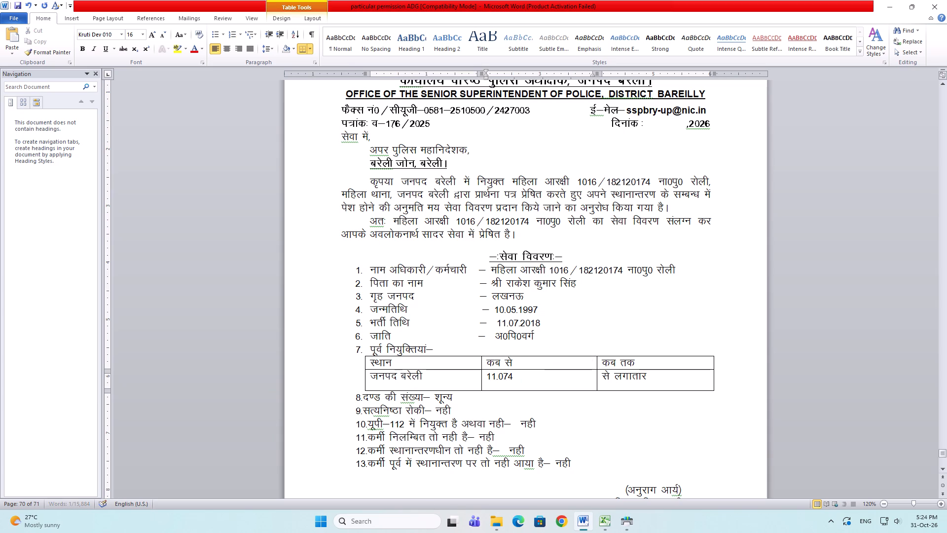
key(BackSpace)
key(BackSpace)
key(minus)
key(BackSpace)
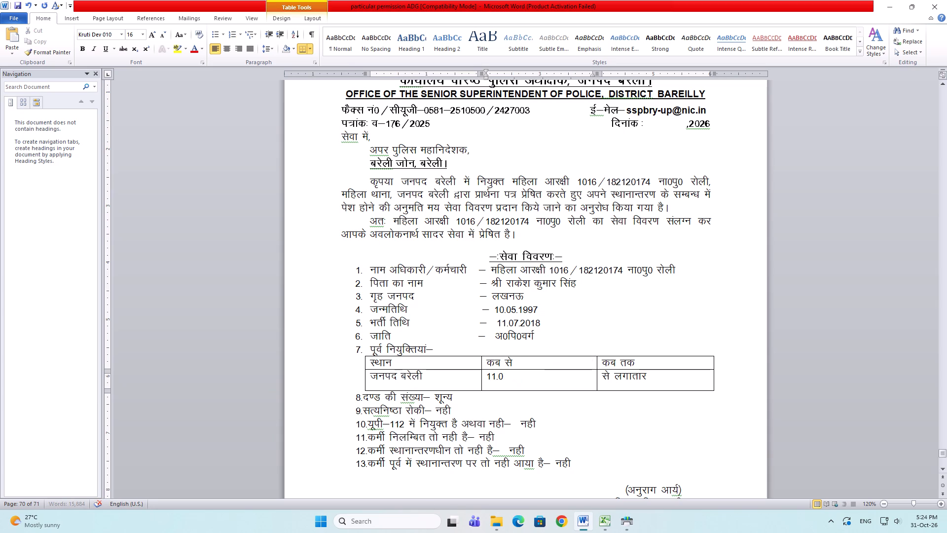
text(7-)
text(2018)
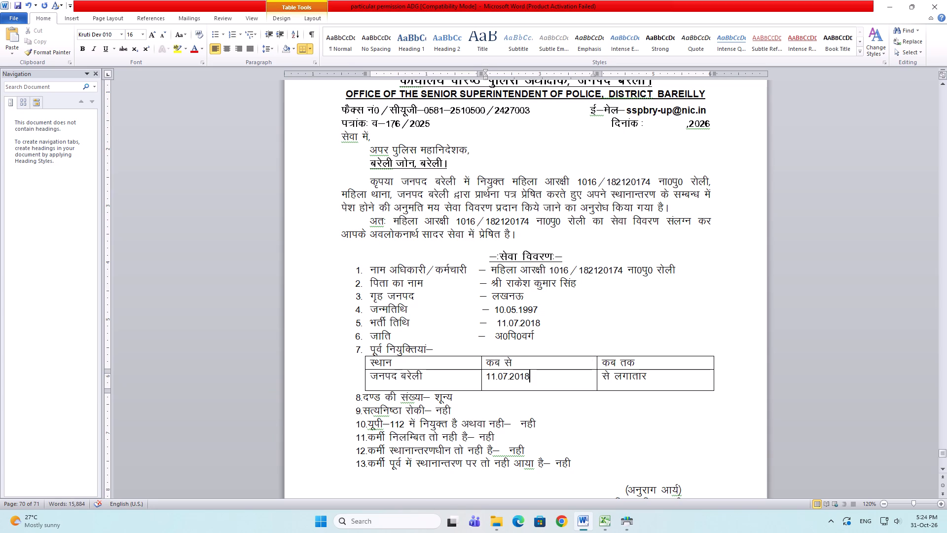
Copy the constable's rank, numbers and name from item 1 over the old constable's details in the प्रतिलिपि paragraph.
scroll(401, 448, down, 8)
scroll(449, 302, up, 4)
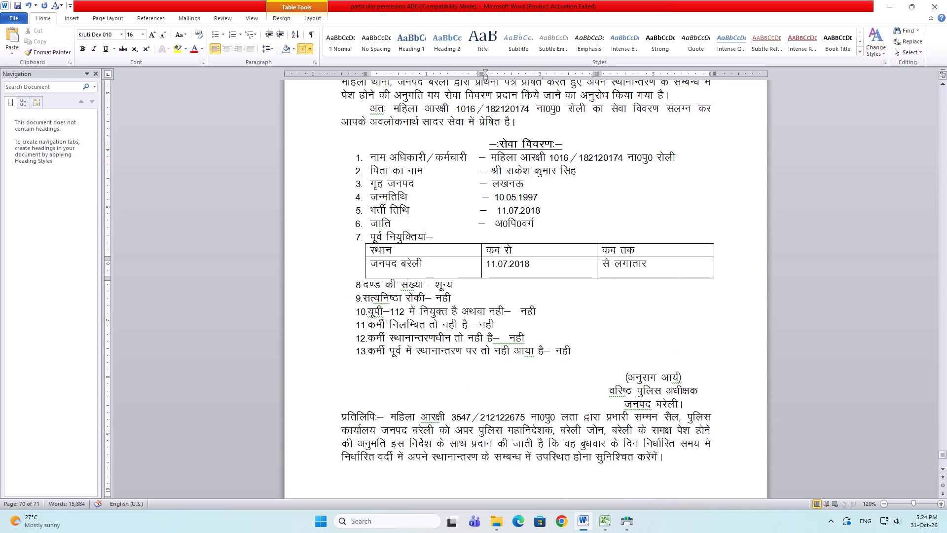
scroll(449, 302, up, 1)
drag(492, 183, 672, 185)
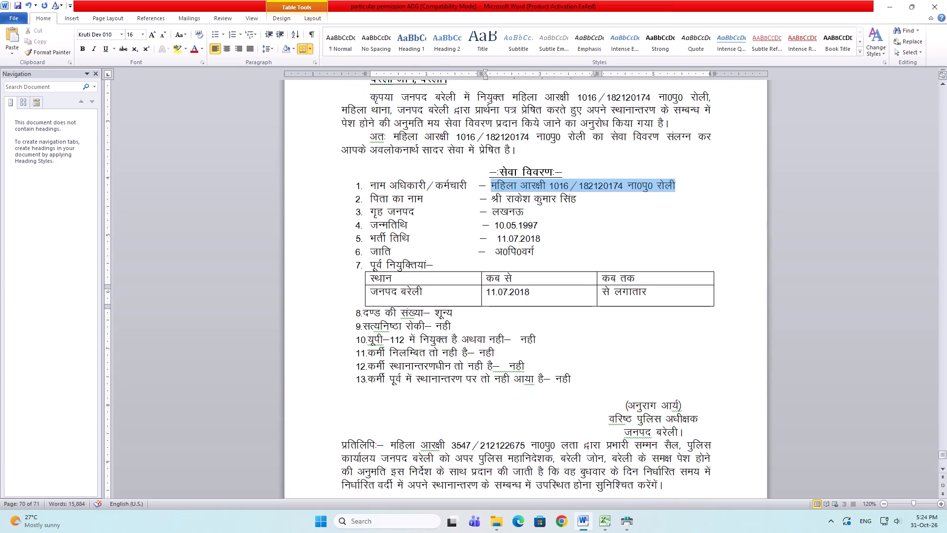
drag(672, 185, 673, 185)
key(ctrl+c)
key(ctrl+c)
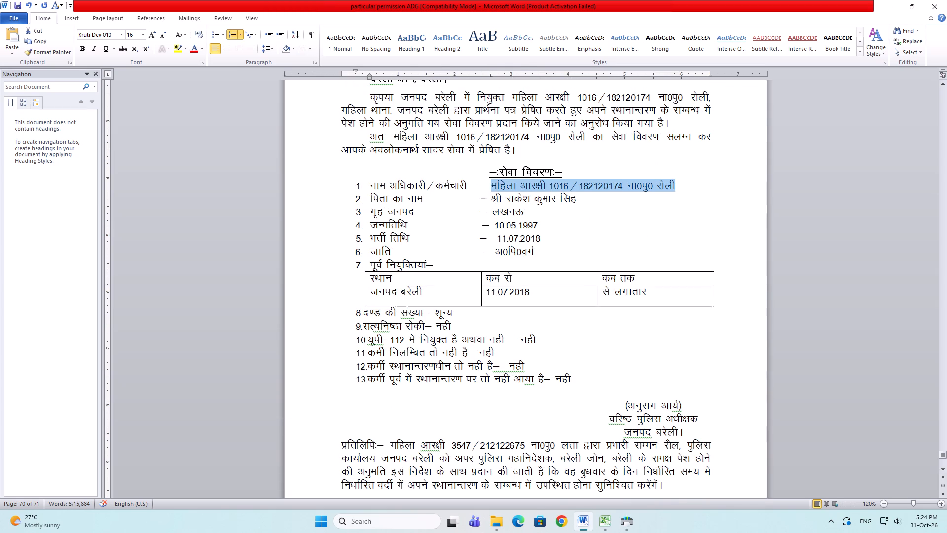
drag(393, 448, 567, 451)
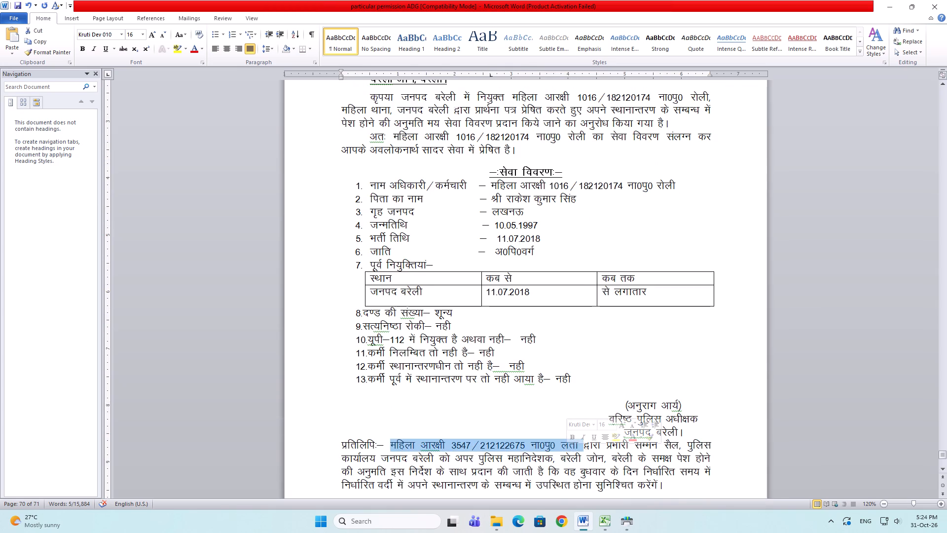
key(ctrl+v)
Replace the posting सम्मन सैल, पुलिस कार्यालय in the प्रतिलिपि paragraph with निरीक्षक महिला थाना and save the document.
drag(634, 444, 639, 445)
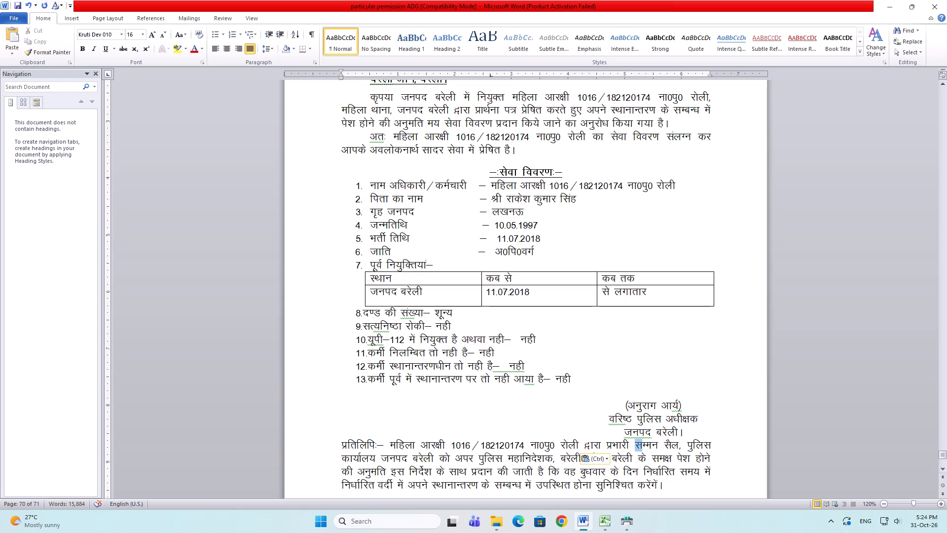
drag(639, 445, 377, 459)
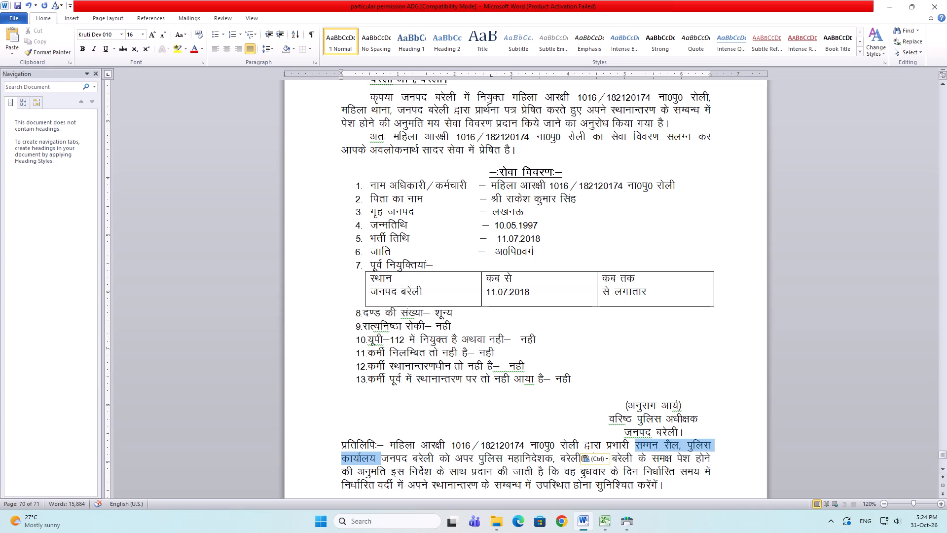
drag(377, 459, 374, 459)
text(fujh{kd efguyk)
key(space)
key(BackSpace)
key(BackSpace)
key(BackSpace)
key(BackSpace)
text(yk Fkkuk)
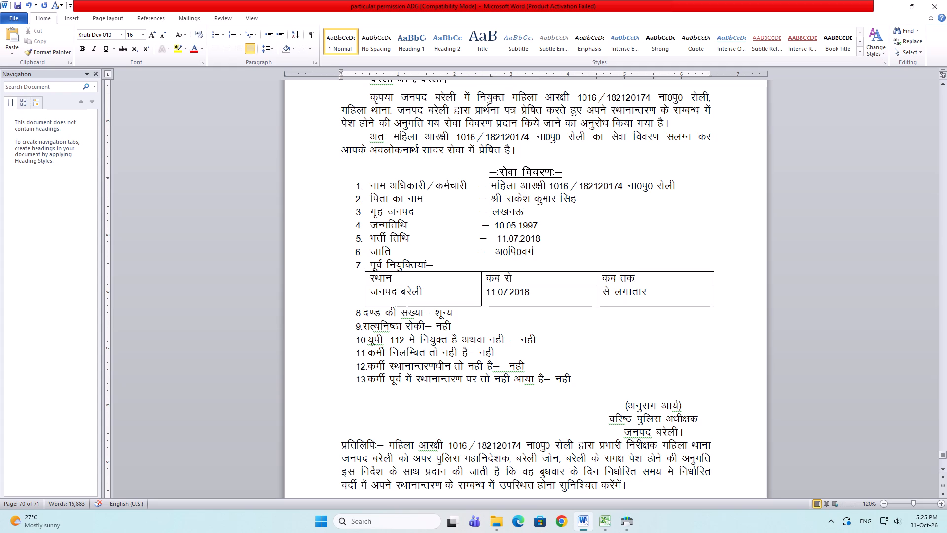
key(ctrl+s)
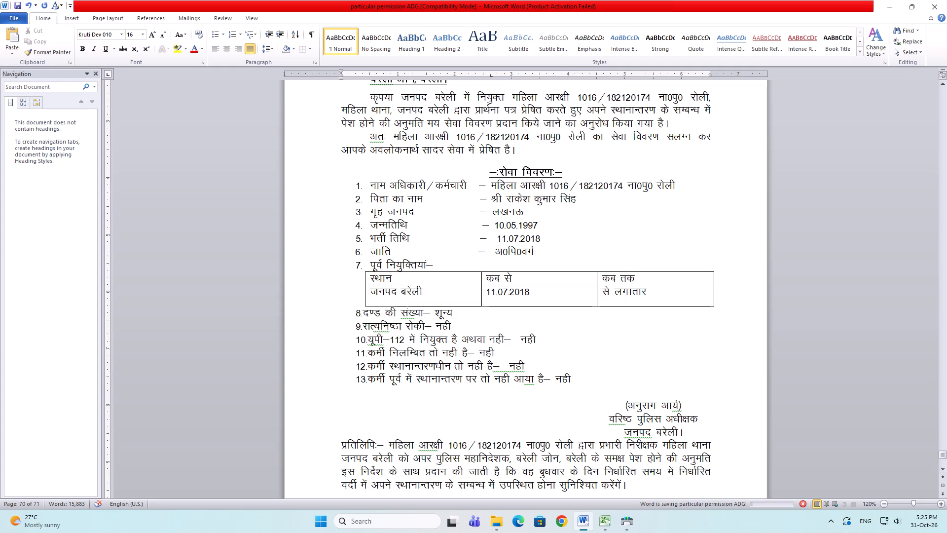
Cut the whole letter, from the emblem to the end of the प्रतिलिपि paragraph, out of the document.
scroll(461, 263, up, 4)
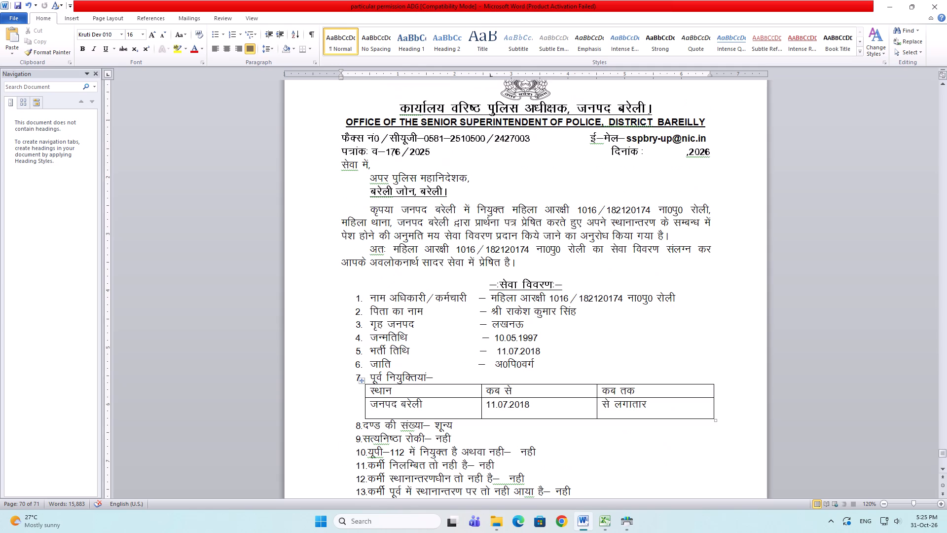
drag(499, 88, 626, 325)
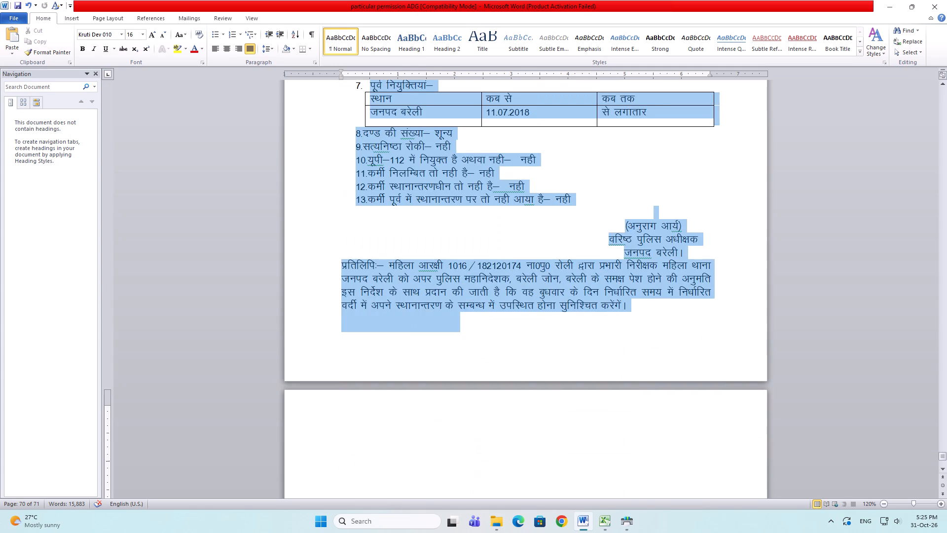
drag(626, 325, 633, 311)
key(ctrl+x)
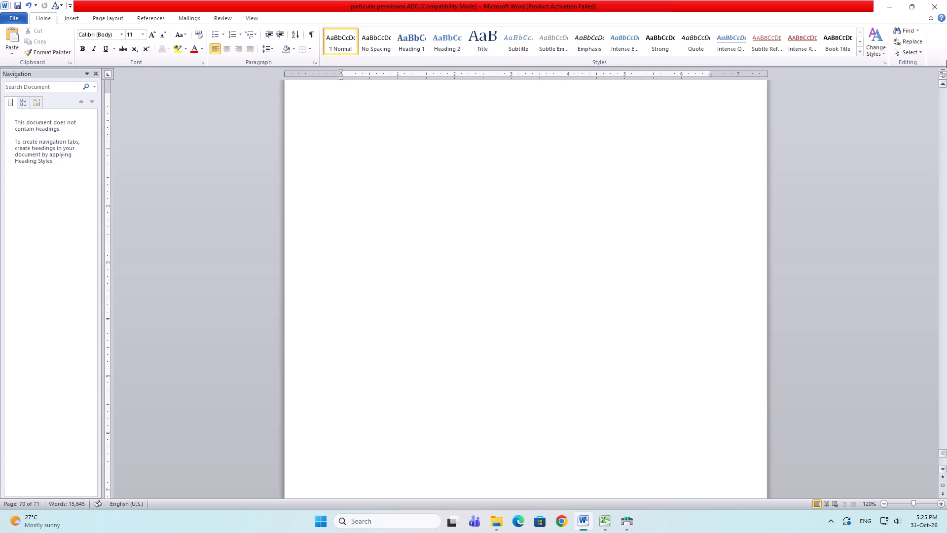
Open particular permissoin PHQ from the All CRK work folder and paste the cut letter on a new page at its end.
click(890, 0)
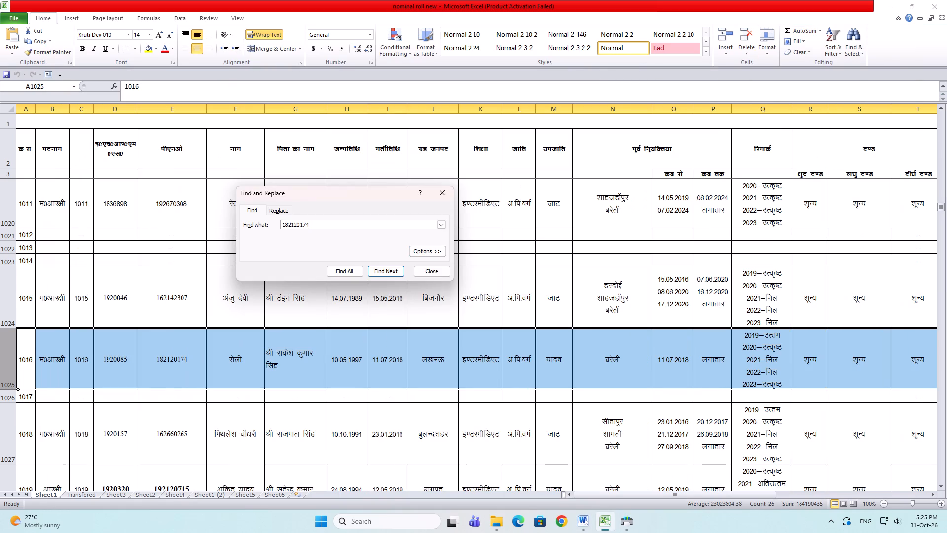
click(132, 228)
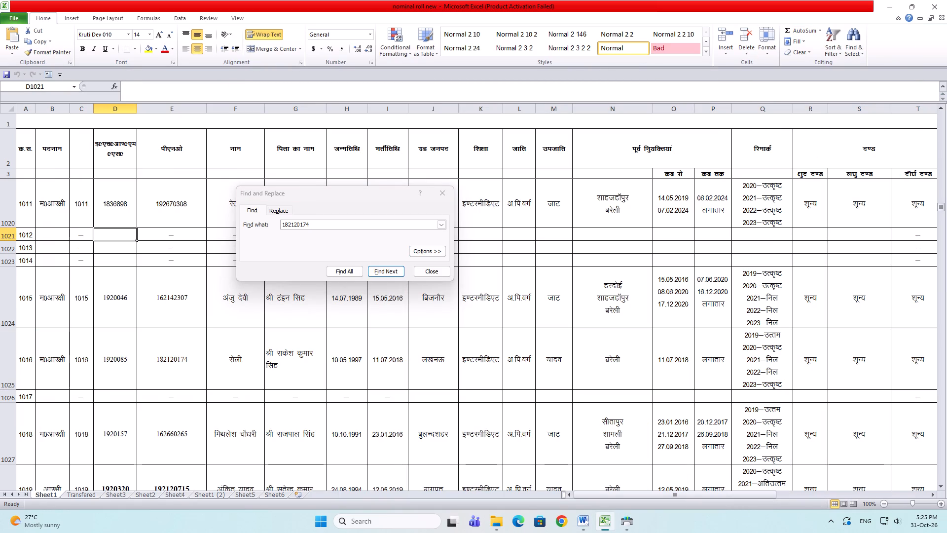
click(889, 0)
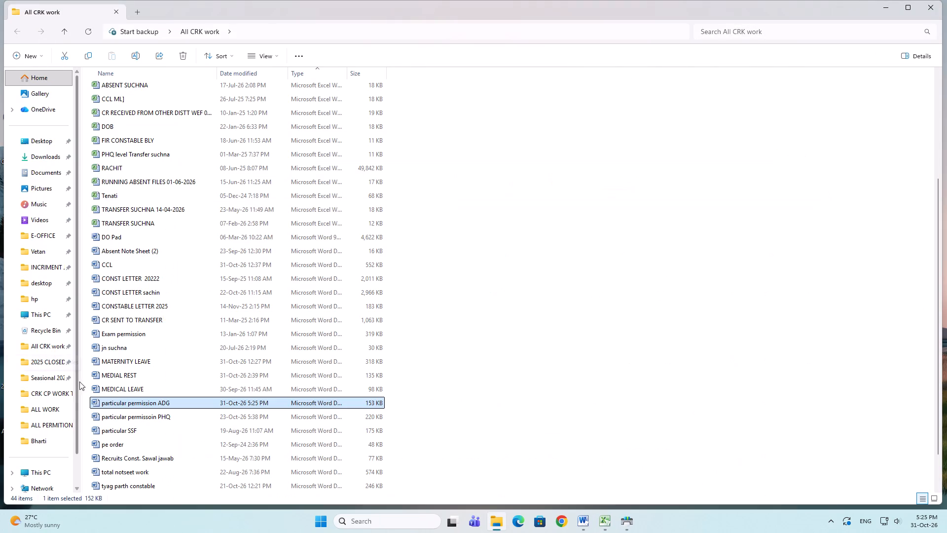
double_click(134, 415)
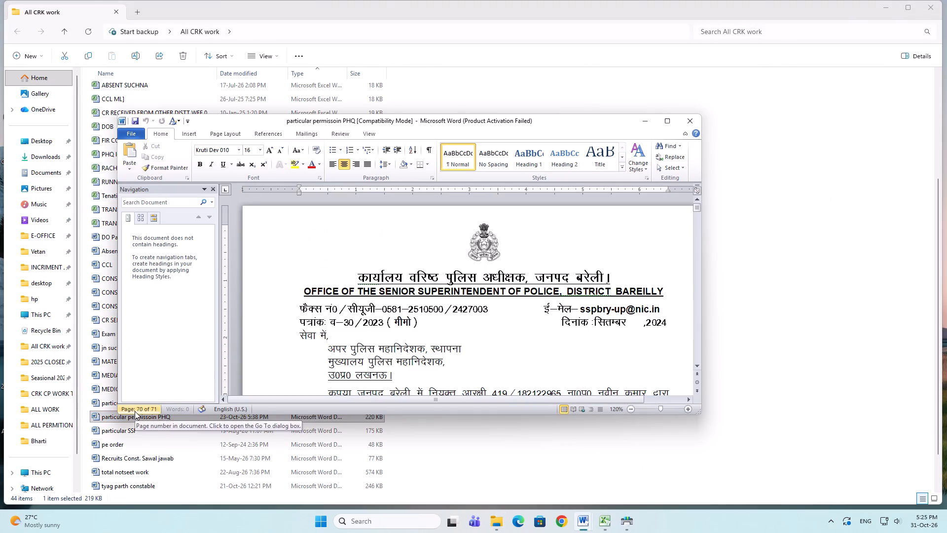
key(ctrl+End)
key(ctrl+Return)
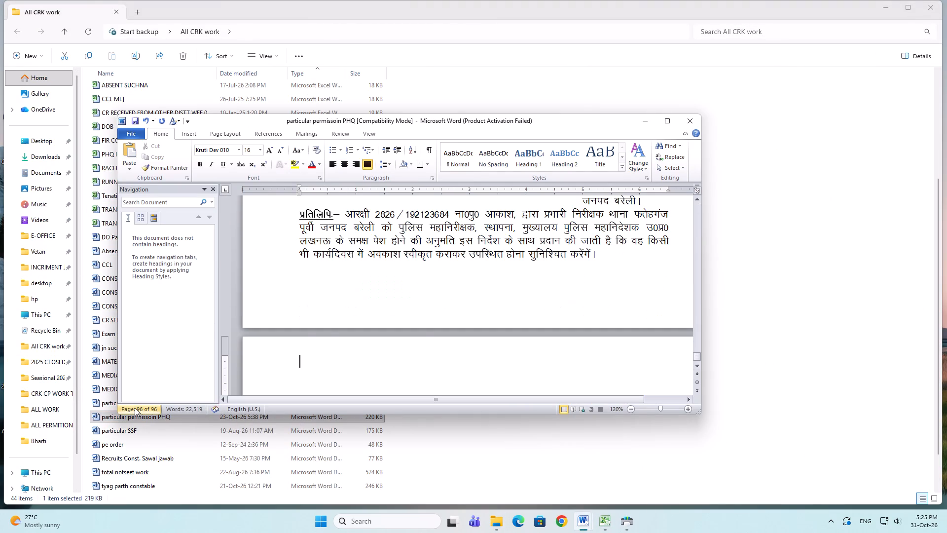
key(ctrl+v)
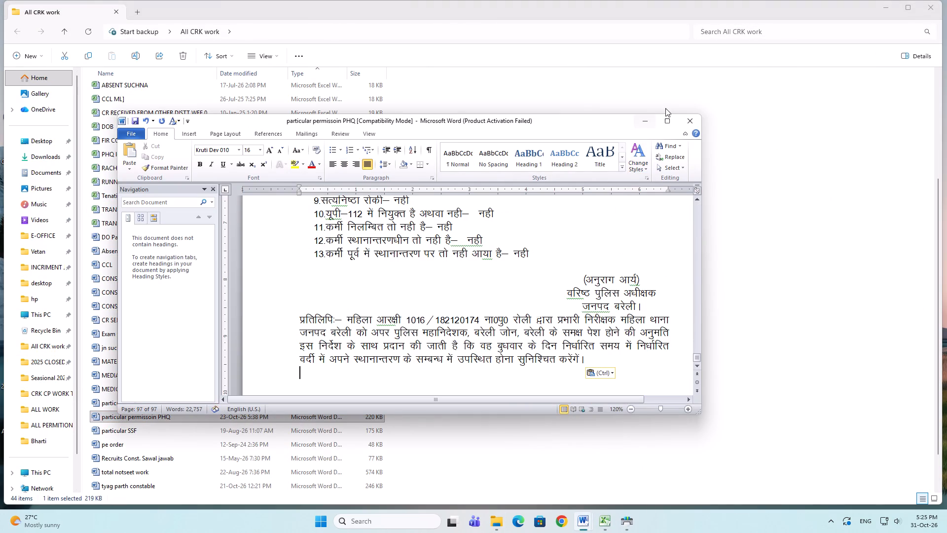
Copy the previous letter's heading, from the emblem through the addressee उ0प्र0 लखनऊ, over the same block of the female constable's letter.
click(672, 119)
scroll(508, 190, up, 18)
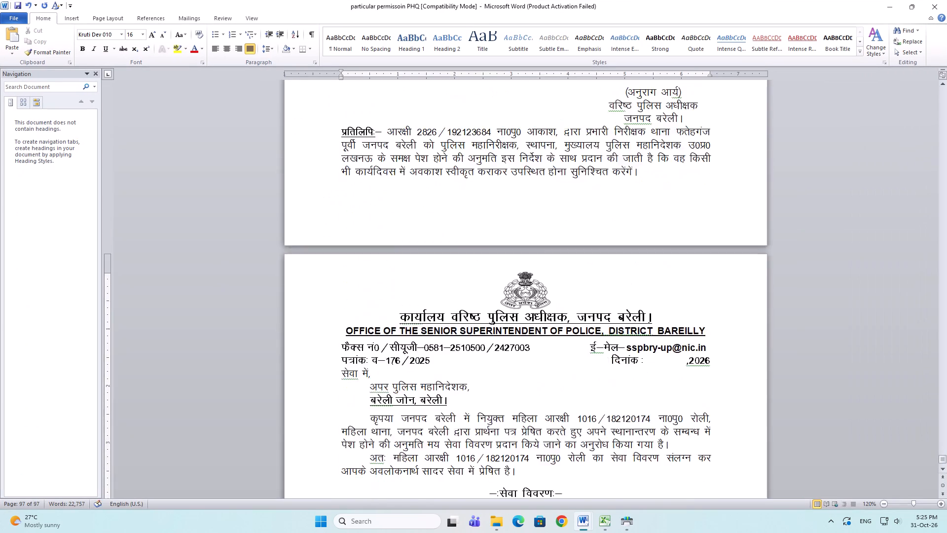
scroll(507, 186, up, 19)
drag(491, 135, 522, 235)
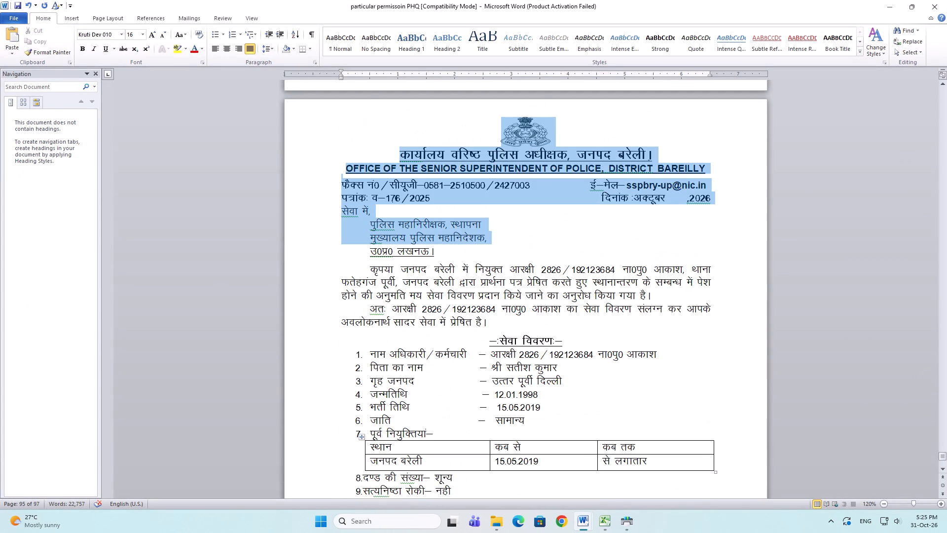
drag(522, 235, 519, 249)
key(ctrl+c)
scroll(516, 245, down, 17)
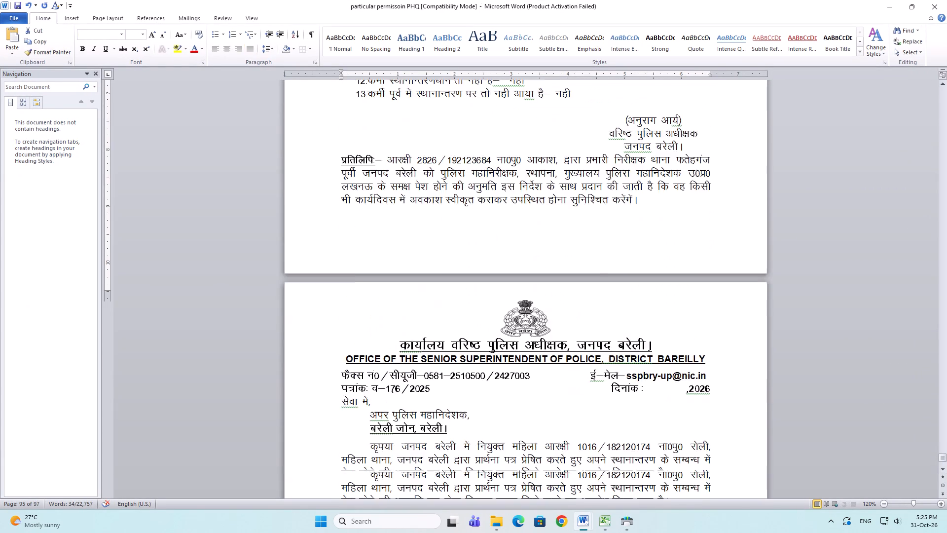
scroll(514, 242, down, 2)
drag(492, 231, 528, 339)
key(ctrl+v)
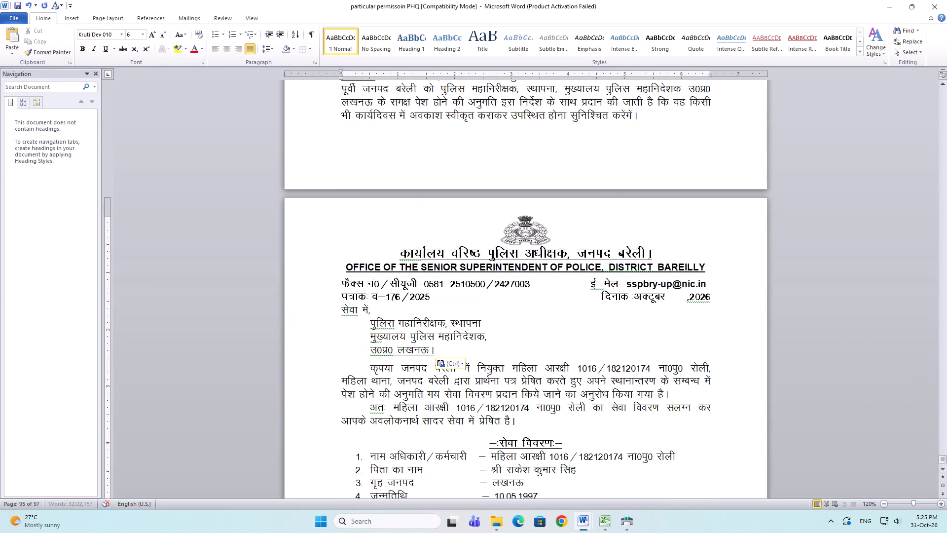
Replace the प्रतिलिपि text after जनपद in the female constable's letter with the previous letter's wording, from बरेली को पुलिस महानिरीक्षक to its end.
scroll(516, 316, down, 6)
scroll(473, 283, down, 6)
scroll(473, 283, up, 2)
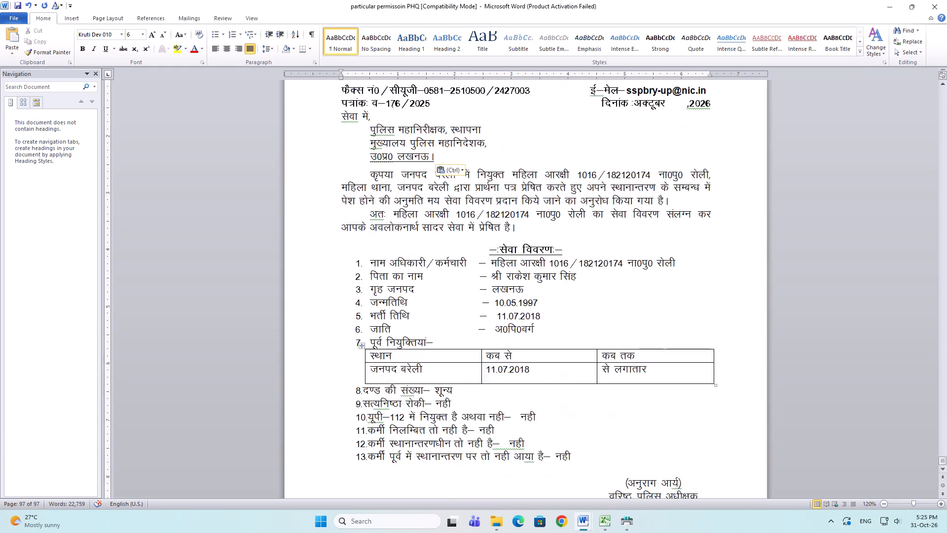
scroll(473, 276, up, 13)
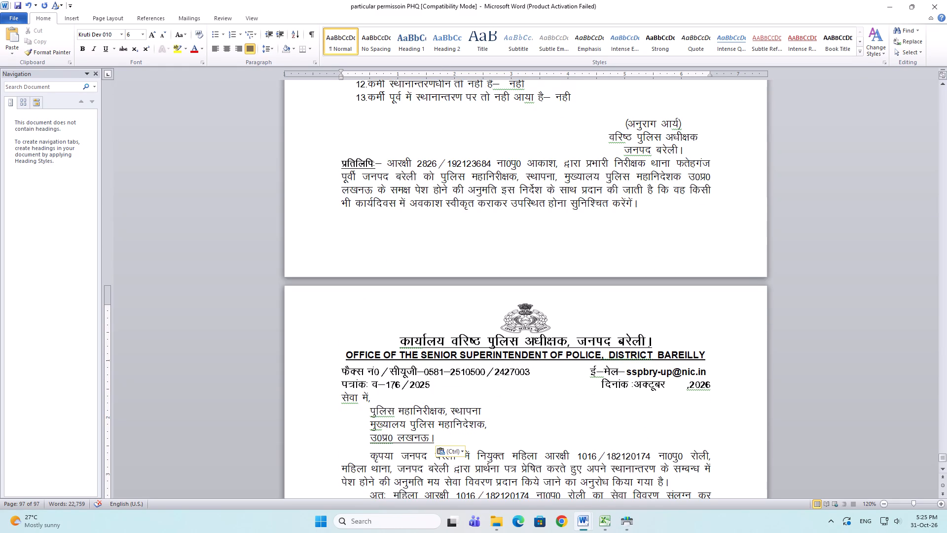
drag(418, 176, 433, 181)
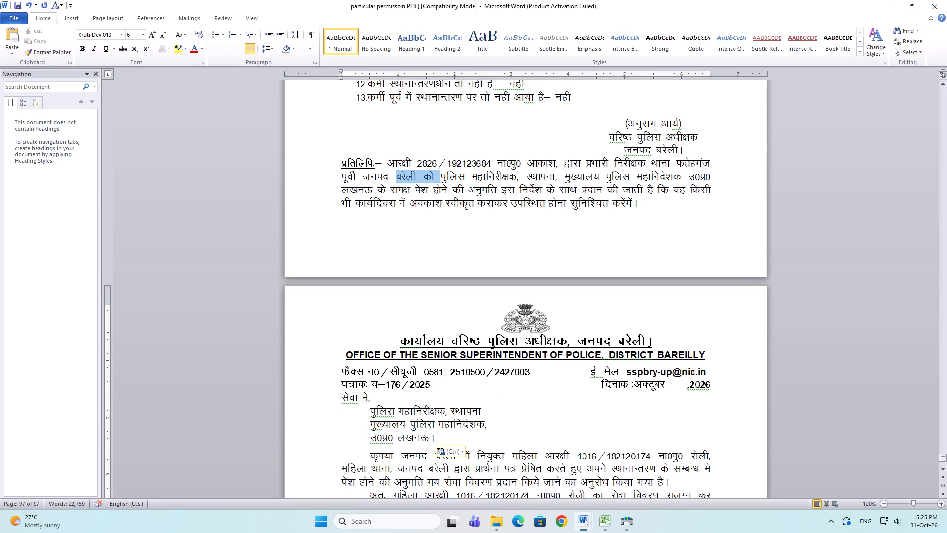
drag(433, 181, 645, 207)
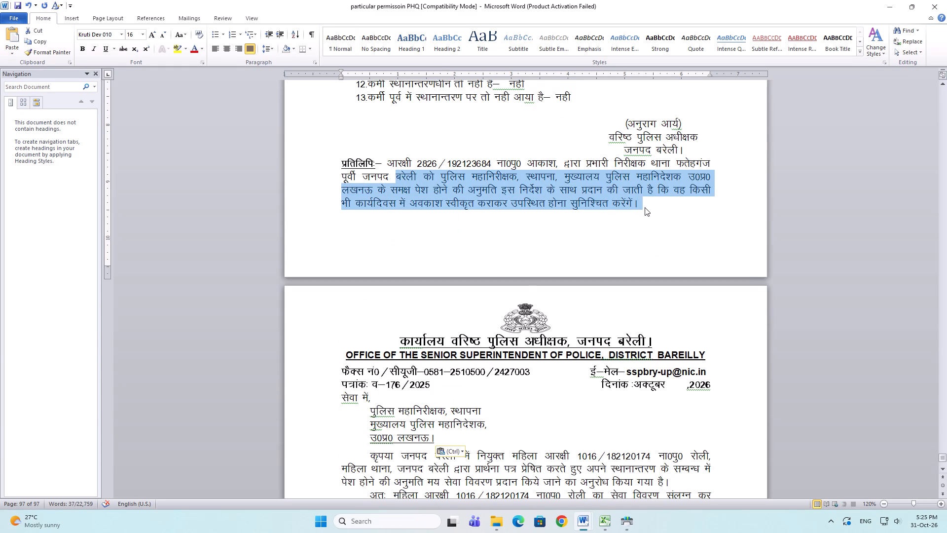
key(ctrl+c)
scroll(586, 226, down, 20)
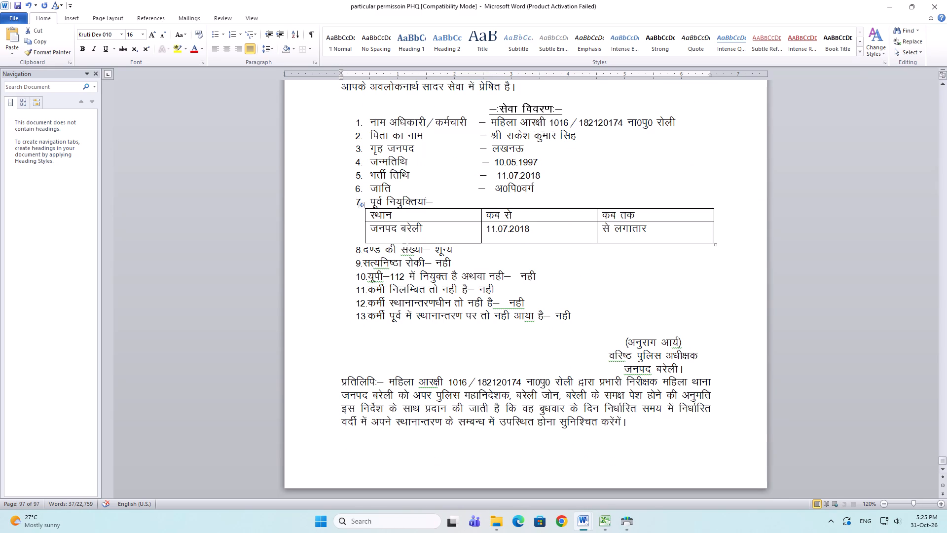
drag(375, 395, 633, 422)
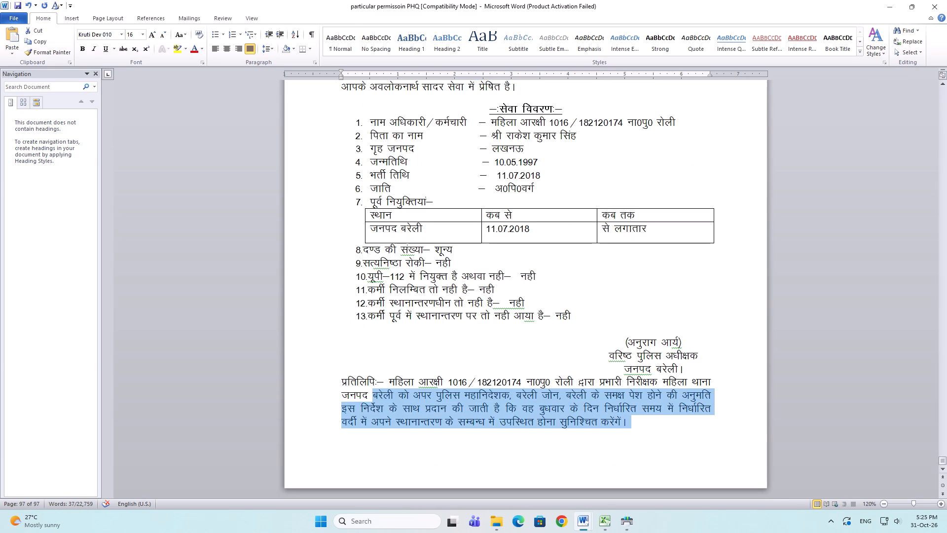
drag(633, 422, 634, 423)
key(ctrl+v)
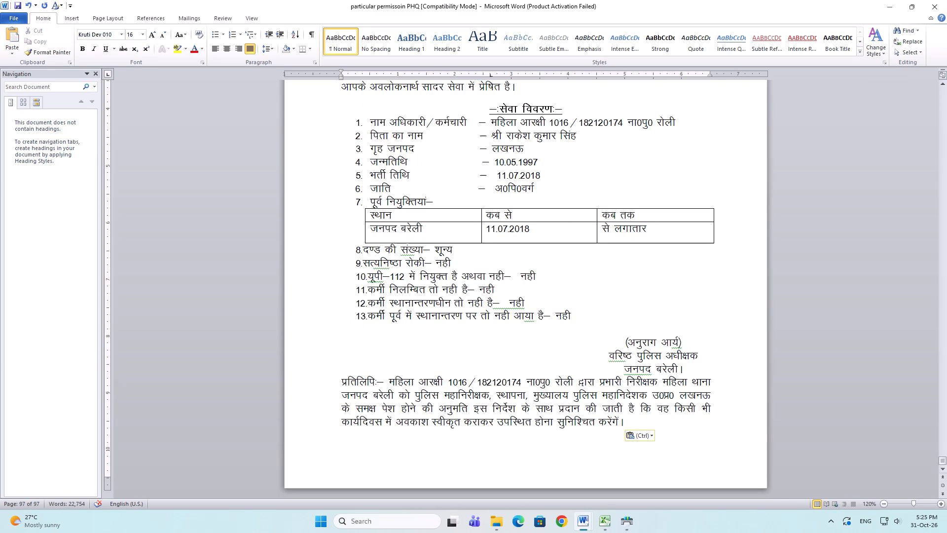
Change the closing verb of the female constable's प्रतिलिपि paragraph to the feminine करेंगी। and save the document.
click(618, 421)
key(Delete)
key(BackSpace)
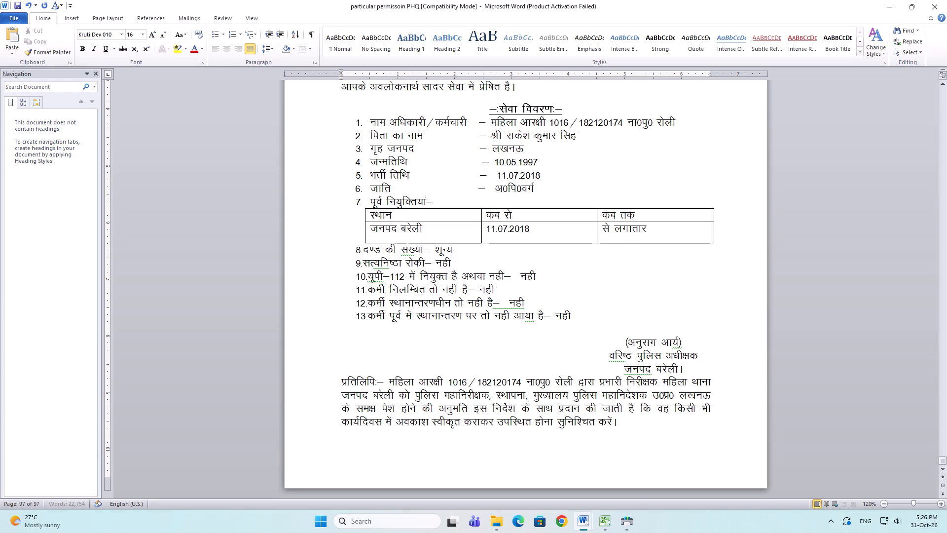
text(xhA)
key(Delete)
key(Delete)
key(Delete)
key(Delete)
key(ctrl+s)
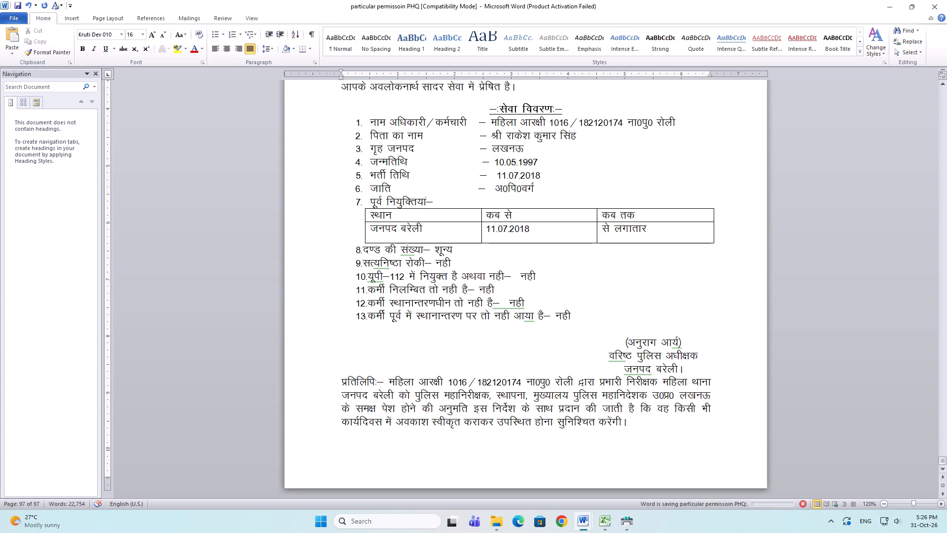
Print only the current page with the female constable's finished PHQ letter and save the document.
scroll(585, 338, up, 6)
click(545, 245)
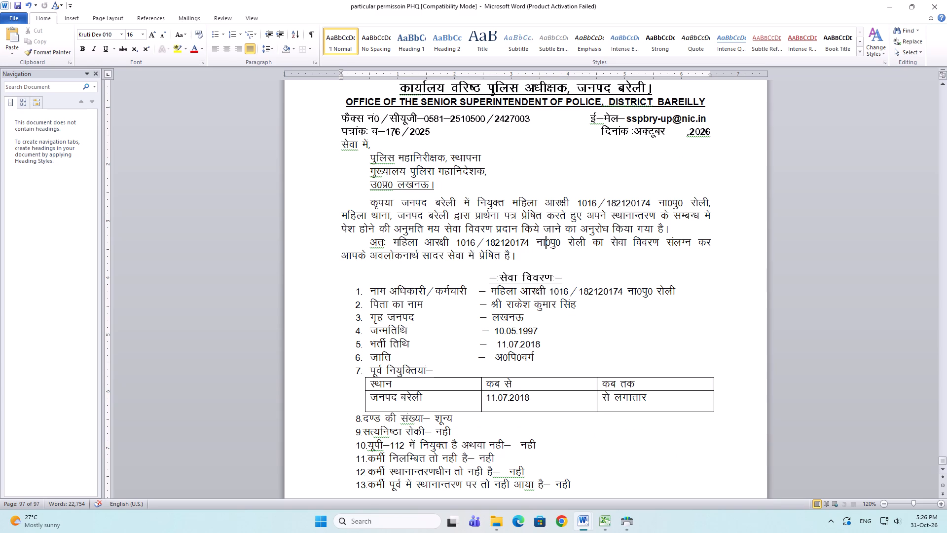
key(ctrl+p)
click(142, 156)
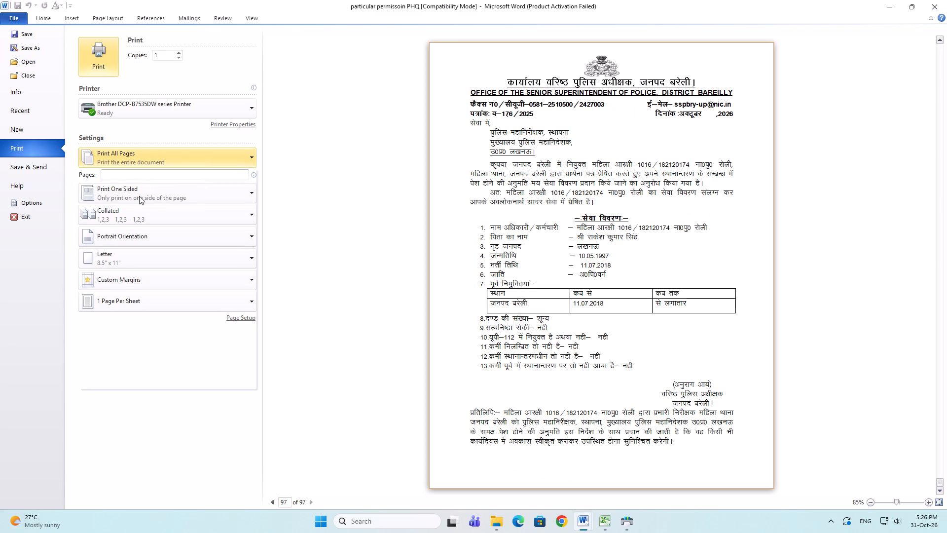
click(135, 228)
click(105, 72)
key(ctrl+s)
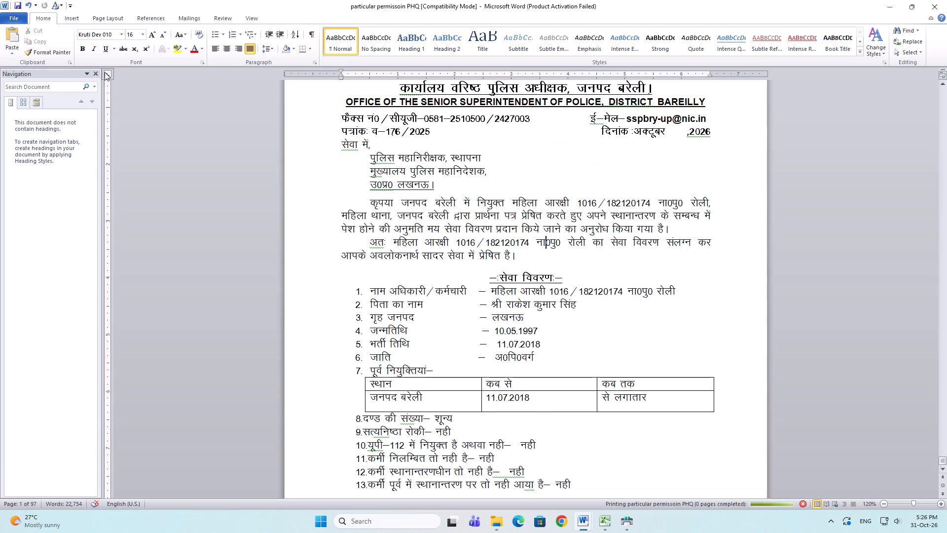
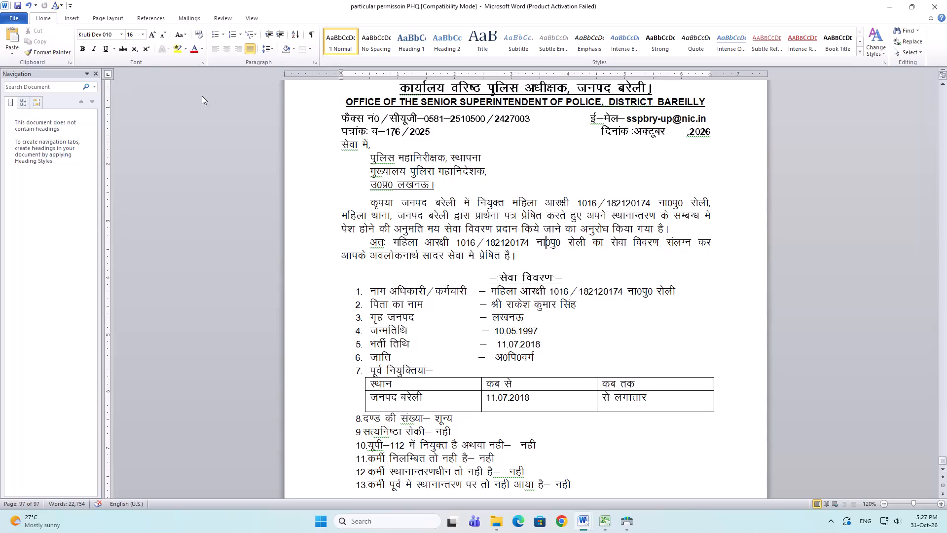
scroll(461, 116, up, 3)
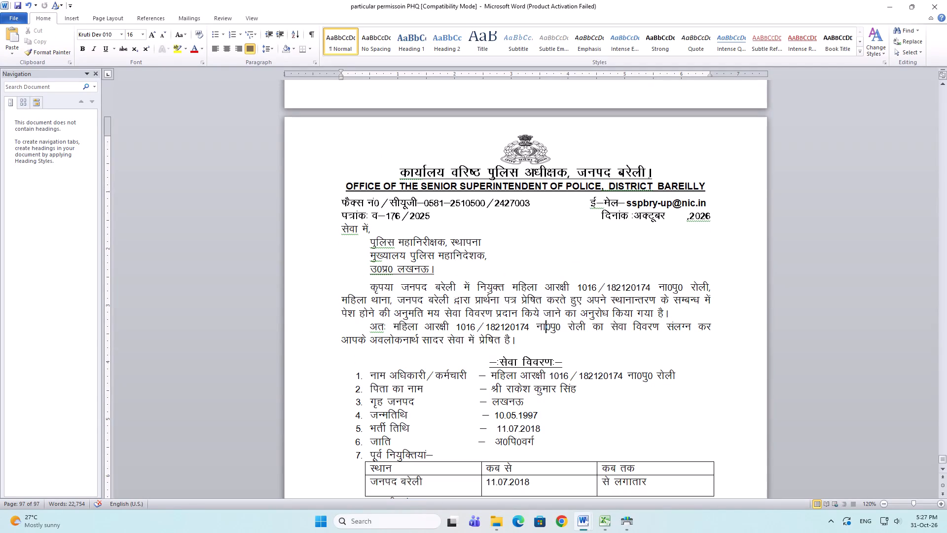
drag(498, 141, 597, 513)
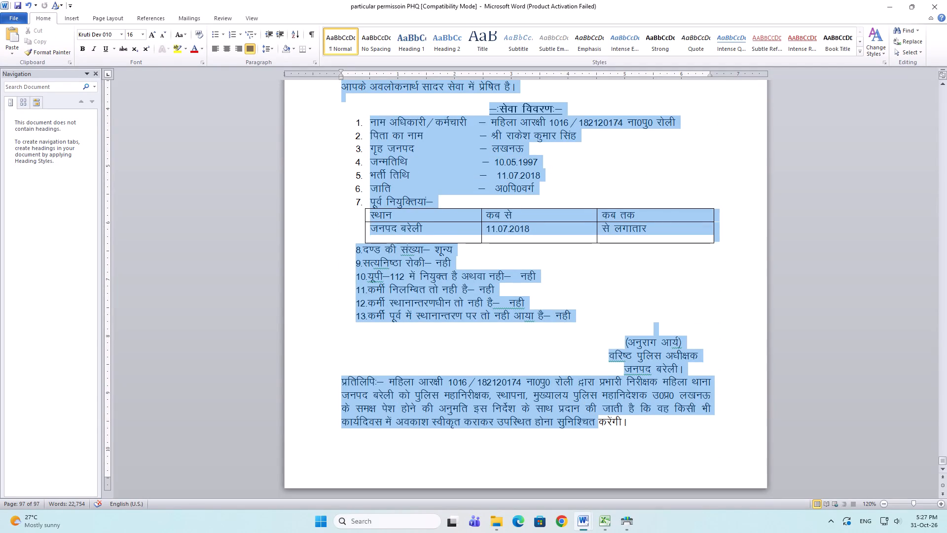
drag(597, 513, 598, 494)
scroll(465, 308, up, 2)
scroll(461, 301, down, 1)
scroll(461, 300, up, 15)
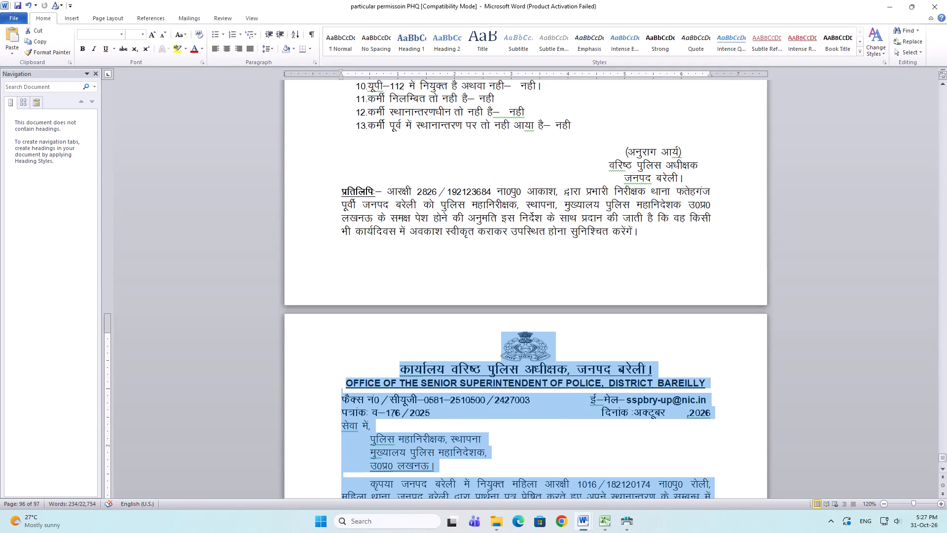
Save and close the particular permissoin PHQ document.
key(ctrl+s)
click(937, 0)
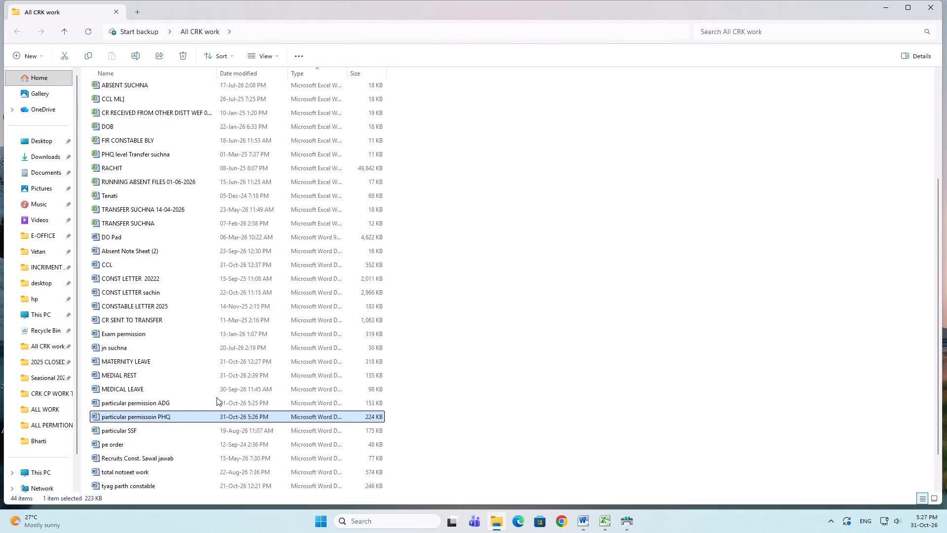
Open the document particular permission ADG from the All CRK work folder.
click(209, 395)
double_click(203, 399)
Copy the document's last complete letter, from the emblem through the प्रतिलिपि paragraph, and paste it on the blank page after it.
key(ctrl+End)
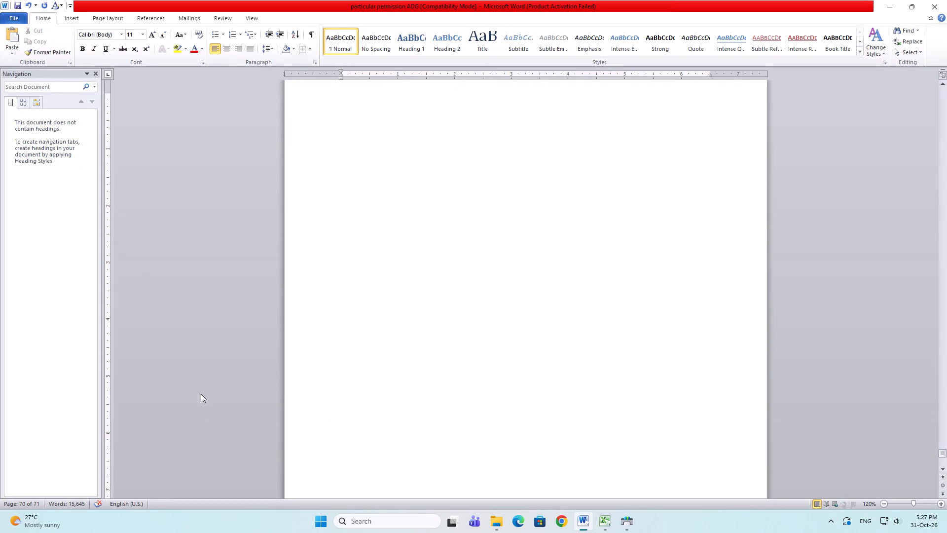
scroll(213, 384, up, 20)
scroll(213, 384, up, 20)
scroll(213, 384, up, 3)
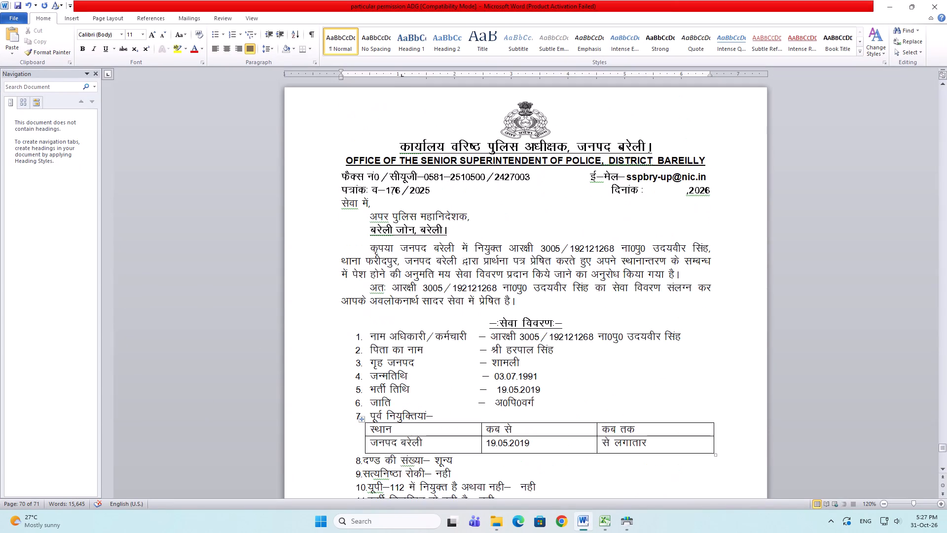
drag(483, 157, 671, 421)
key(ctrl+c)
key(ctrl+c)
scroll(518, 417, down, 6)
click(419, 350)
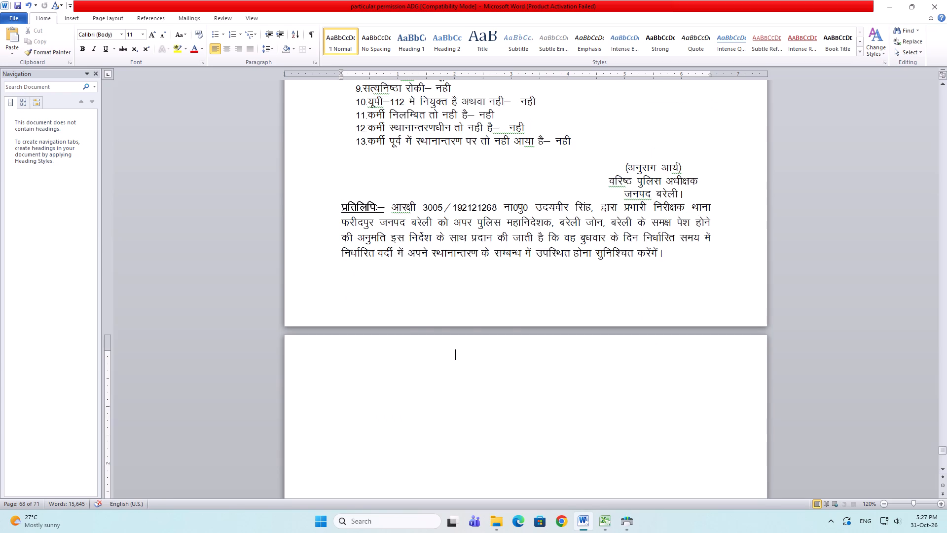
key(ctrl+v)
Replace the constable's number and name in the opening कृपया paragraph of the pasted letter with the new constable's details.
scroll(508, 350, up, 6)
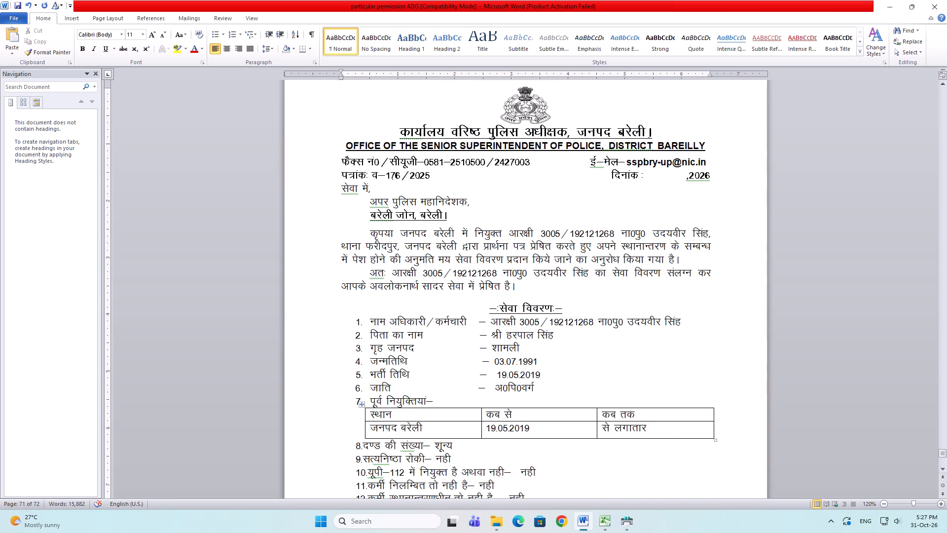
drag(541, 229, 579, 236)
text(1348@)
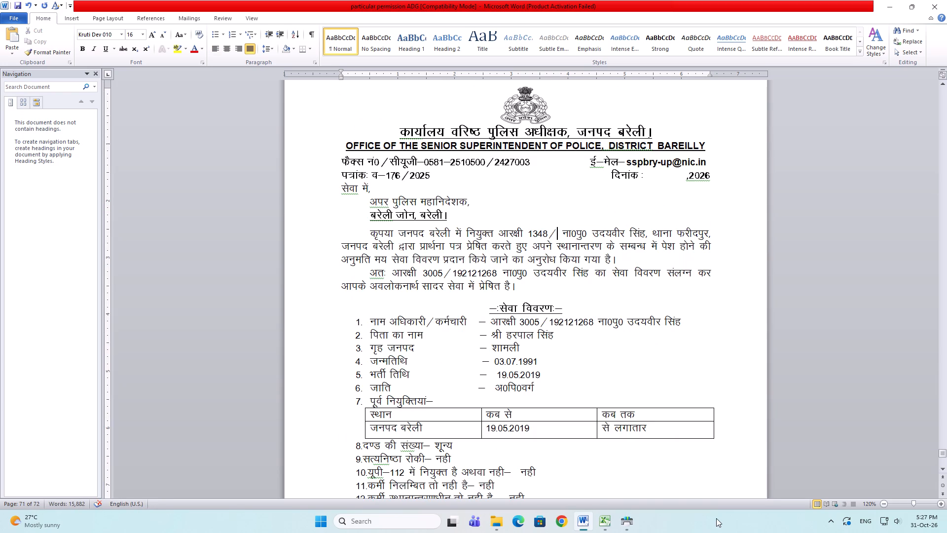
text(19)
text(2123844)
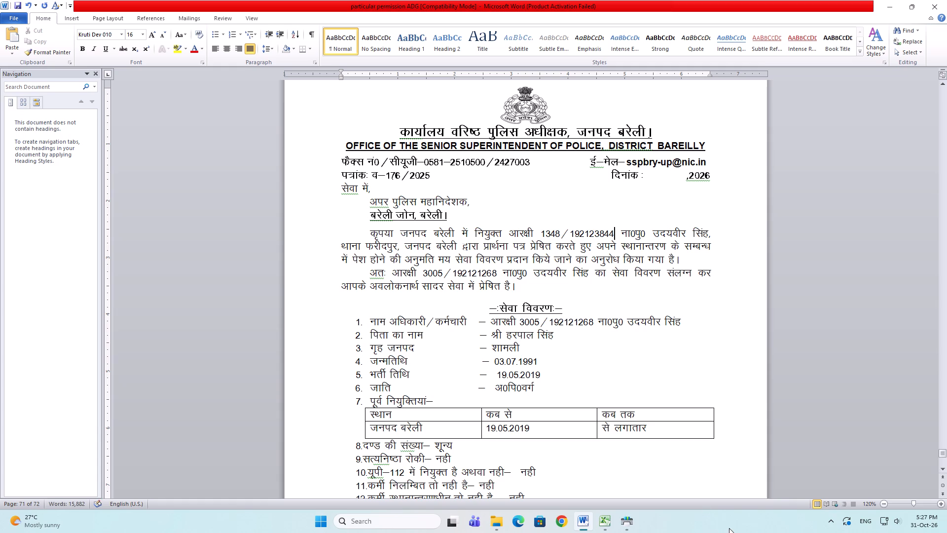
drag(652, 233, 705, 232)
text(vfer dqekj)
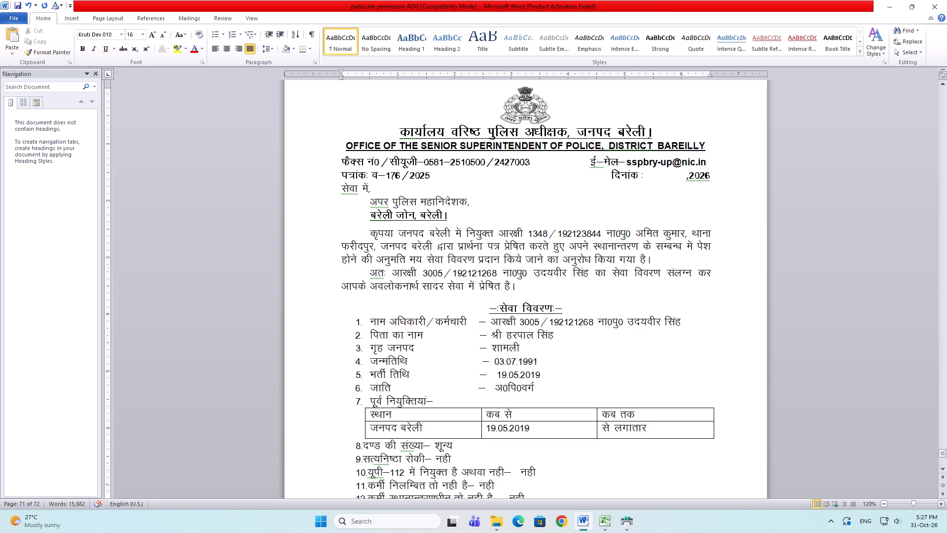
Change the थाना name in the pasted letter's opening paragraph to कैण्ट.
drag(342, 240, 370, 248)
drag(370, 248, 372, 248)
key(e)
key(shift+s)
key(BackSpace)
key(BackSpace)
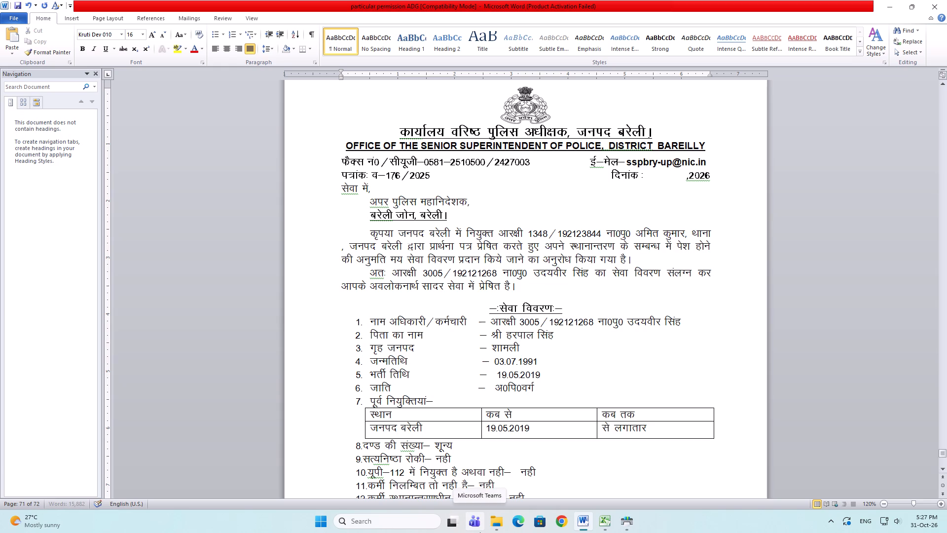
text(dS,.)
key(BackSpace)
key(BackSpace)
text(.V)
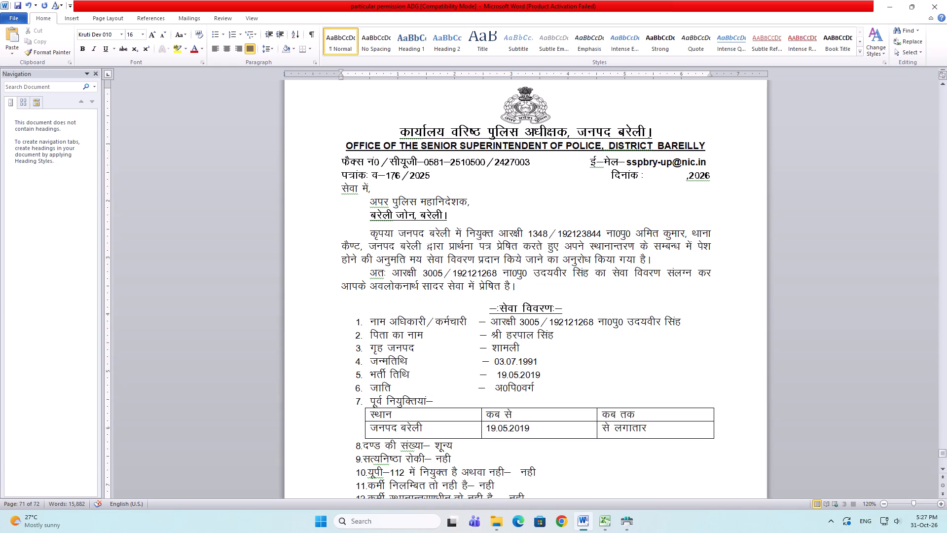
Copy the new constable's rank, number and name over those in the अतः paragraph and service detail 1, keeping item 2 on its own line.
drag(502, 230, 675, 233)
key(ctrl+c)
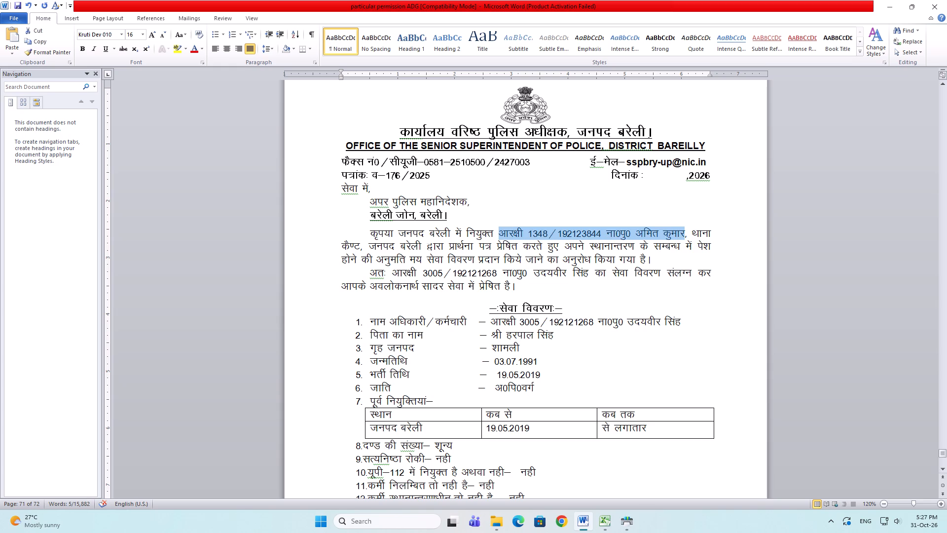
drag(393, 271, 591, 276)
key(ctrl+v)
drag(492, 320, 652, 319)
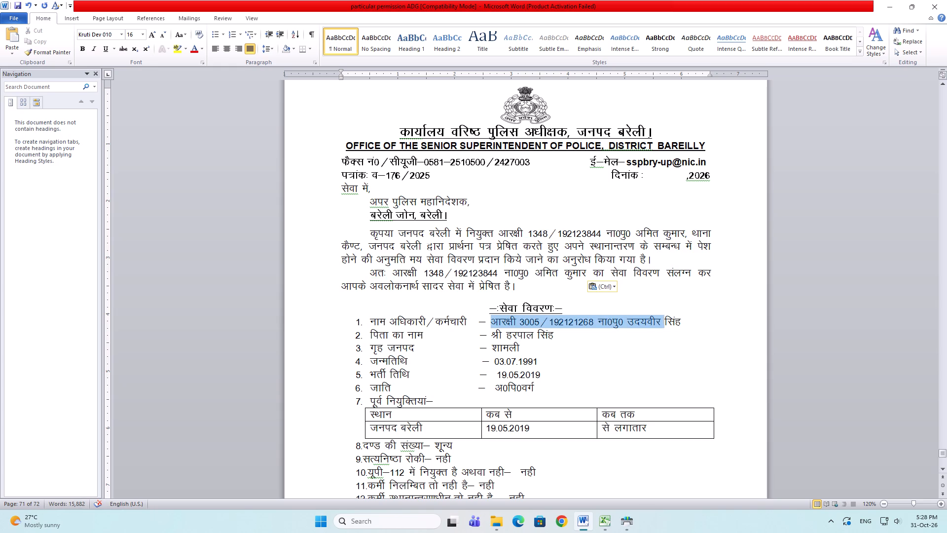
drag(652, 319, 686, 320)
key(ctrl+v)
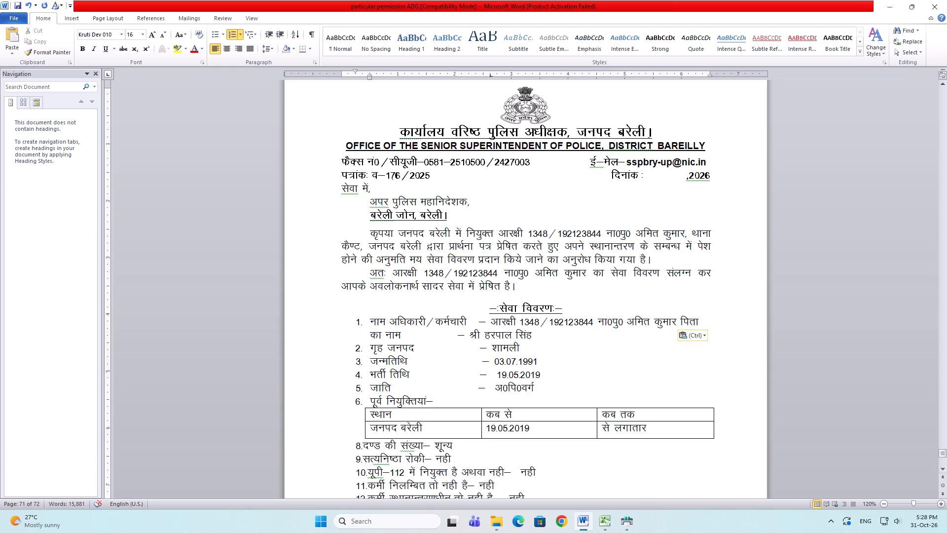
key(Return)
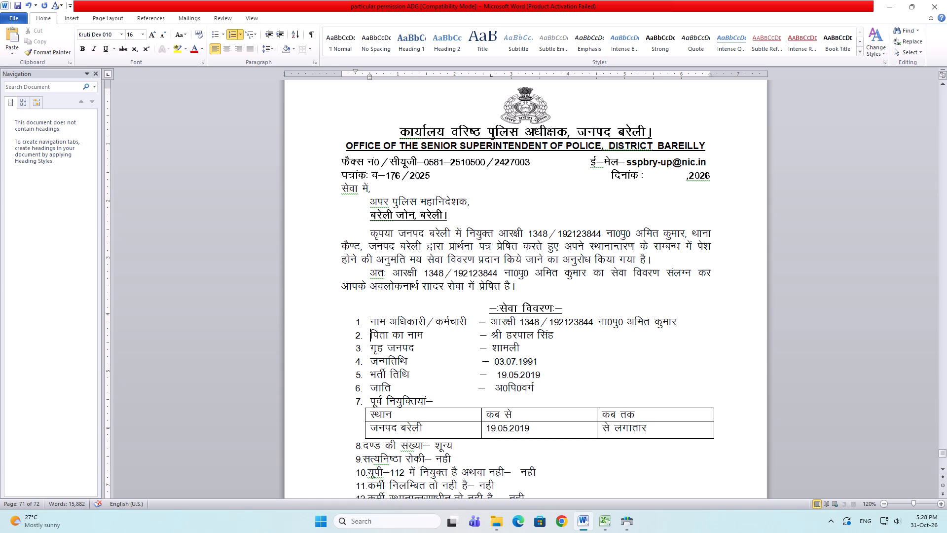
Search the nominal roll workbook for the new constable's PNO number and select the matching row.
drag(552, 320, 593, 324)
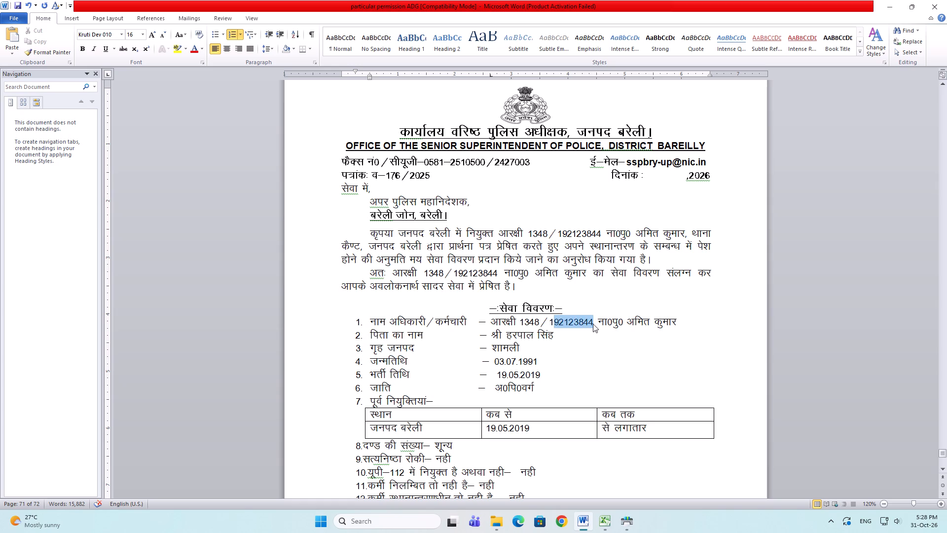
key(ctrl+c)
key(alt+Tab)
key(alt+Tab)
click(550, 305)
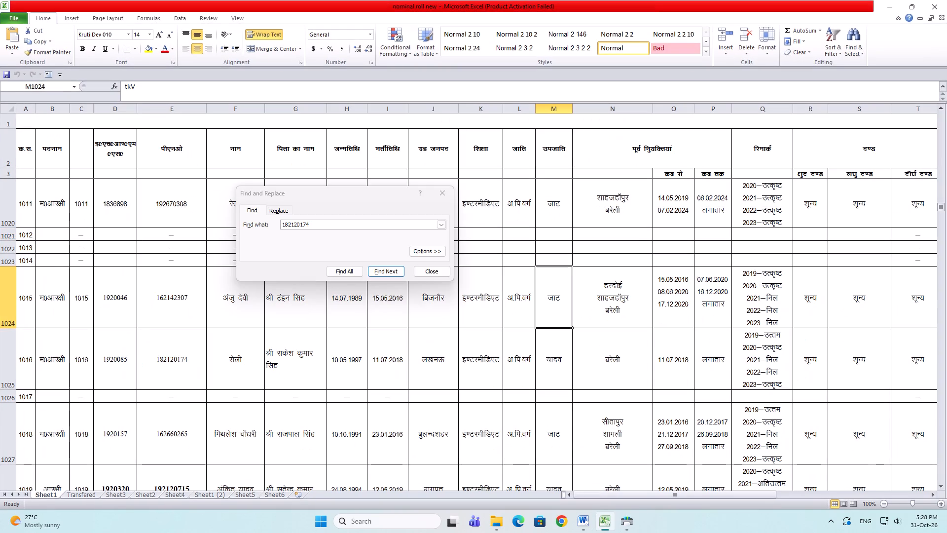
double_click(296, 226)
key(ctrl+v)
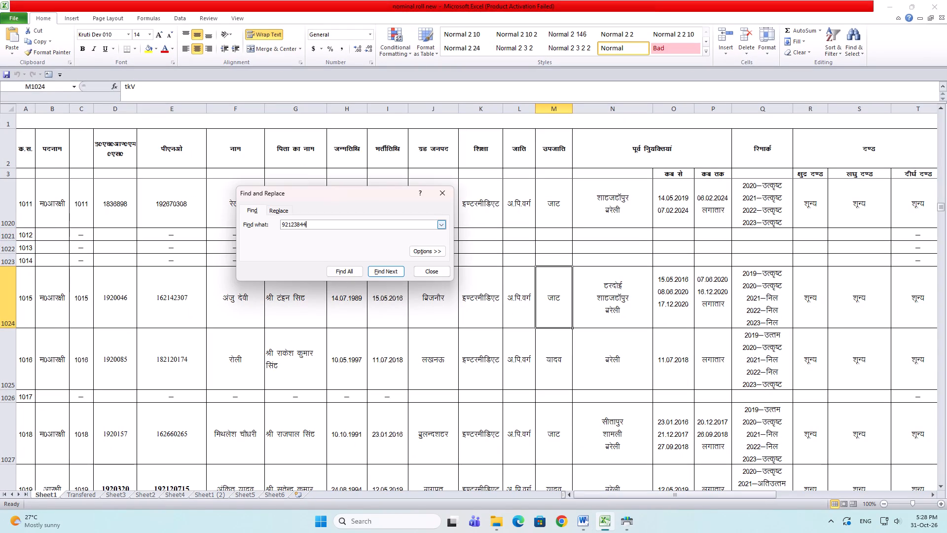
key(Return)
click(0, 343)
Replace the first name in the letter's पिता का नाम entry with the one in the constable's nominal roll record.
key(alt+Tab)
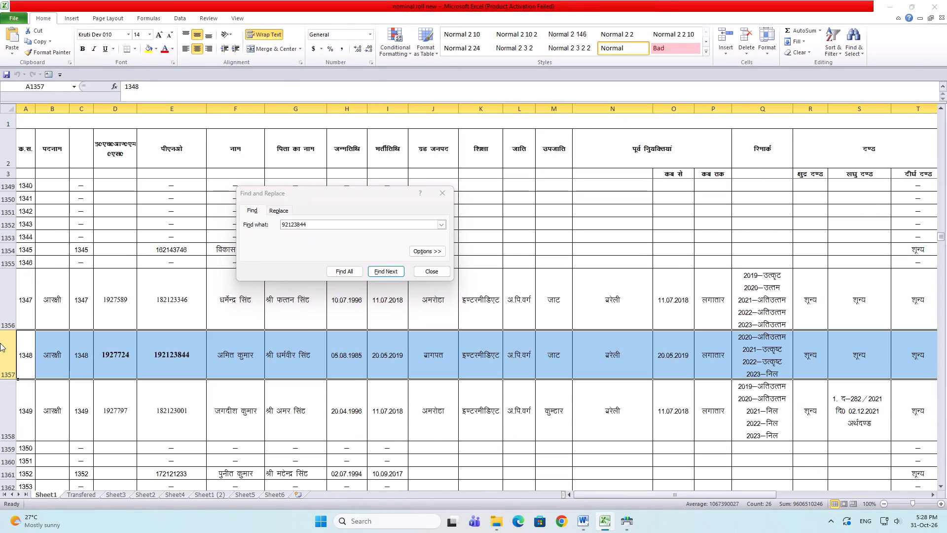
drag(504, 335, 530, 338)
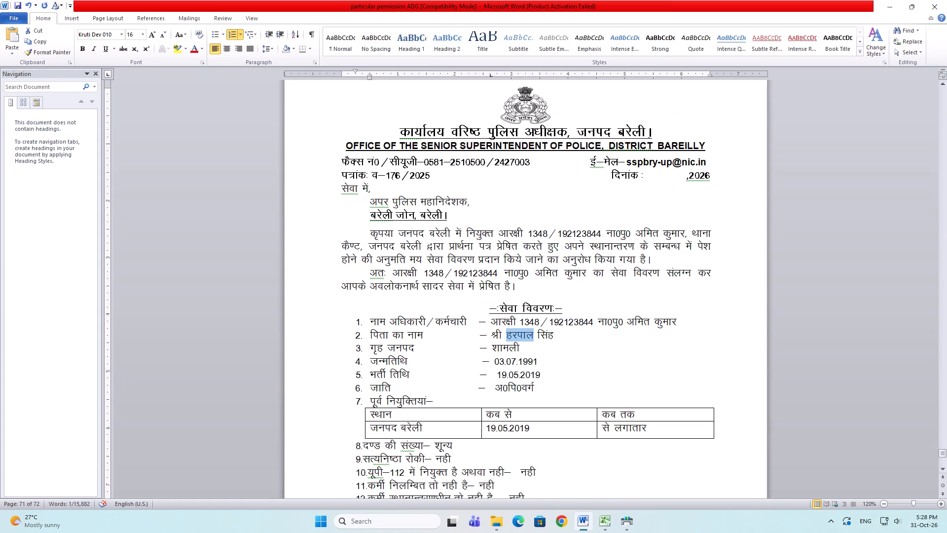
drag(530, 338, 533, 338)
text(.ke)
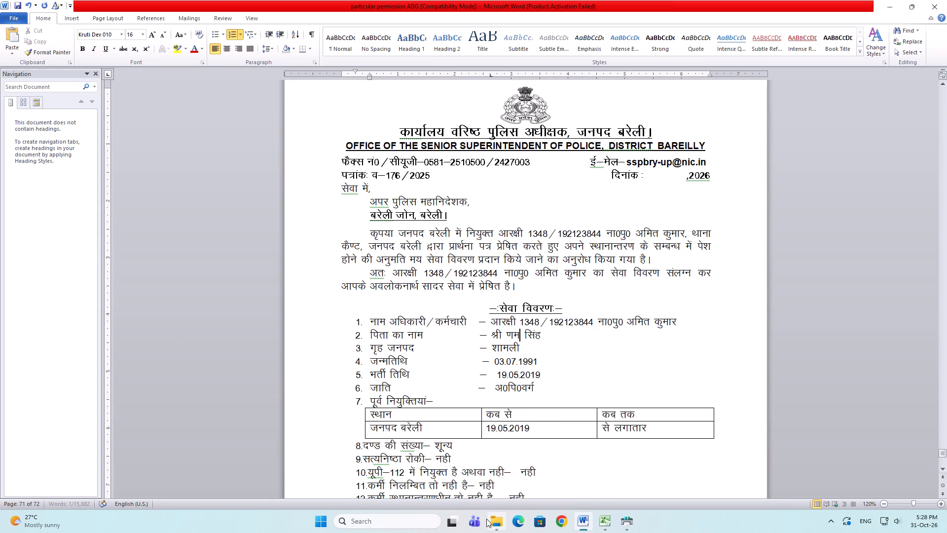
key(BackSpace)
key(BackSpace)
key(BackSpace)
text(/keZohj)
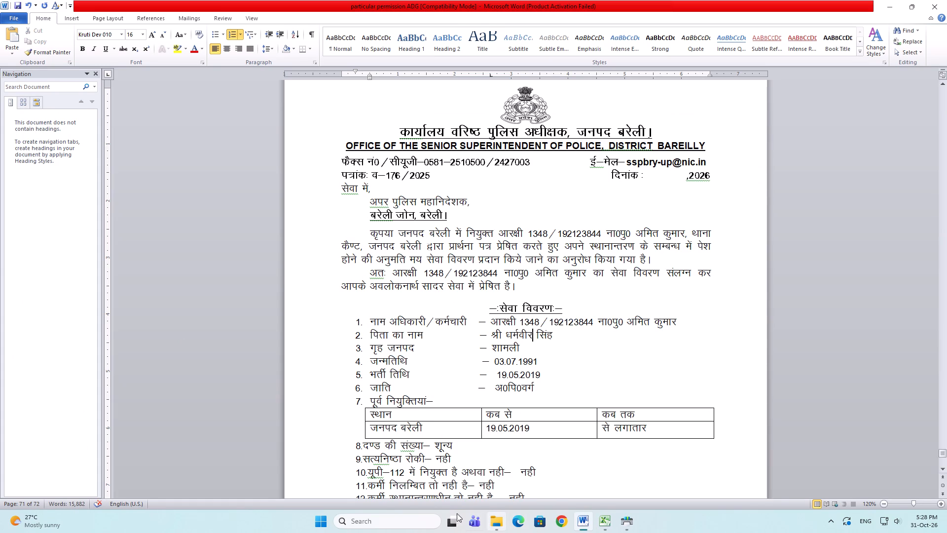
Set गृह जनपद in the letter's service details to बागपत.
drag(490, 348, 516, 351)
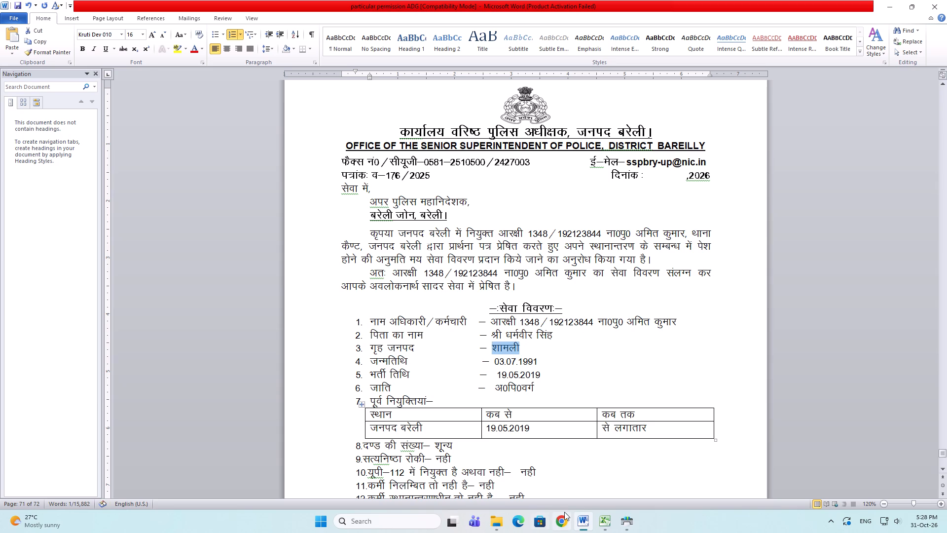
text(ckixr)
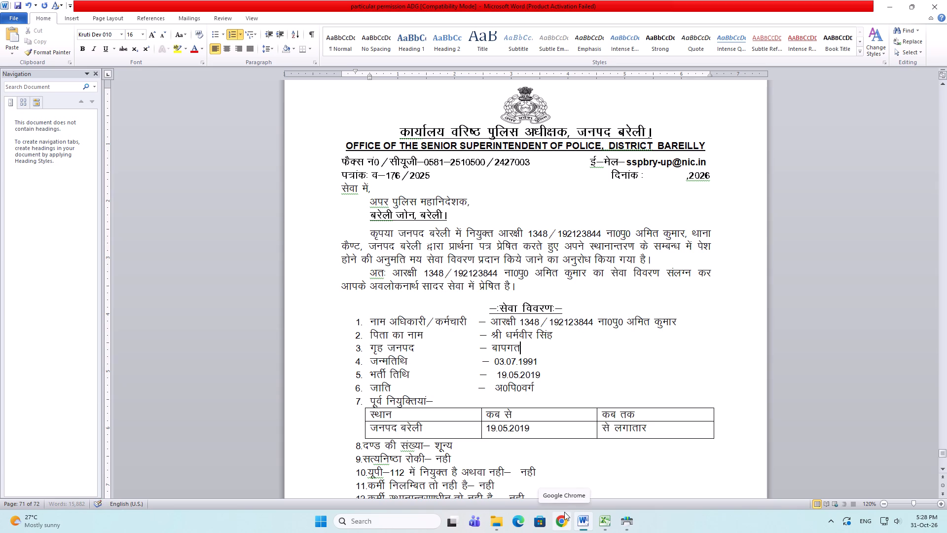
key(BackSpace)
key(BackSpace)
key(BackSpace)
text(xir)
Check the nominal roll record and enter the constable's date of birth under जन्मतिथि in the letter.
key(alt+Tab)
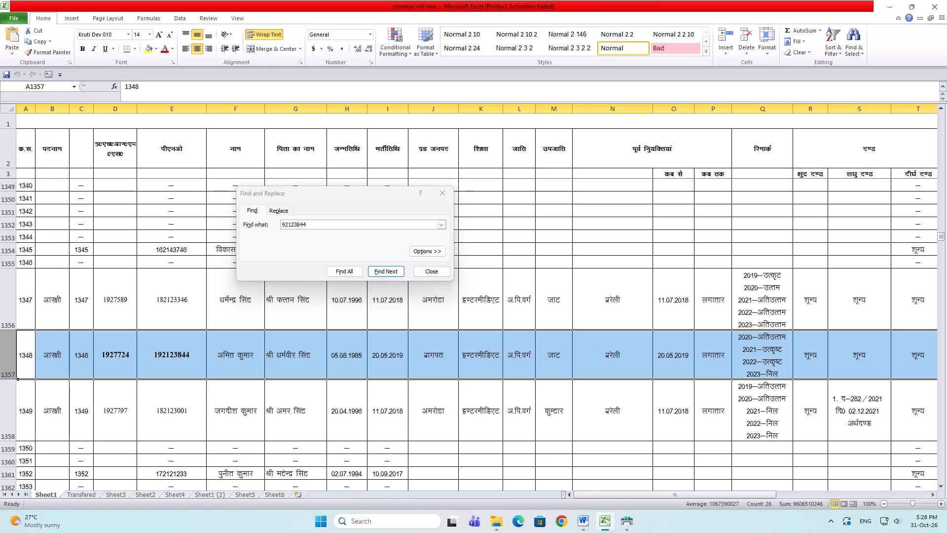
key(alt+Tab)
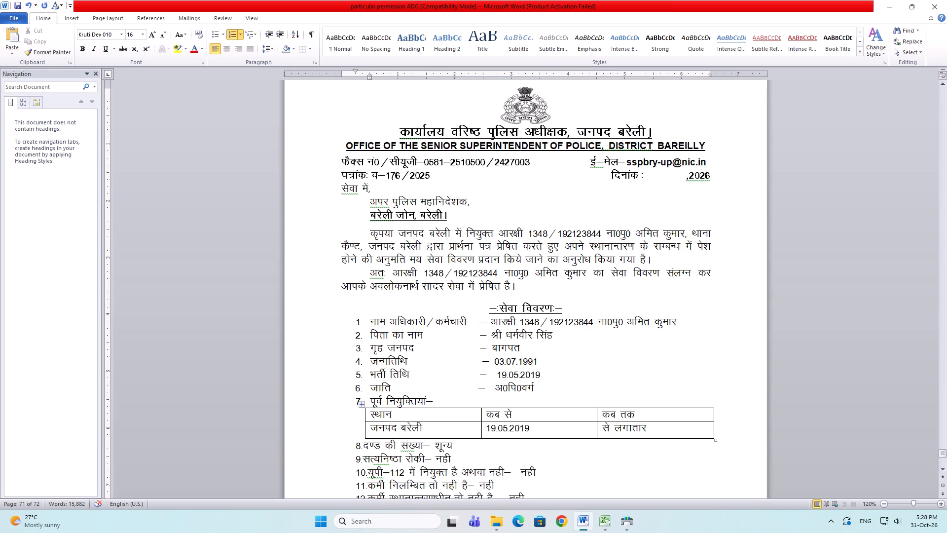
drag(495, 362, 527, 363)
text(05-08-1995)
Check the nominal roll record and set भर्ती तिथि in the letter's service details to 20.05.2019.
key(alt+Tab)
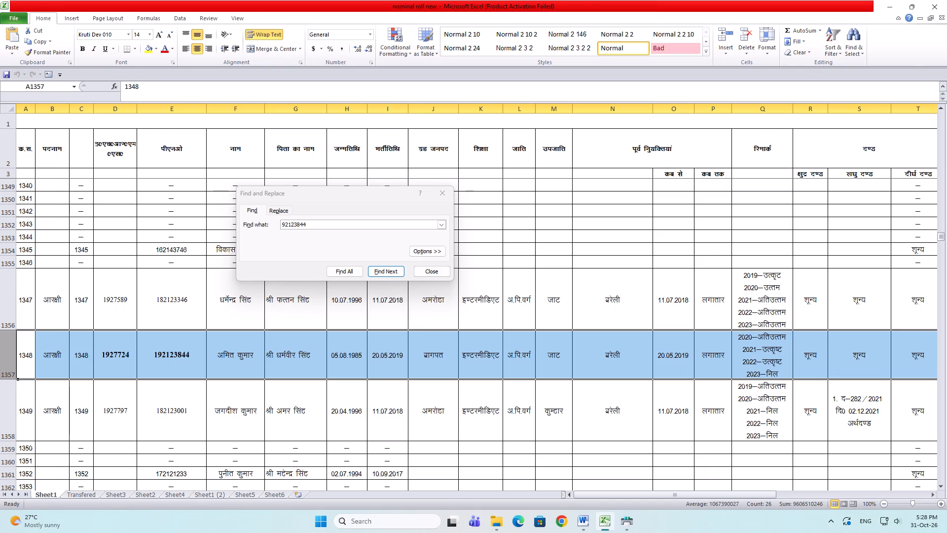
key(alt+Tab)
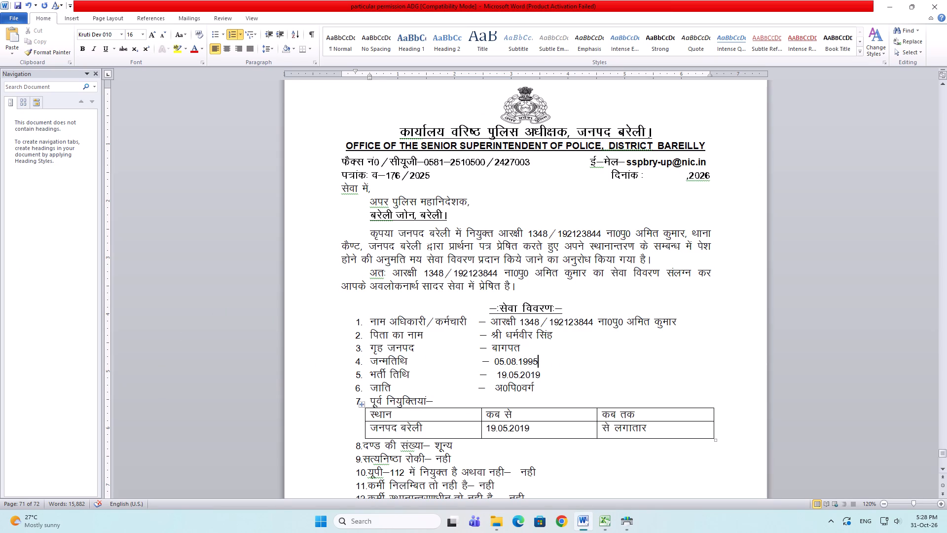
click(495, 378)
key(Delete)
key(Delete)
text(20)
Check the nominal roll record and set the कब से date for जनपद बरेली in the previous postings table to 20.05.2019.
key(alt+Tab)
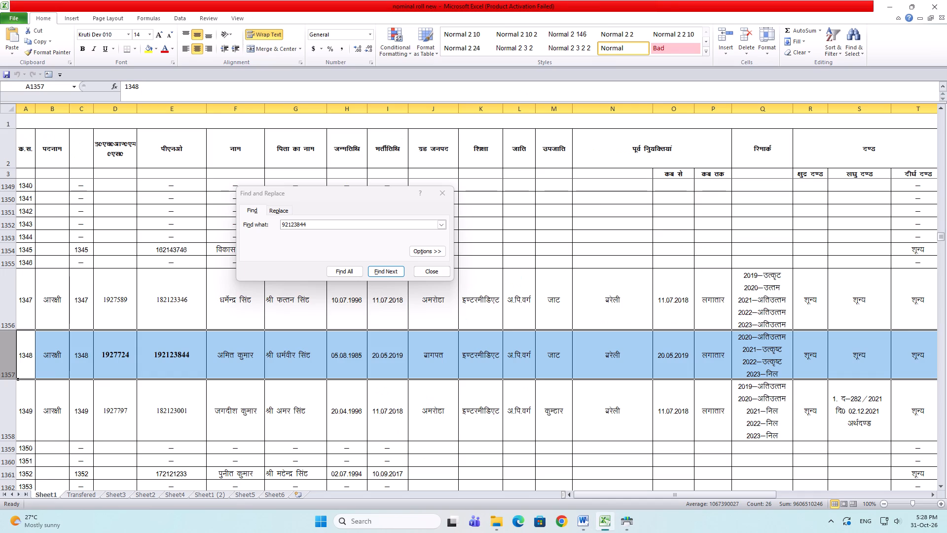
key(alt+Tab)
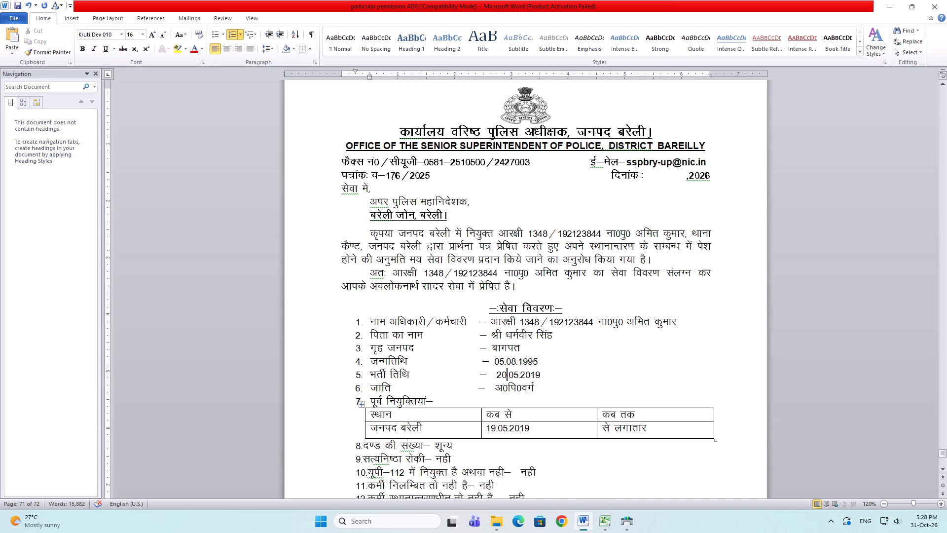
click(486, 428)
key(Delete)
key(Delete)
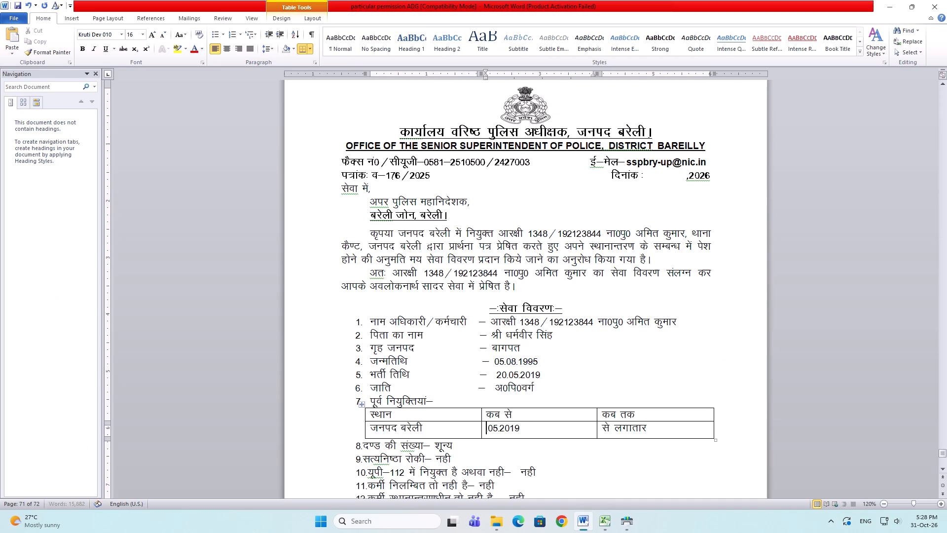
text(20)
Replace the old constable's rank, number and name in the प्रतिलिपि paragraph with a copy of the नाम अधिकारी/कर्मचारी entry.
scroll(498, 406, down, 5)
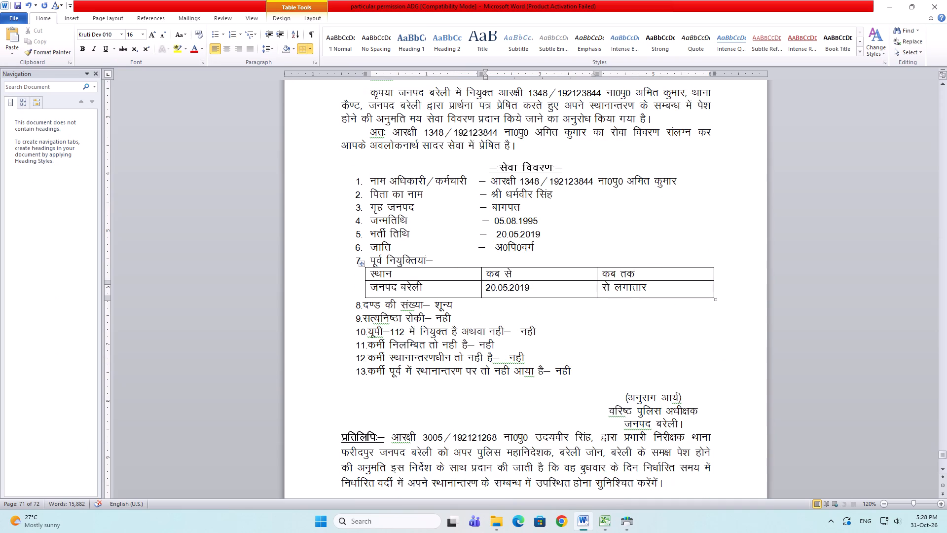
drag(492, 182, 634, 182)
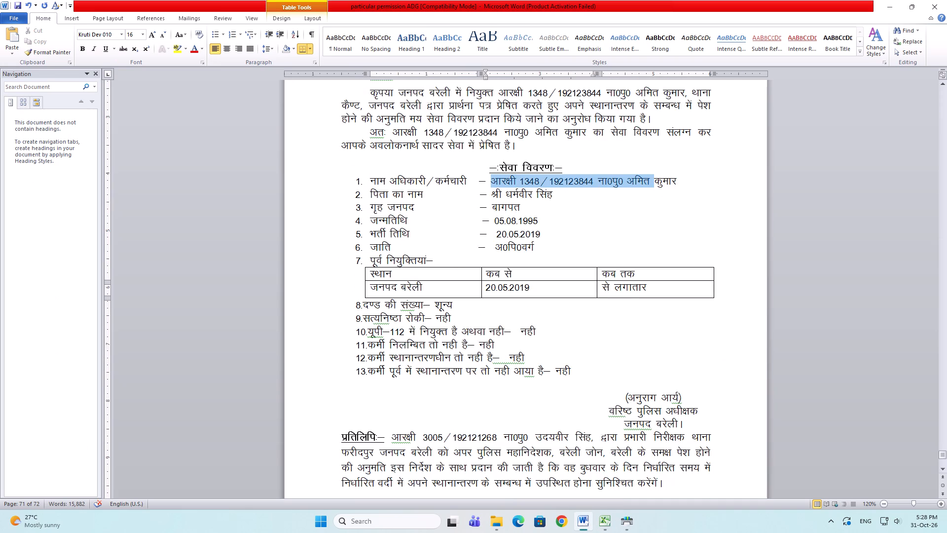
drag(634, 182, 672, 185)
key(ctrl+c)
scroll(466, 248, down, 4)
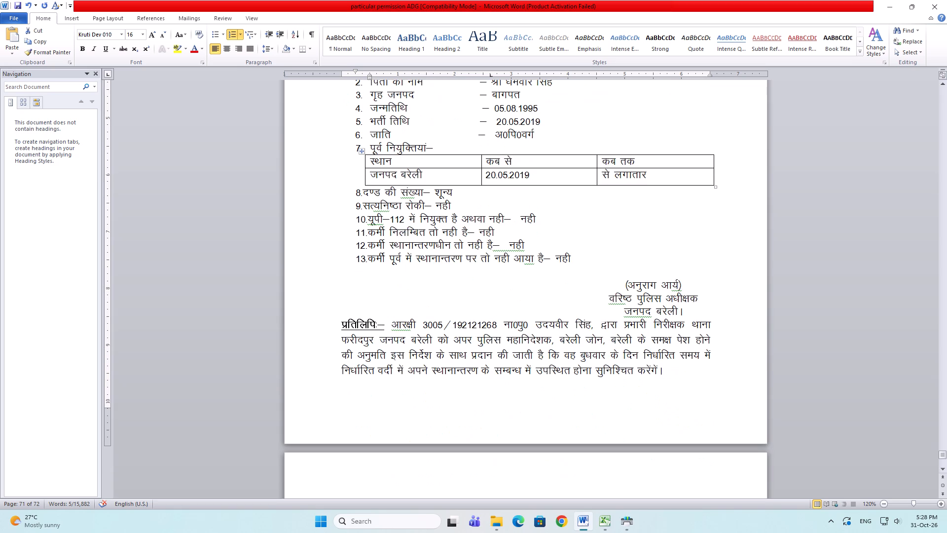
drag(391, 324, 588, 325)
key(ctrl+v)
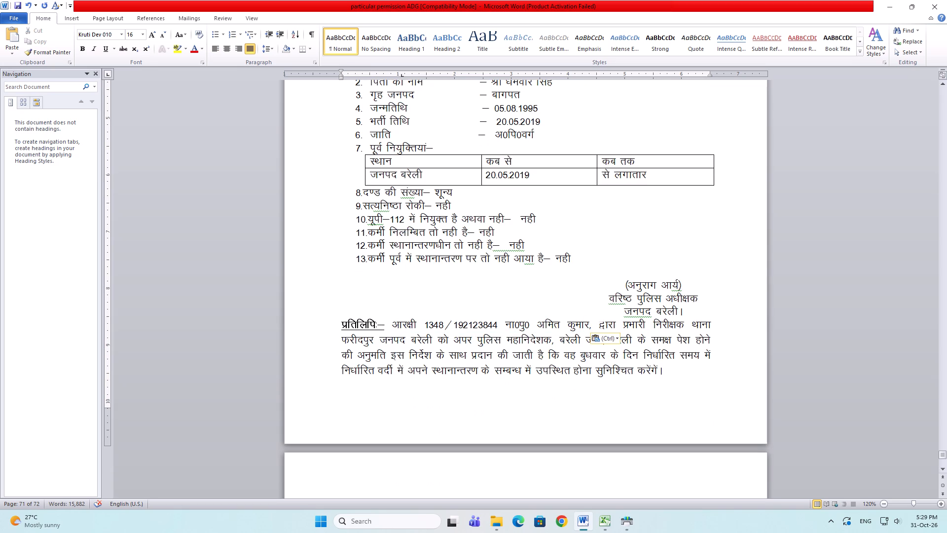
Replace the police station name फरीदपुर in the प्रतिलिपि paragraph with कैण्ट followed by a comma.
drag(344, 340, 376, 343)
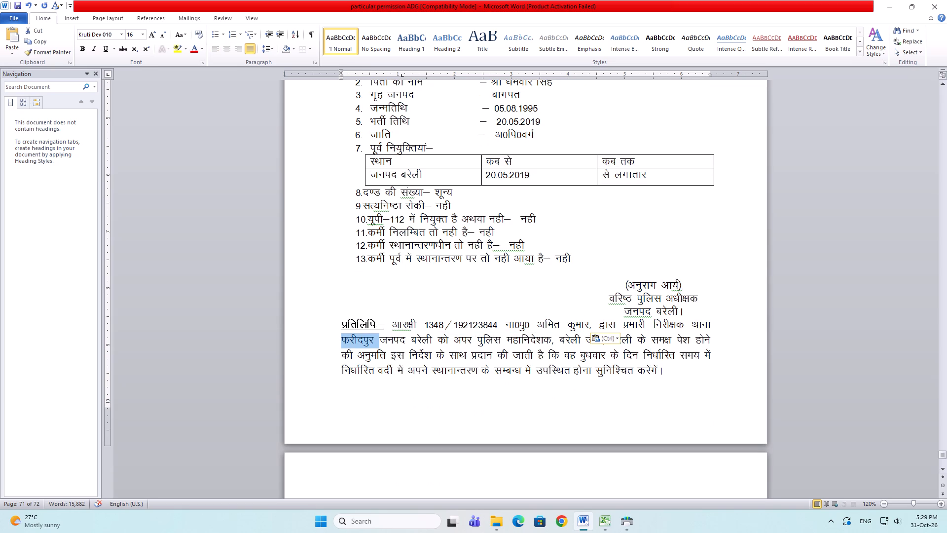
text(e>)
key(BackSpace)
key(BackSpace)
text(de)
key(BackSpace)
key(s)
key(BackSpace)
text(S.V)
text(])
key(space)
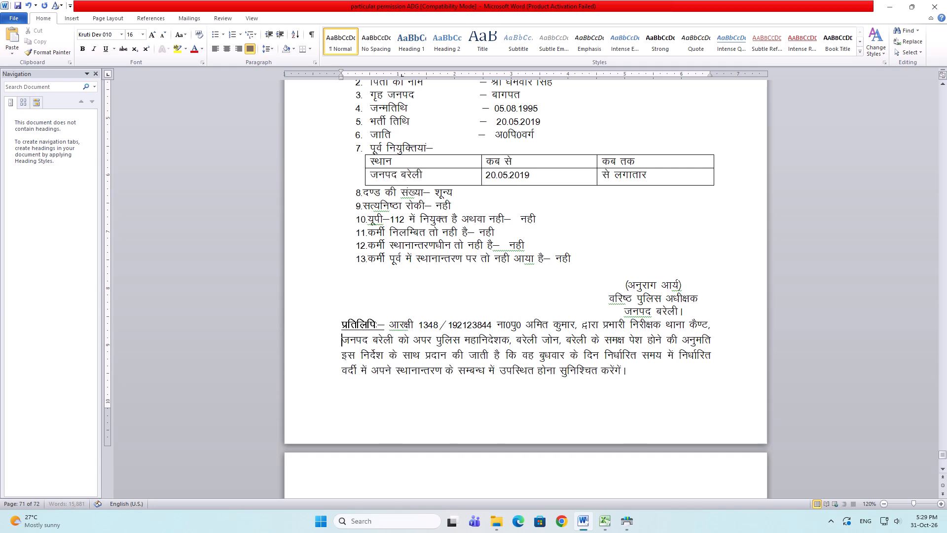
Print one copy of only the new letter's page and save the document.
scroll(549, 273, up, 10)
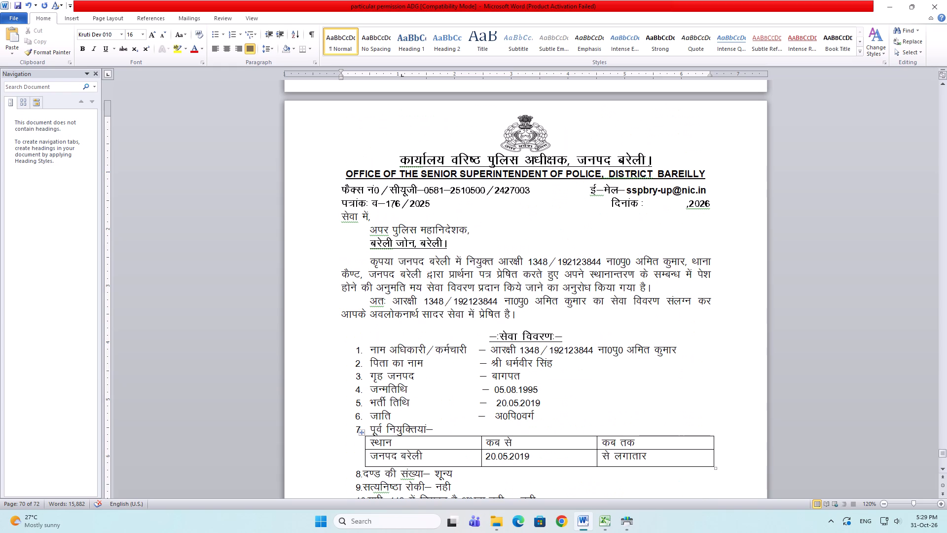
click(552, 254)
key(ctrl+p)
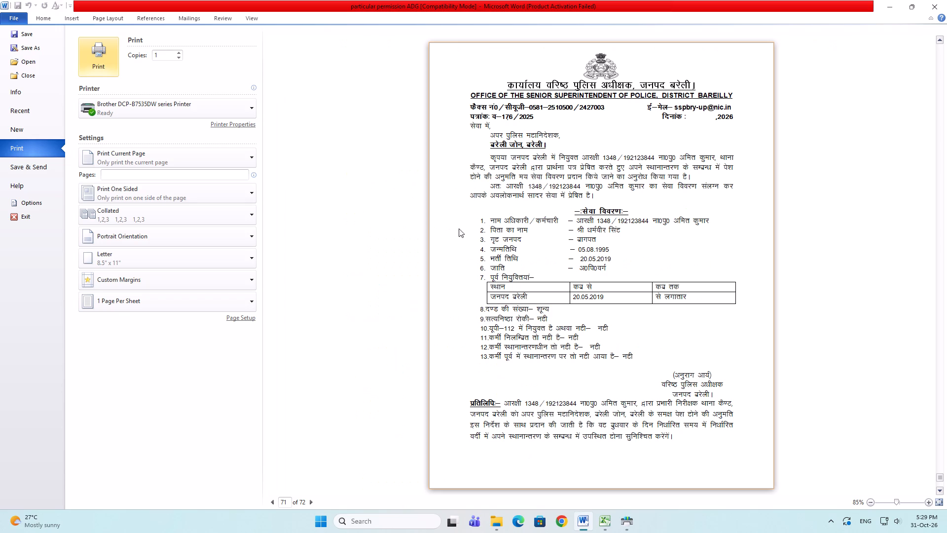
click(104, 68)
key(ctrl+s)
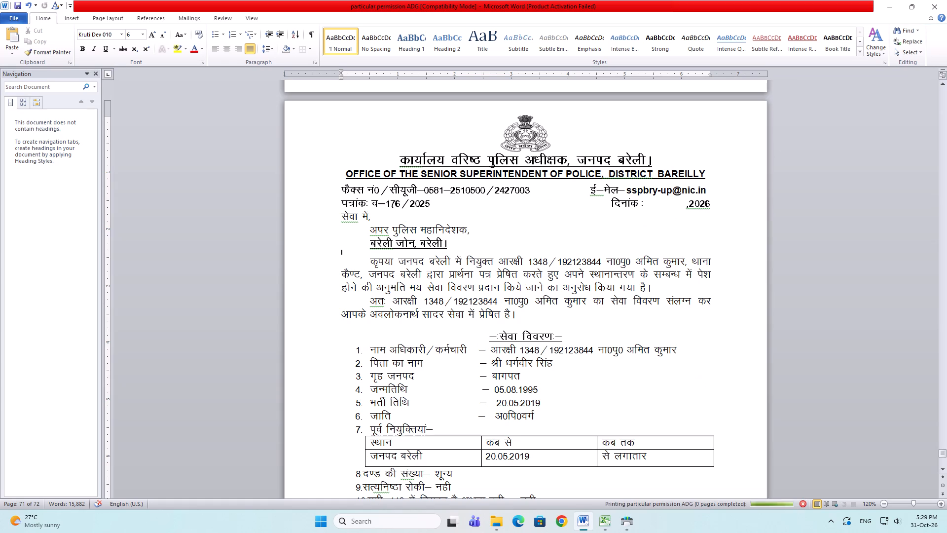
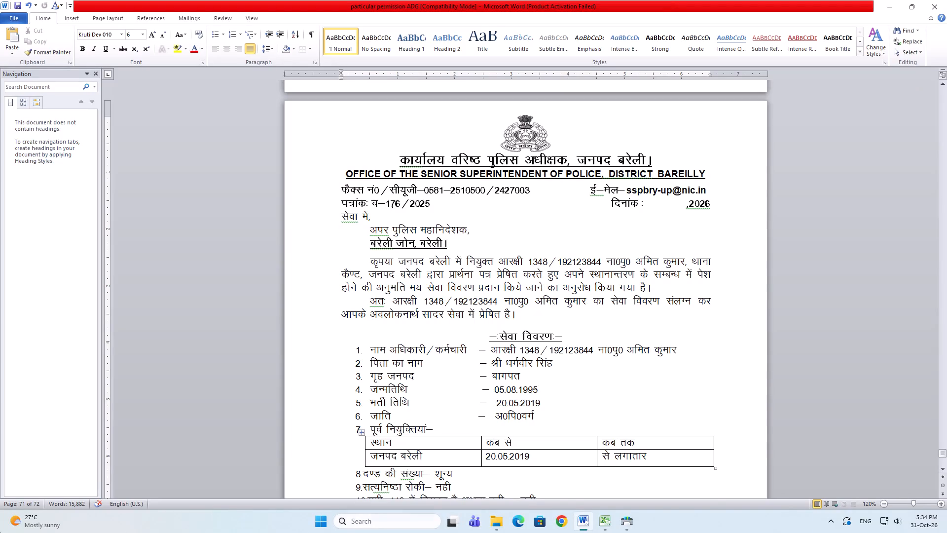
Save and close the ADG permission document, and clear the nominal roll and All CRK work windows from the desktop.
key(ctrl+s)
click(933, 0)
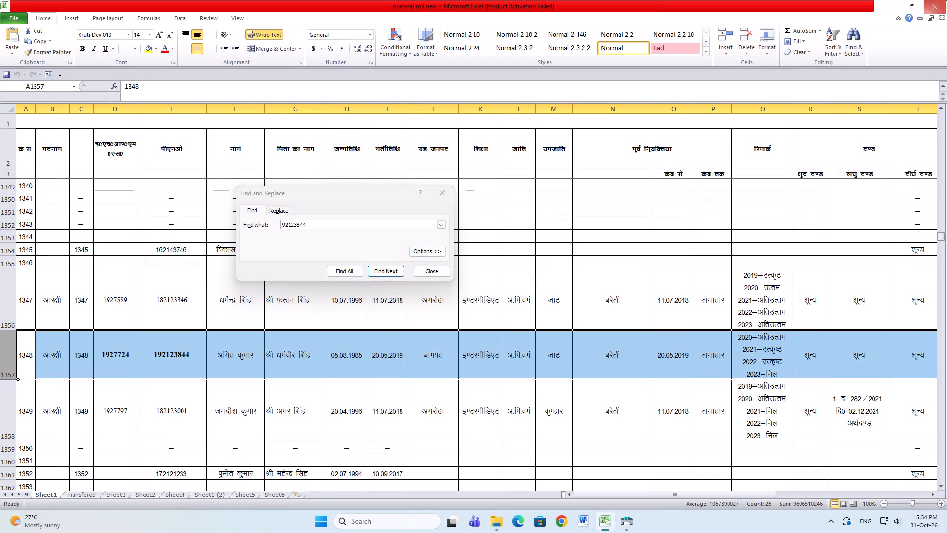
click(893, 0)
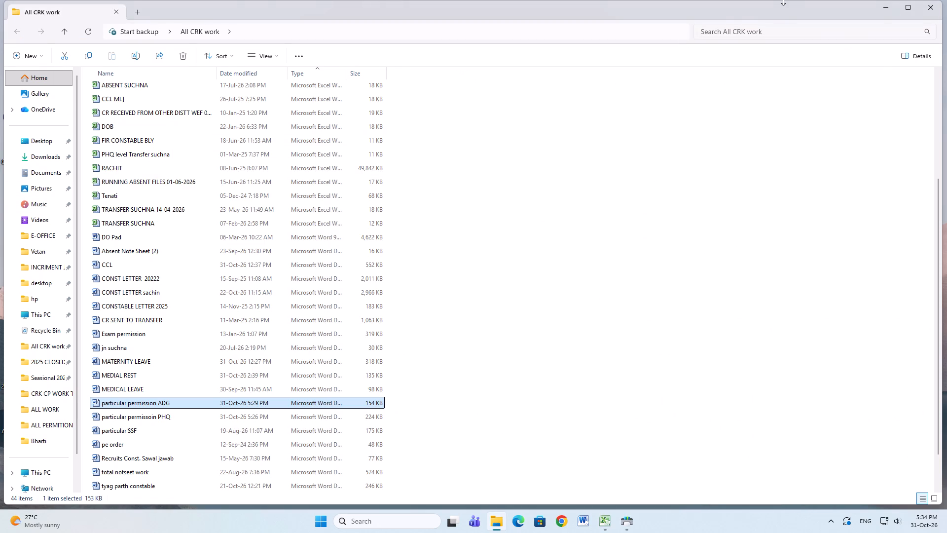
click(938, 5)
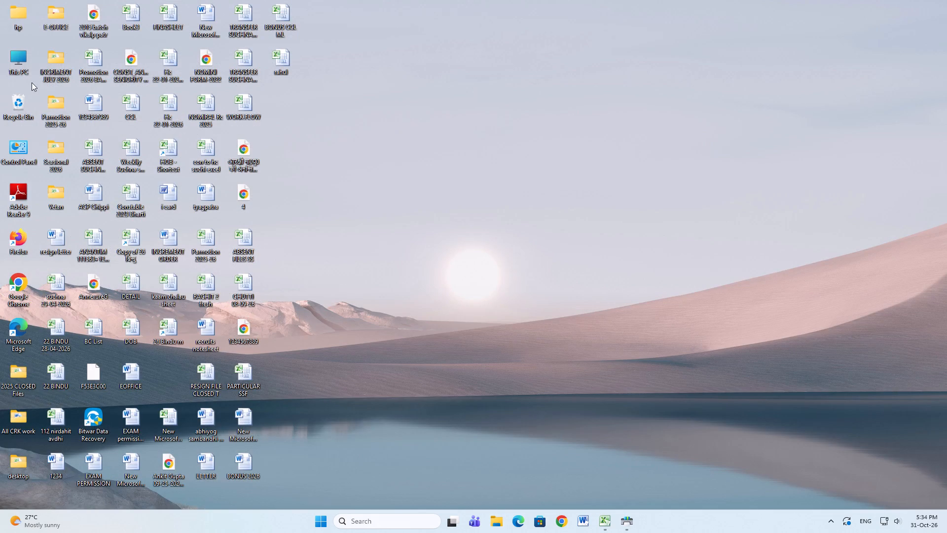
Open the PARTICULER-PERMISTION document from the ALL PERMITION folder in CRK CP WORK TOTAL on drive D and go to its end.
double_click(27, 64)
double_click(302, 102)
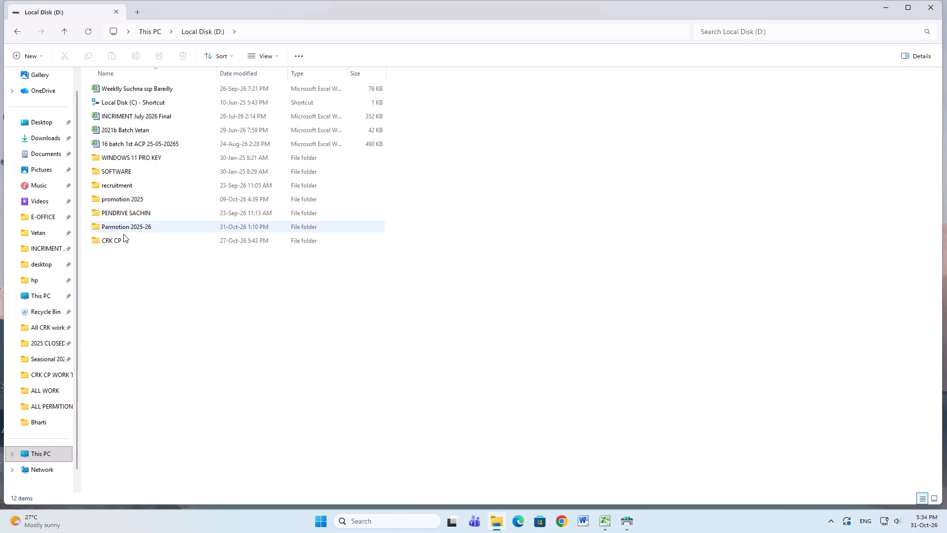
double_click(123, 234)
click(134, 146)
double_click(135, 132)
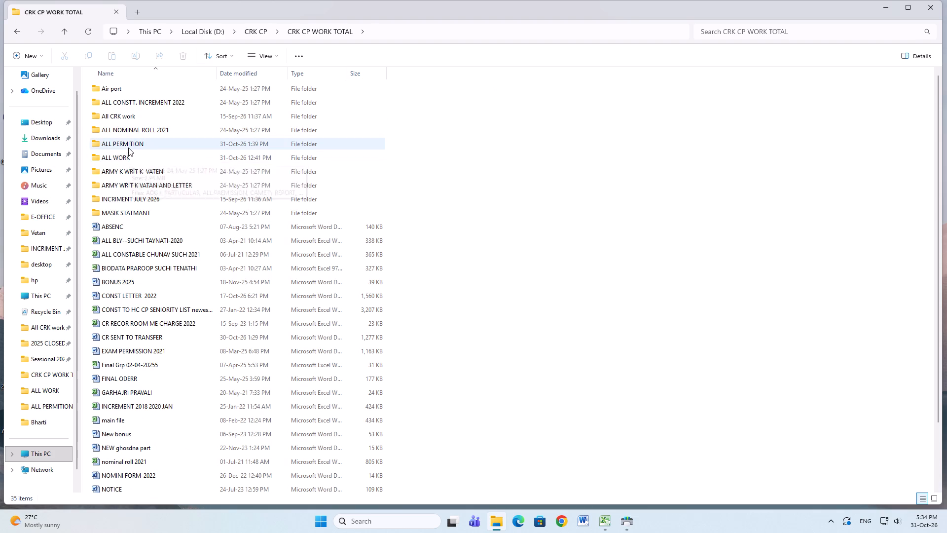
double_click(128, 148)
double_click(134, 254)
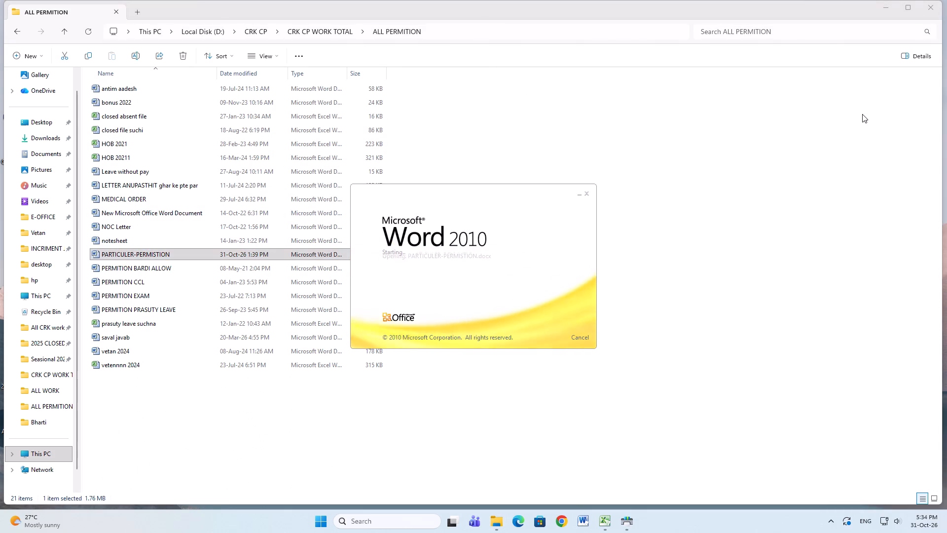
key(ctrl+End)
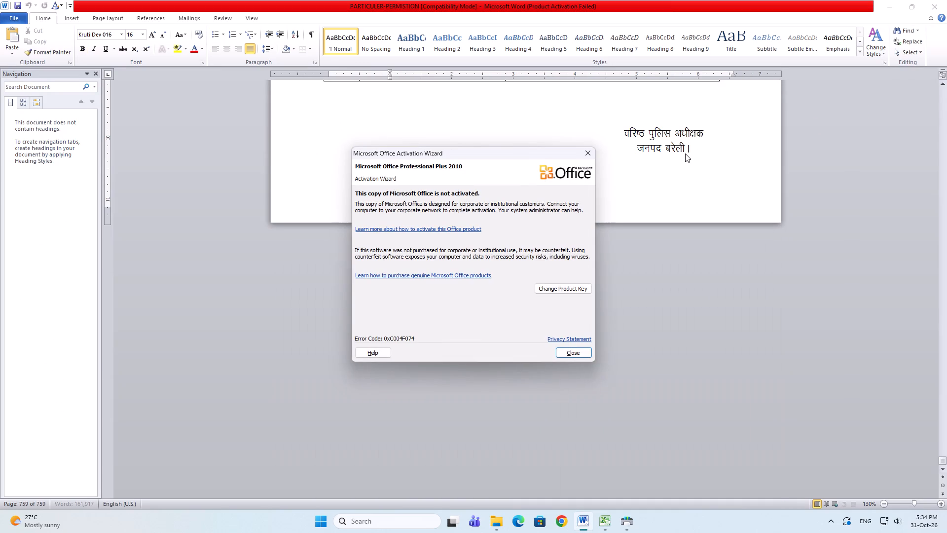
click(578, 353)
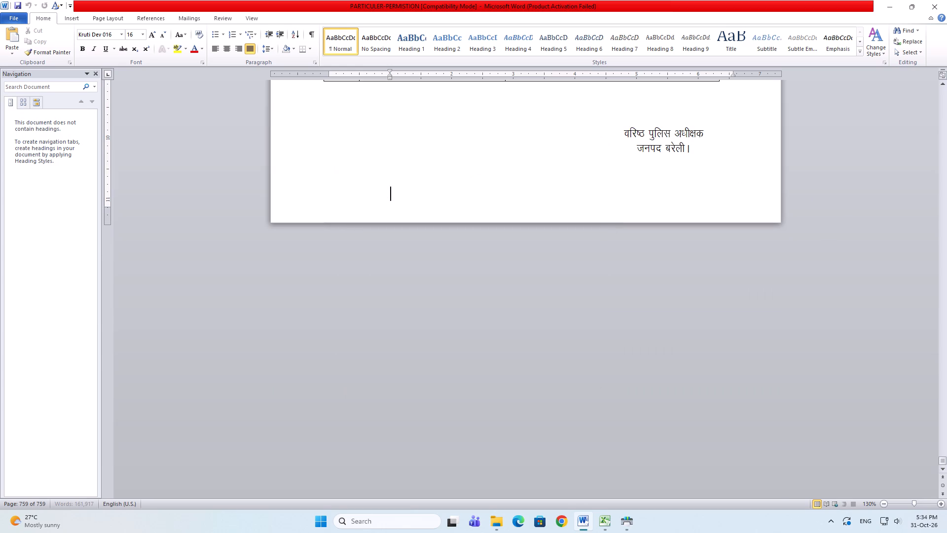
Duplicate the entire last letter, from the emblem heading to the signature block, onto a new page at the document's end.
scroll(754, 160, up, 13)
scroll(605, 107, up, 3)
scroll(545, 169, up, 2)
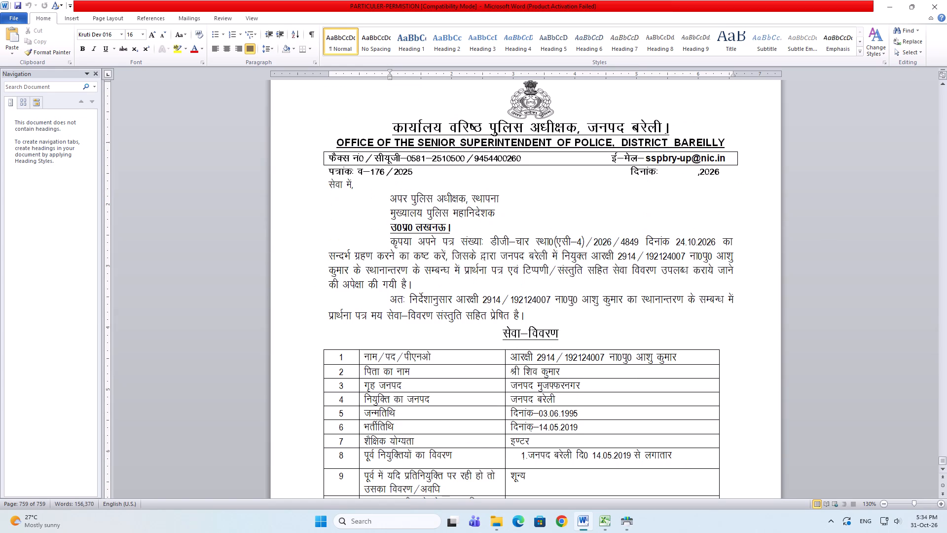
drag(504, 100, 690, 435)
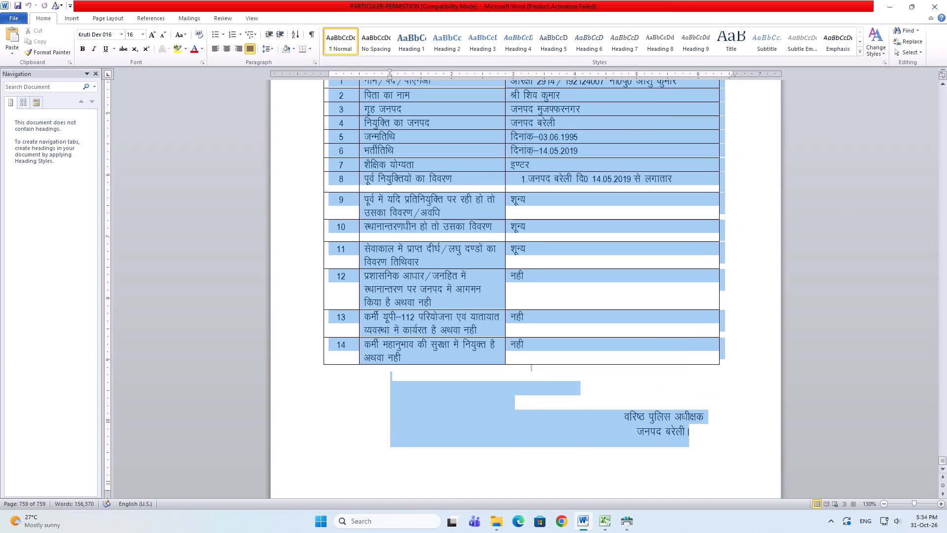
key(ctrl+c)
key(ctrl+c)
scroll(426, 451, down, 8)
click(417, 435)
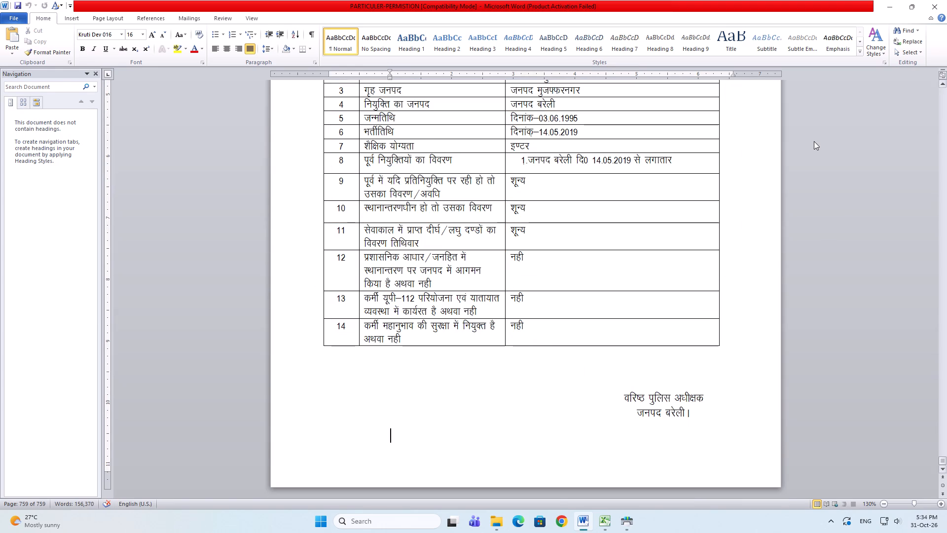
key(ctrl+Return)
key(ctrl+v)
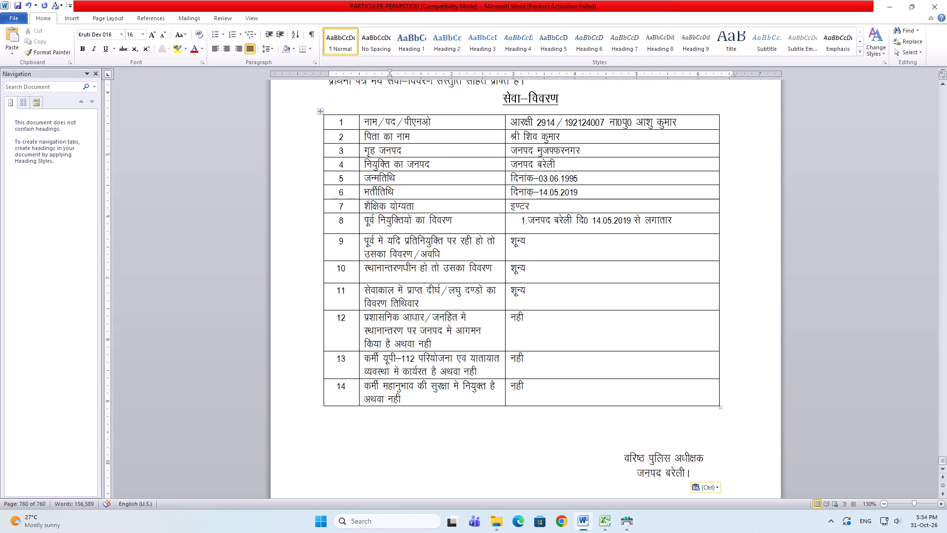
scroll(559, 258, up, 6)
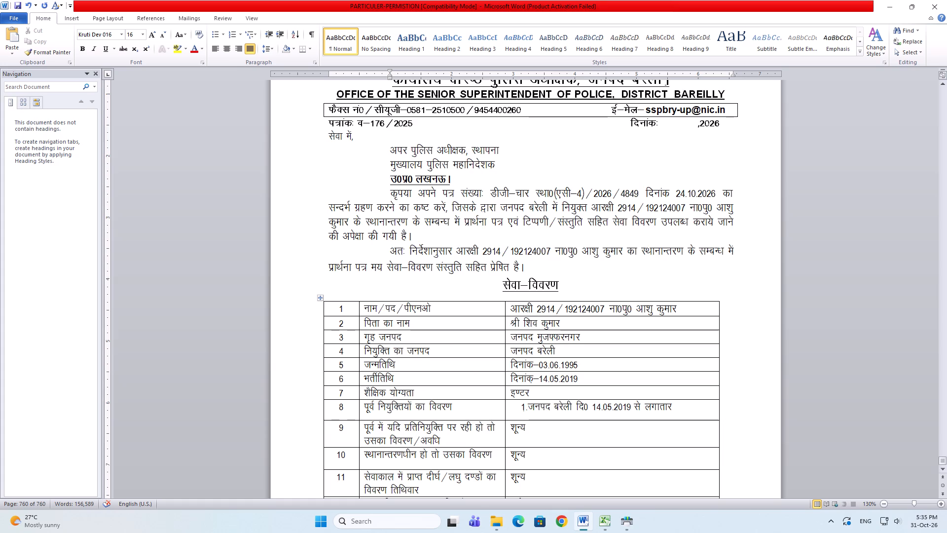
Change the last part of the reference letter number to 4848 and enter its date as 24.10.2026 in the new letter's opening paragraph.
click(633, 192)
key(Delete)
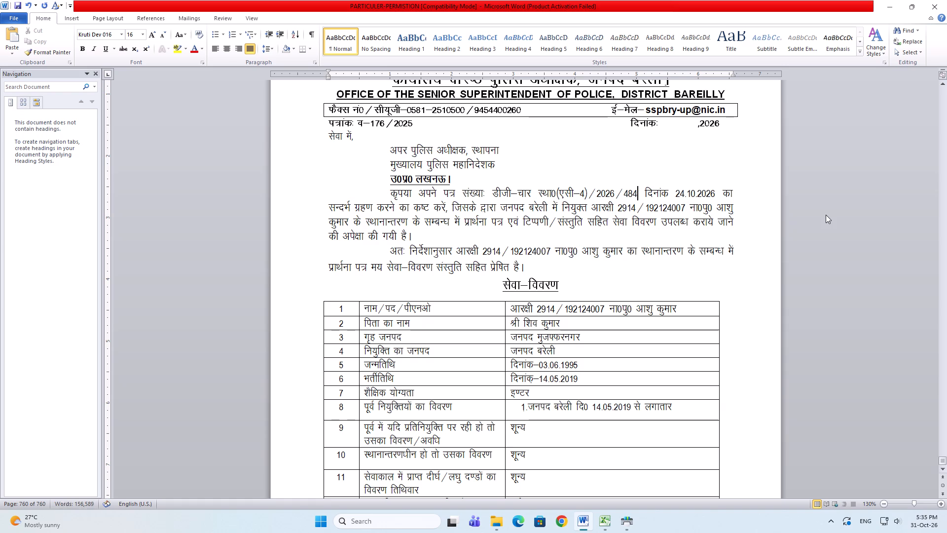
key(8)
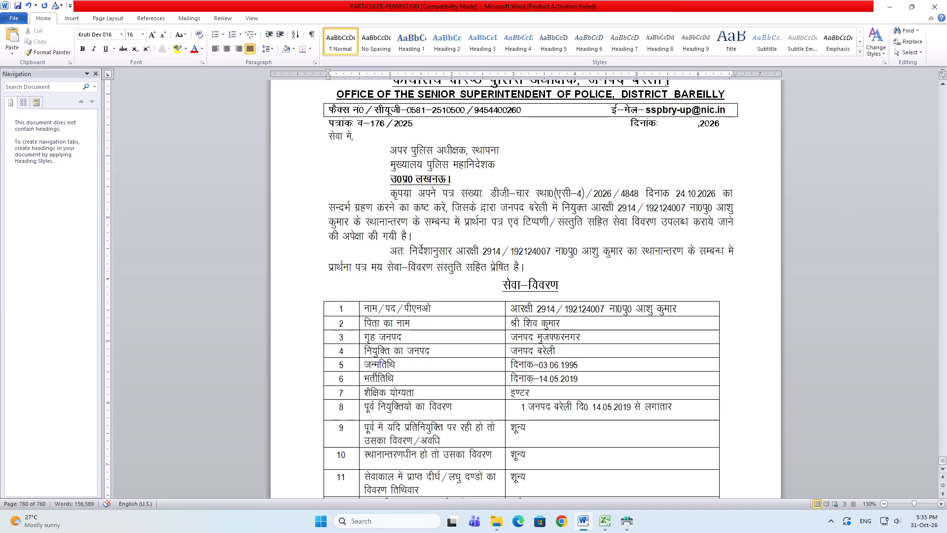
drag(676, 190, 702, 194)
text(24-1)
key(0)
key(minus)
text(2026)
In the opening paragraph, add महिला before आरक्षी and replace the old constable's number, PNO and name with the new constable's.
click(588, 207)
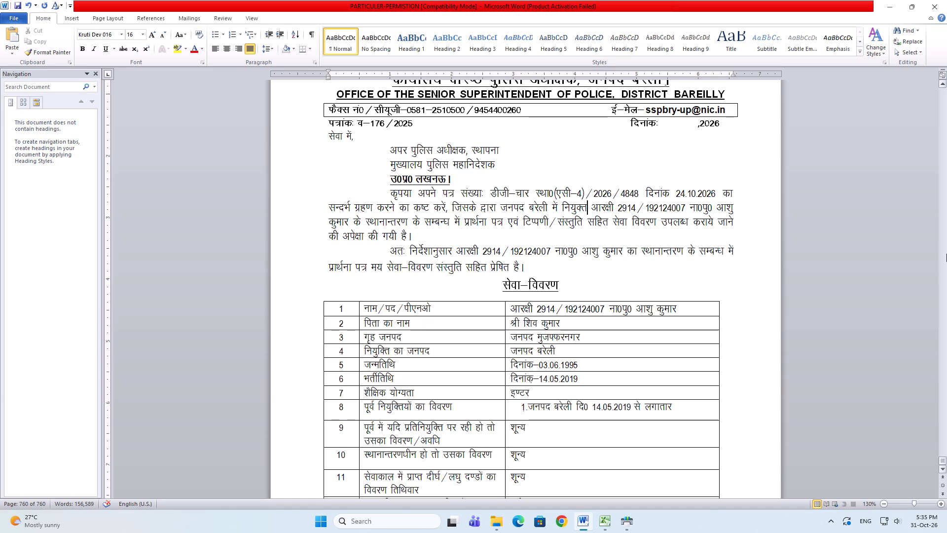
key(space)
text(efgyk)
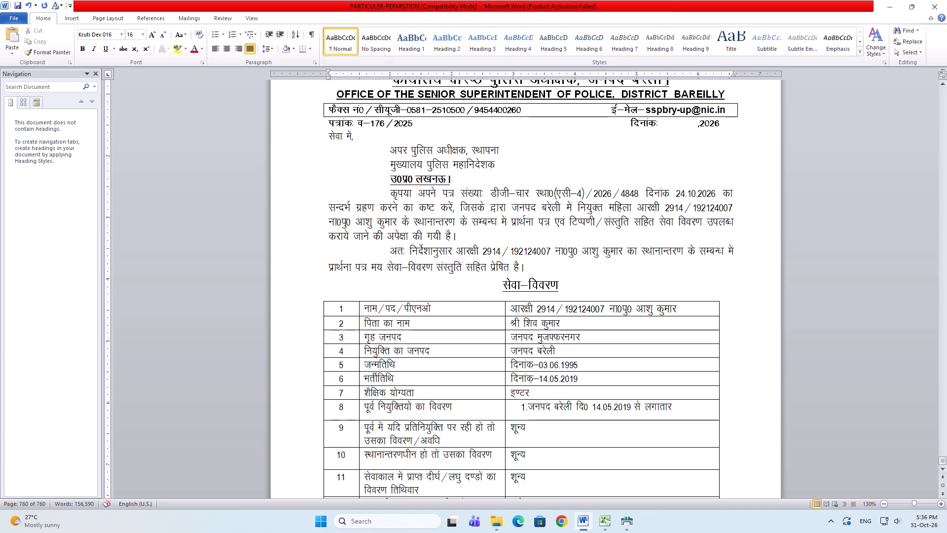
drag(665, 206, 716, 214)
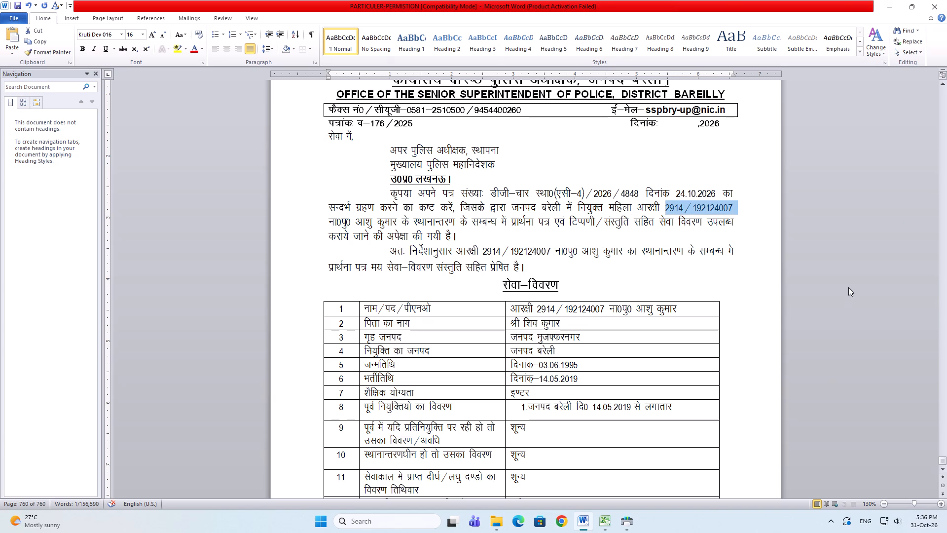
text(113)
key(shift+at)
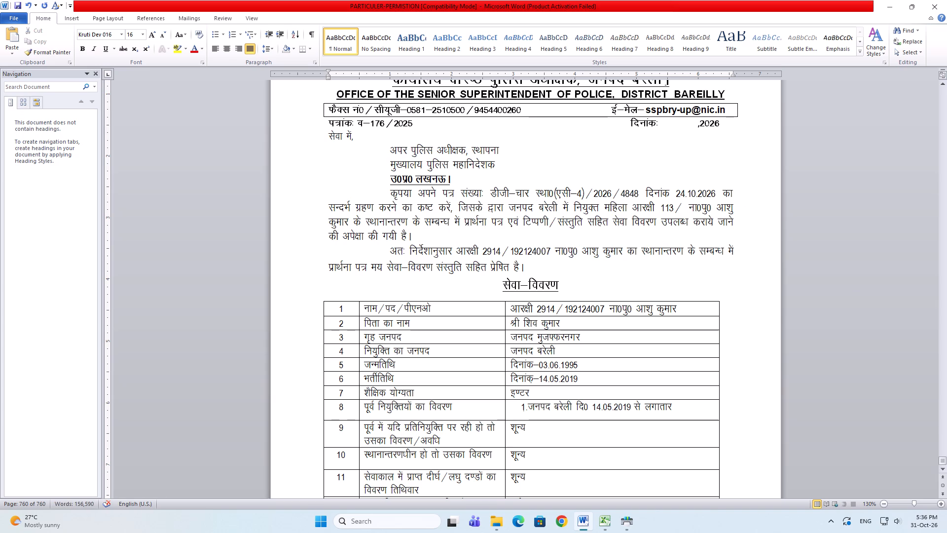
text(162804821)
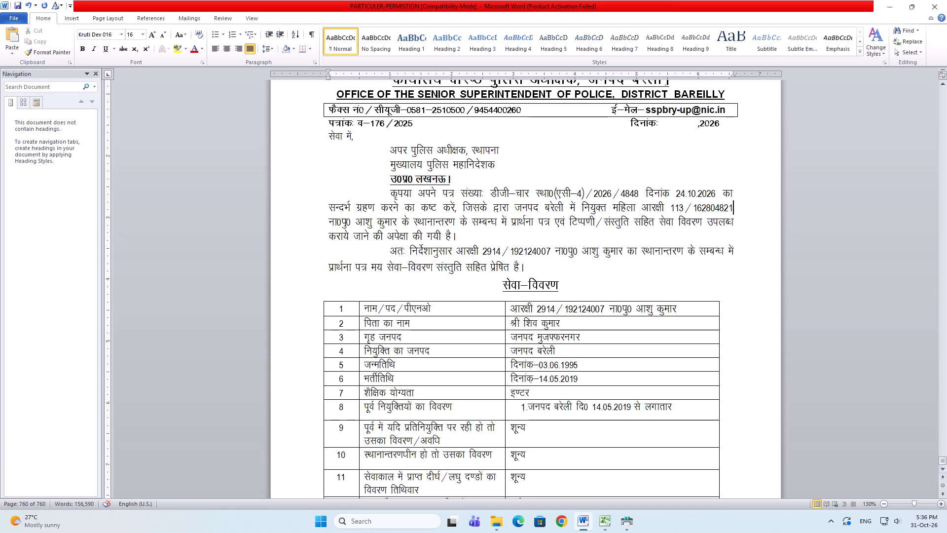
drag(357, 219, 370, 220)
drag(370, 220, 390, 221)
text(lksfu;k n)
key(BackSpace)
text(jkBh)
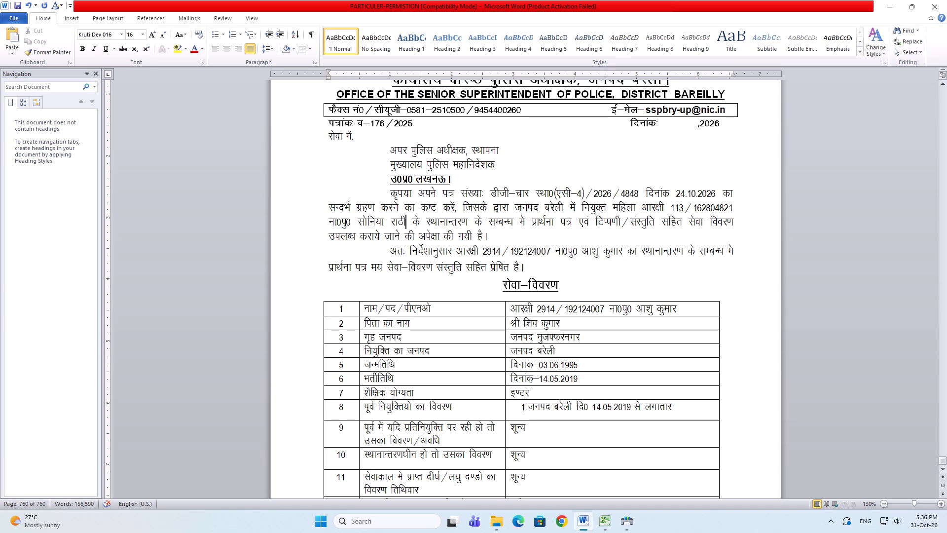
Replace the old constable's details in the अतः paragraph with a copy of the new constable's rank, number and name, removing the leftover कुमार.
drag(613, 205, 382, 222)
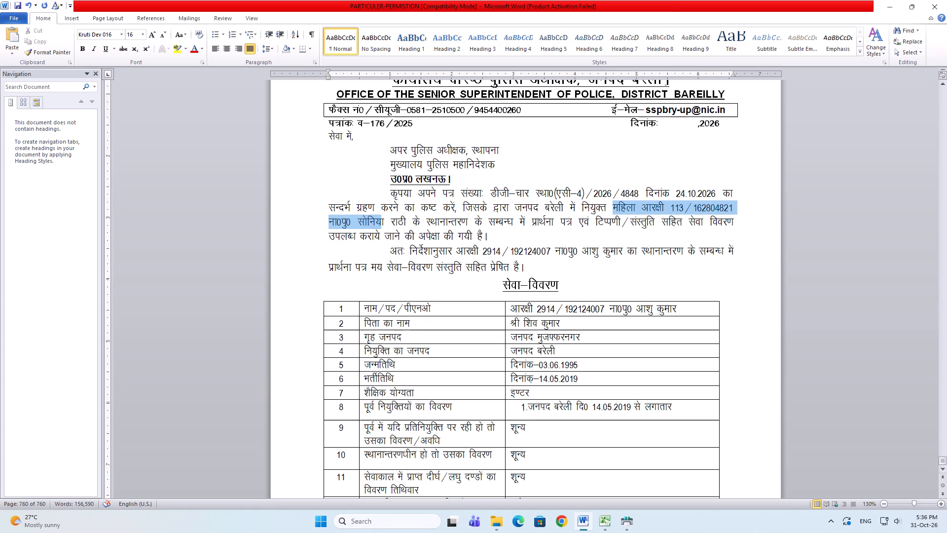
drag(382, 222, 401, 223)
key(ctrl+c)
key(ctrl+c)
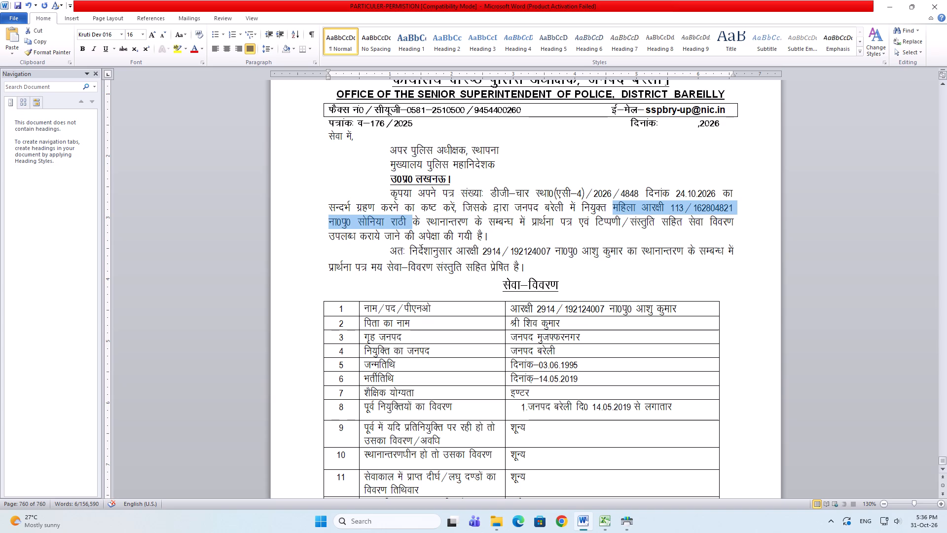
drag(458, 248, 595, 252)
key(ctrl+v)
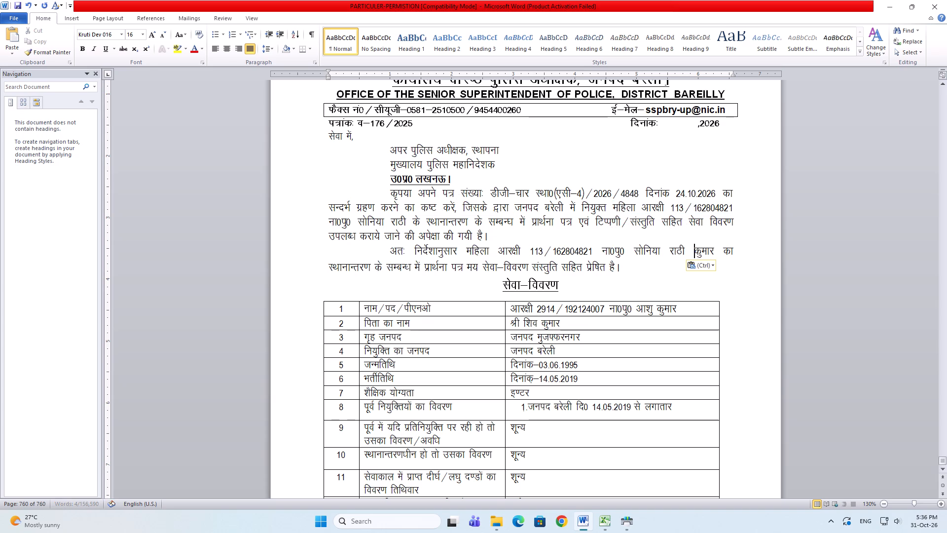
key(Delete)
key(Delete)
key(Delete)
key(Delete)
key(Delete)
key(Delete)
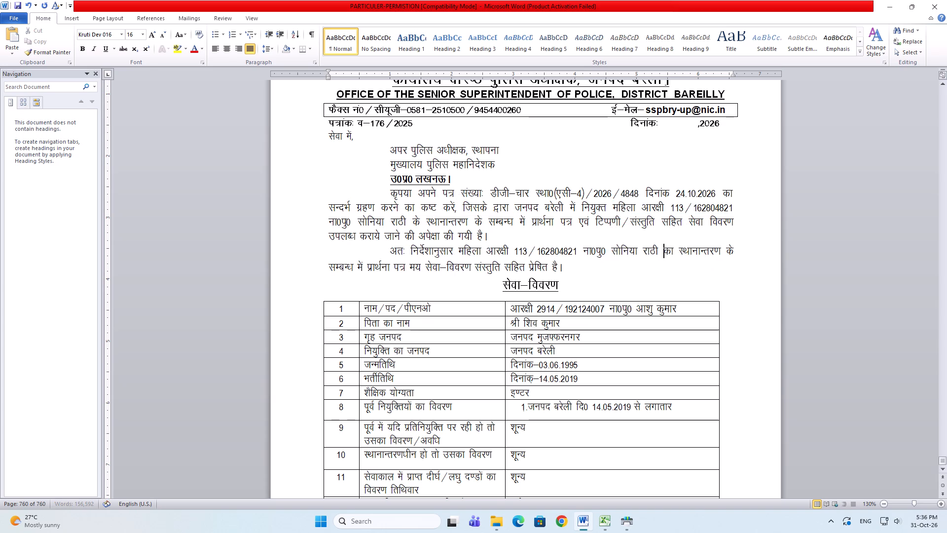
Replace the नाम/पद/पीएनओ entry in the service details table with the copied rank, number and name.
drag(680, 307, 530, 301)
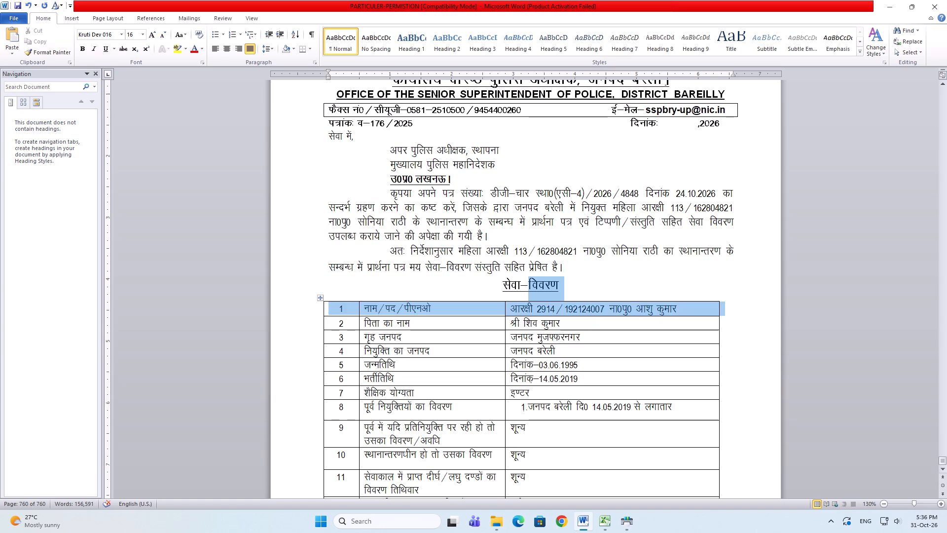
drag(530, 301, 516, 305)
key(ctrl+v)
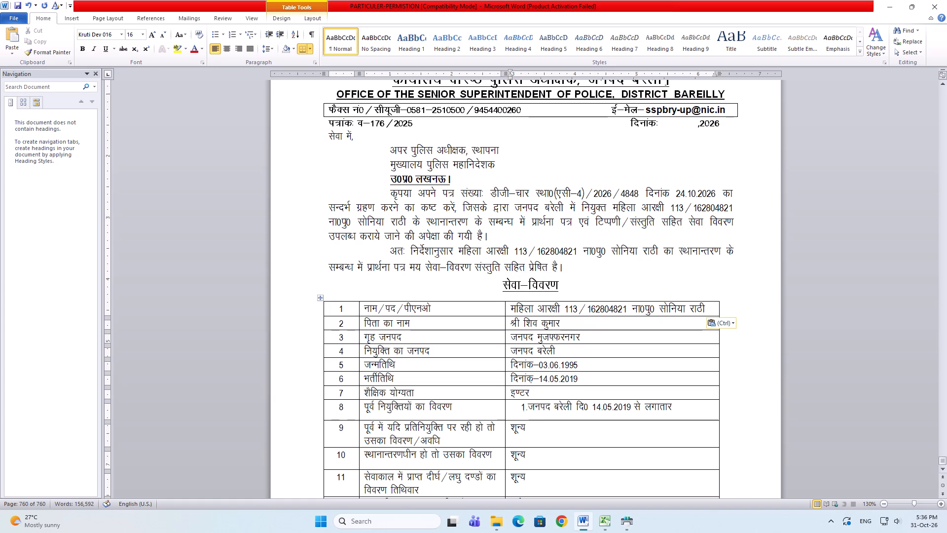
Look up the new constable's PNO in the nominal roll, highlight the matching row to check the service details, and return to the letter.
drag(586, 308, 625, 311)
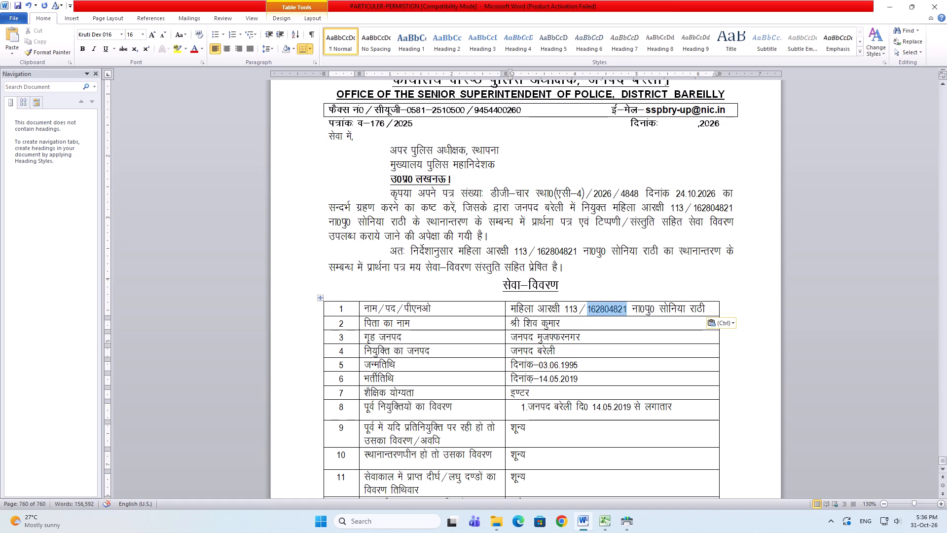
drag(625, 311, 626, 311)
key(ctrl+c)
key(alt+Tab)
key(alt+Tab)
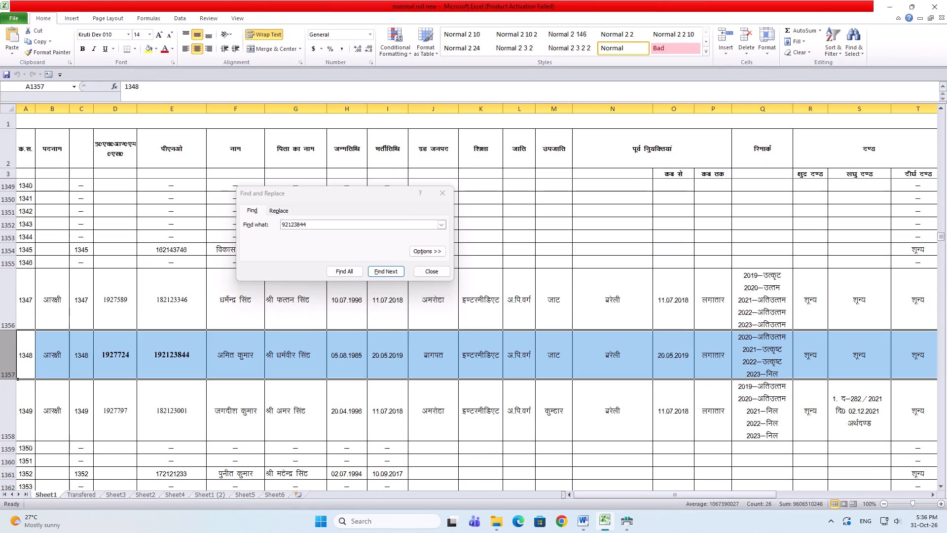
click(401, 290)
double_click(289, 205)
key(ctrl+v)
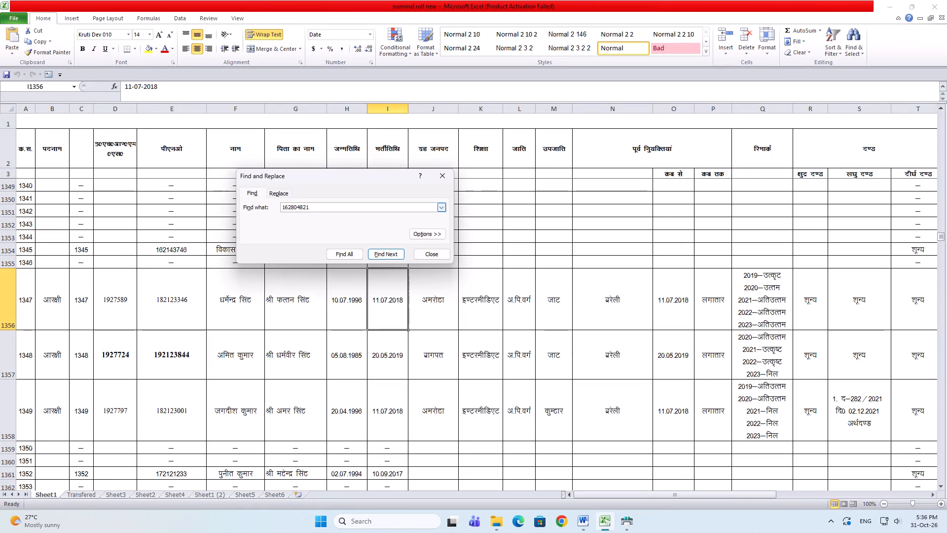
key(Return)
click(0, 350)
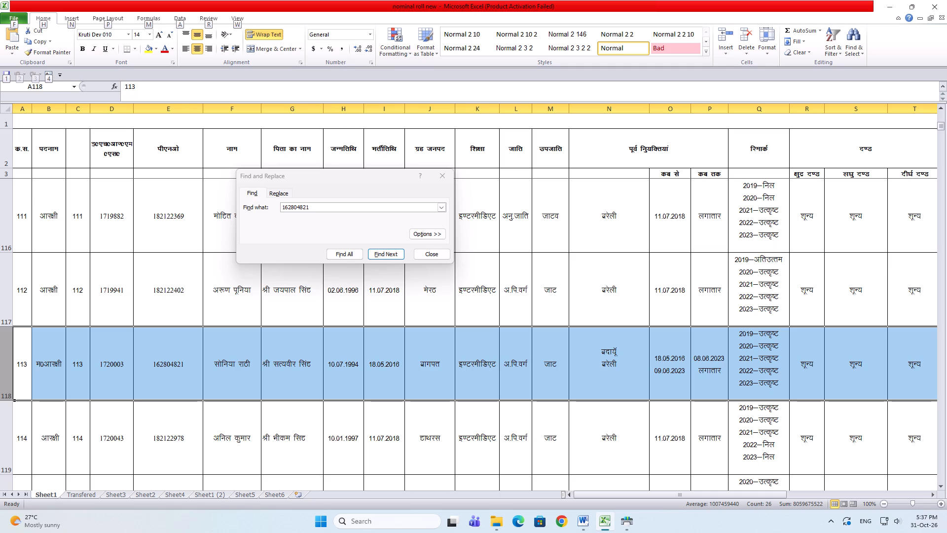
key(alt+Tab)
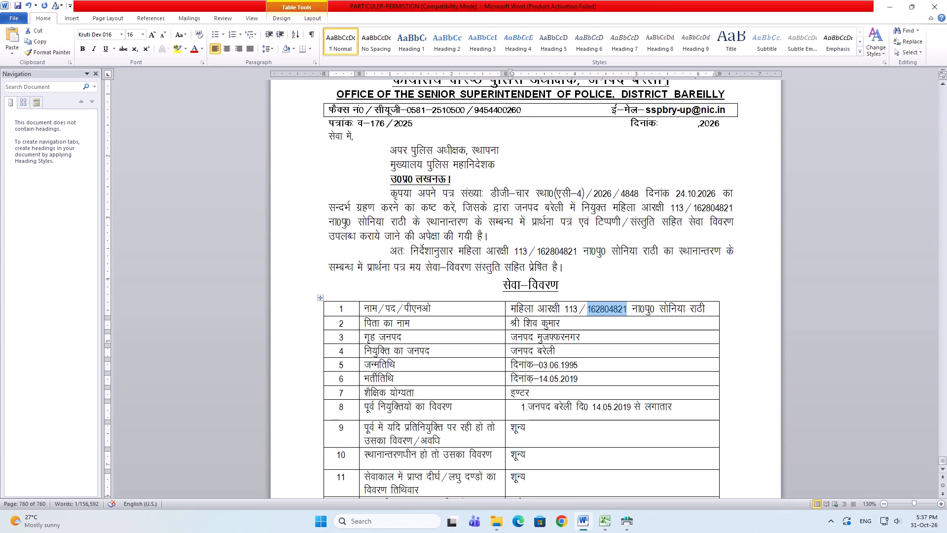
In the service details table, replace the father's name with the one in the nominal roll and set गृह जनपद to बागपत.
drag(524, 320, 560, 321)
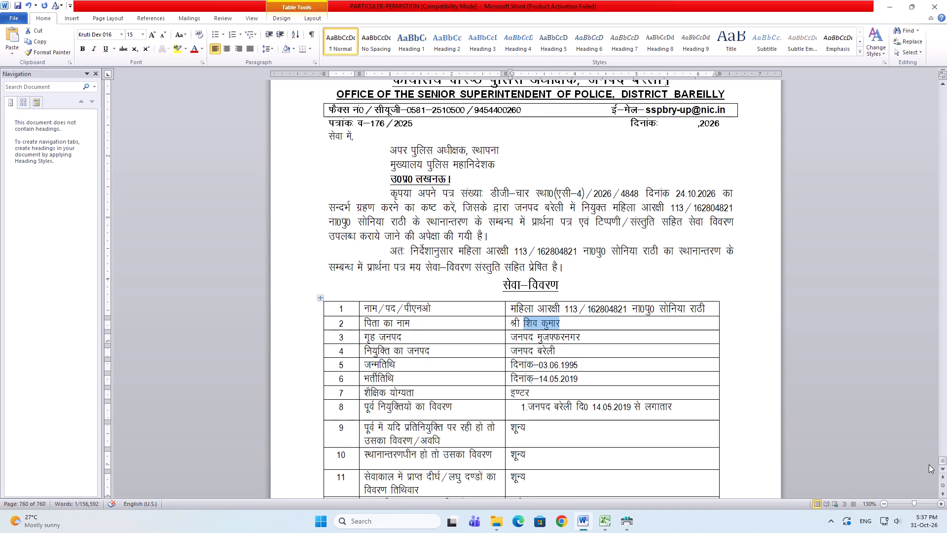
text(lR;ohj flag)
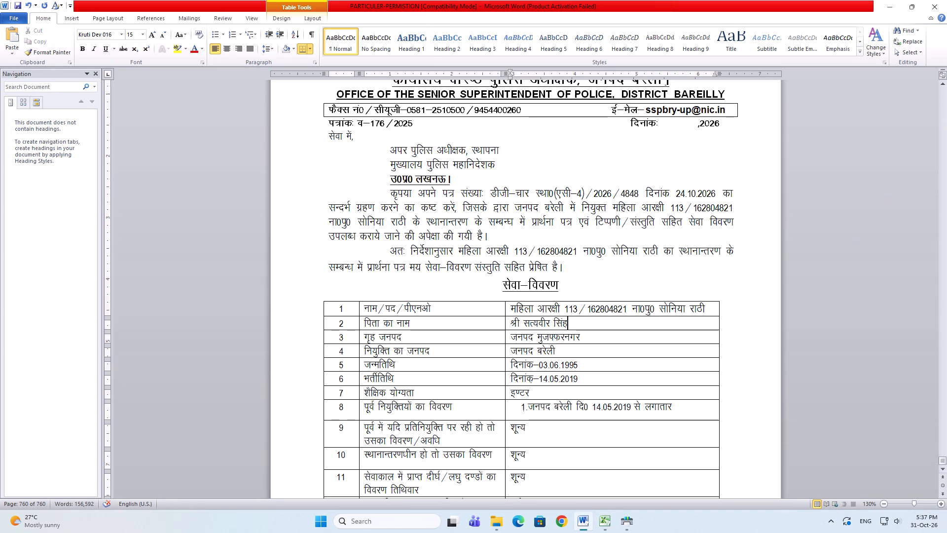
drag(539, 336, 579, 340)
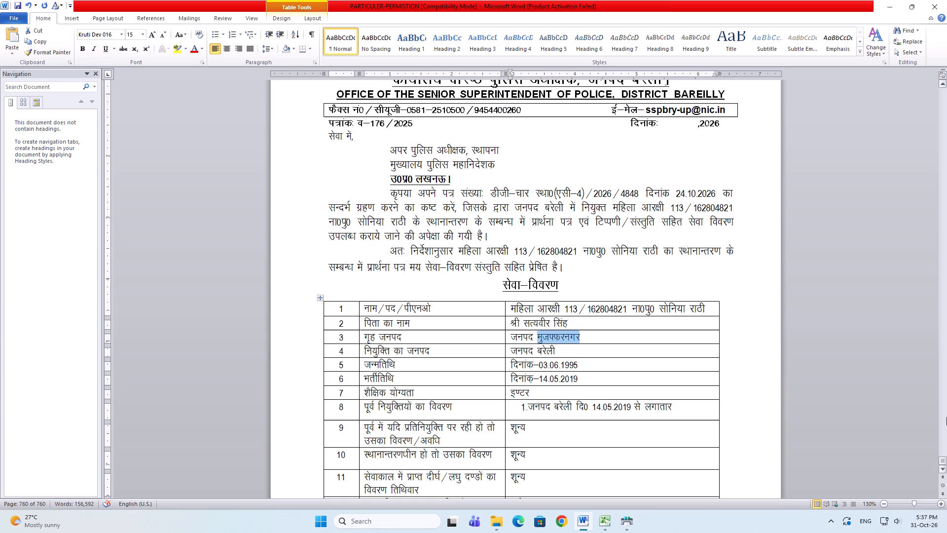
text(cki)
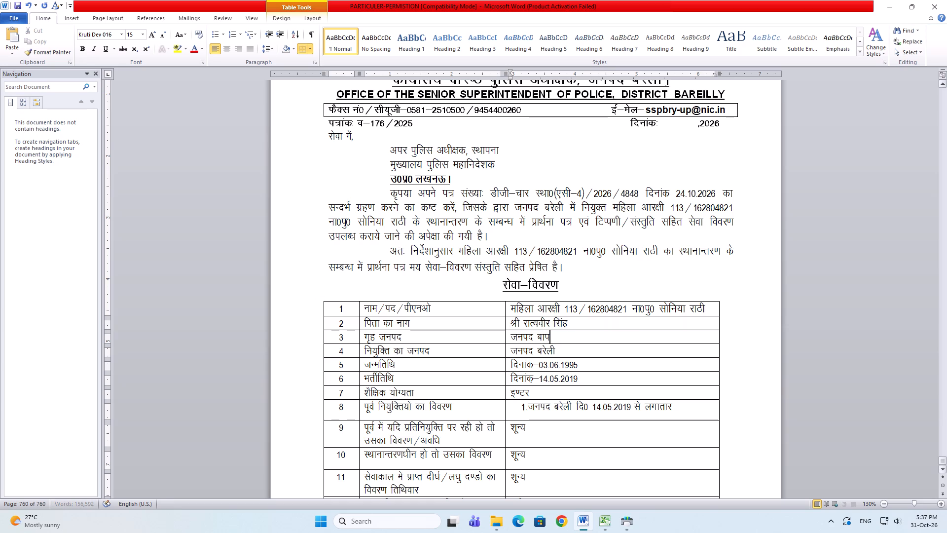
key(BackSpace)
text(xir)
Check the nominal roll, replace the date of birth with the constable's, and set भर्तीतिथि to 18.05.2016.
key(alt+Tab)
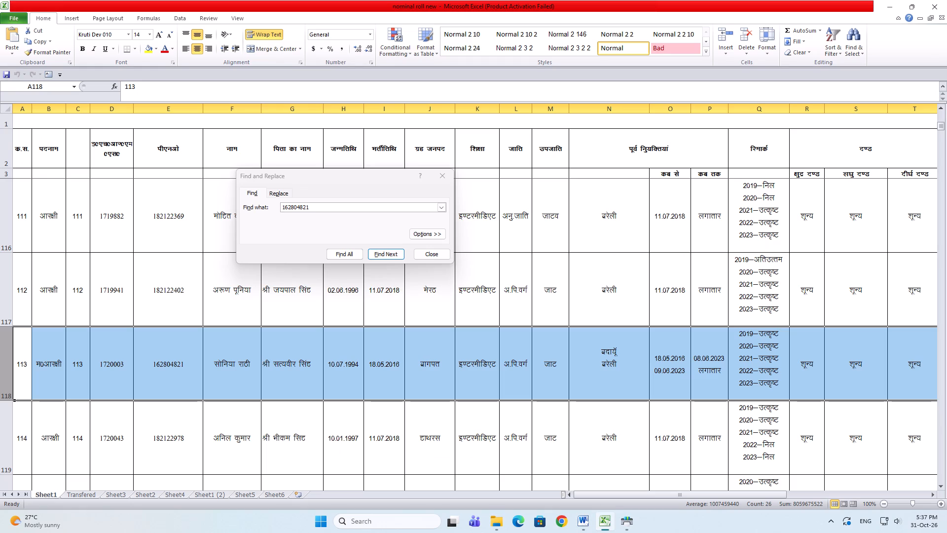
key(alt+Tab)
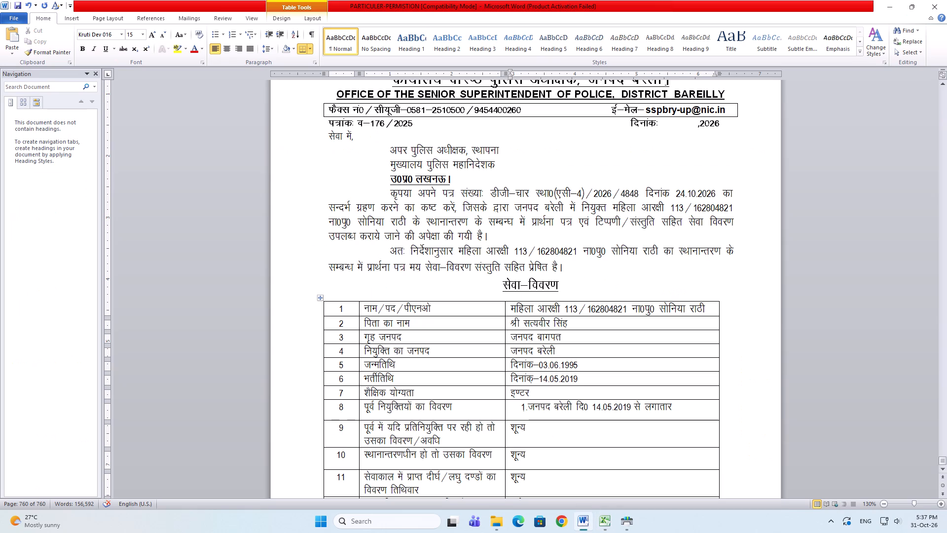
drag(538, 364, 576, 368)
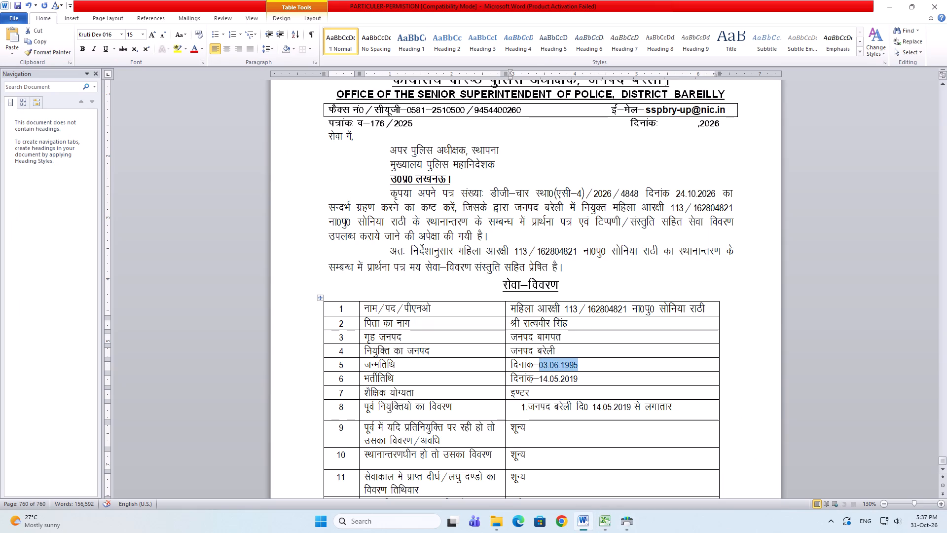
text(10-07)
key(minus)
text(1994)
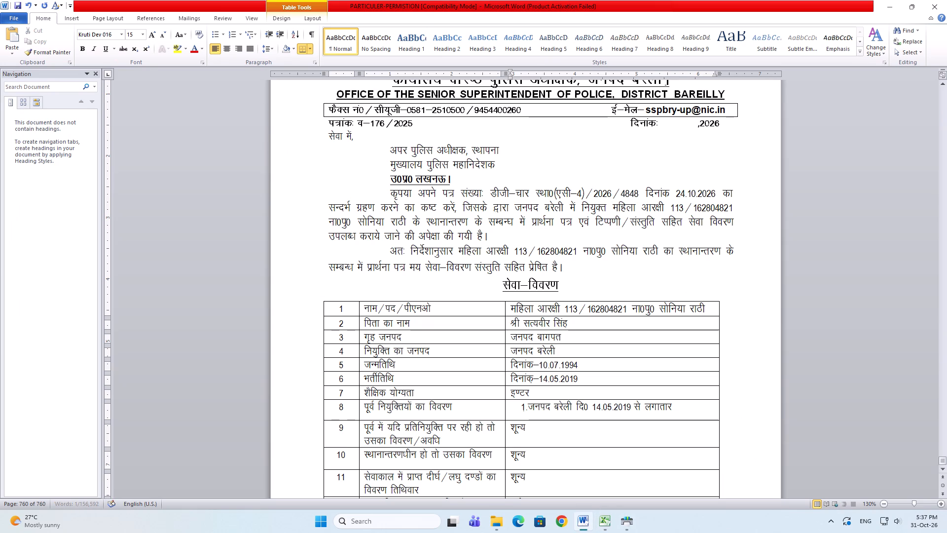
drag(540, 377, 592, 381)
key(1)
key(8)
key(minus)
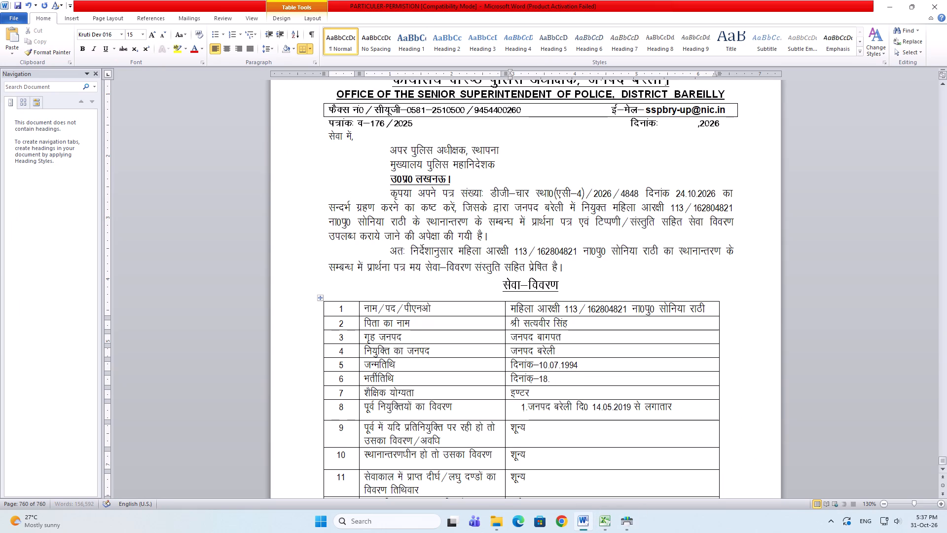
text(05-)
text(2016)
Check the postings in the nominal roll and insert जनपद बदायूँ as the first line of row 8, above the बरेली posting.
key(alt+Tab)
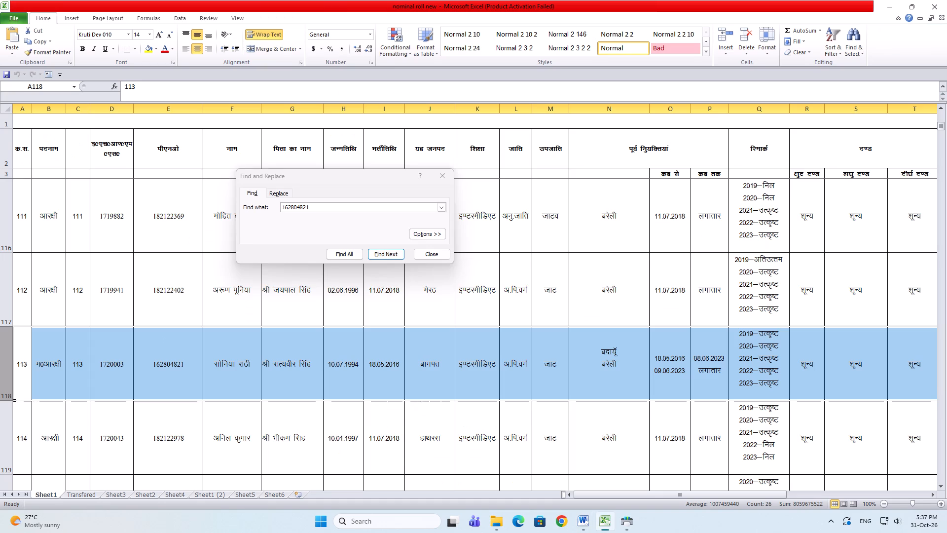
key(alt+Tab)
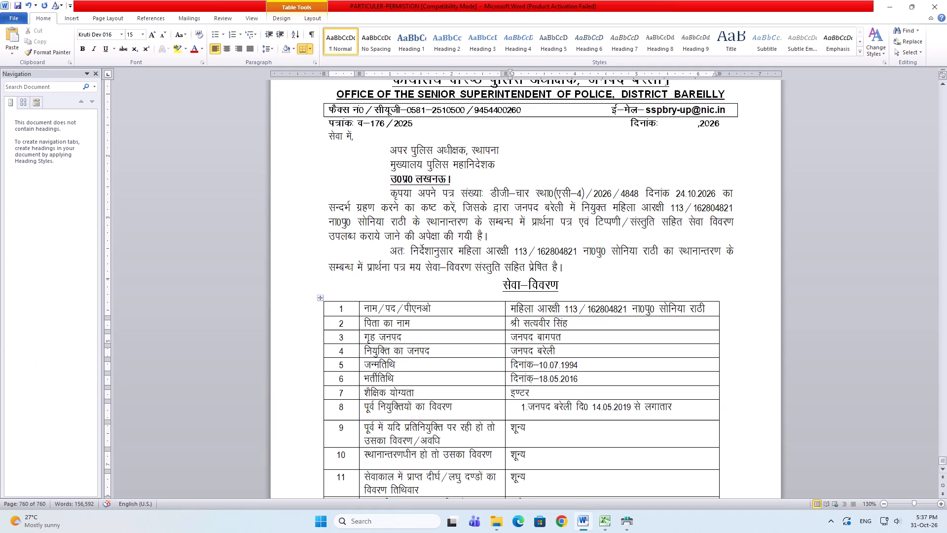
click(530, 403)
key(Return)
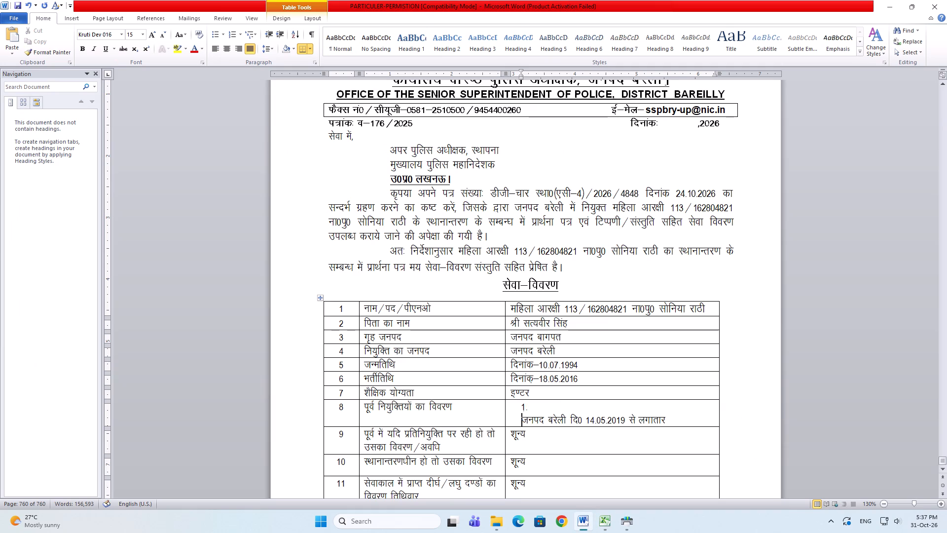
click(530, 403)
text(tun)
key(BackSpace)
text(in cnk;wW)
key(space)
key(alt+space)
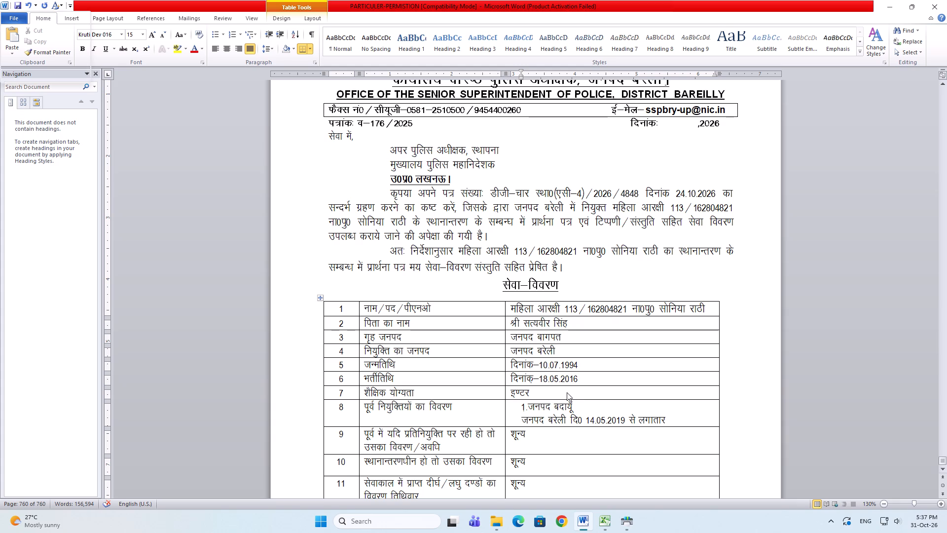
Consult the nominal roll for the बदायूँ posting dates and add 18.05.2016 से 08.05.2023 तक to that line.
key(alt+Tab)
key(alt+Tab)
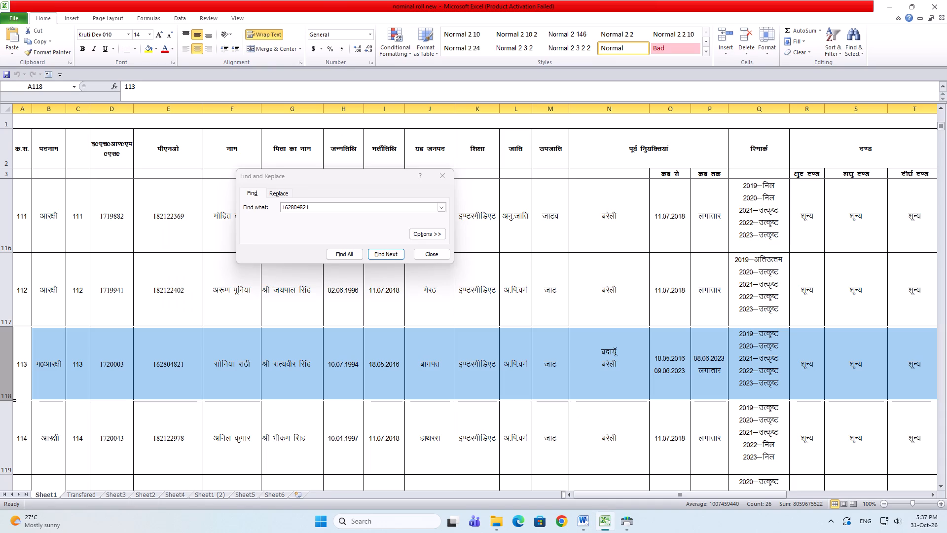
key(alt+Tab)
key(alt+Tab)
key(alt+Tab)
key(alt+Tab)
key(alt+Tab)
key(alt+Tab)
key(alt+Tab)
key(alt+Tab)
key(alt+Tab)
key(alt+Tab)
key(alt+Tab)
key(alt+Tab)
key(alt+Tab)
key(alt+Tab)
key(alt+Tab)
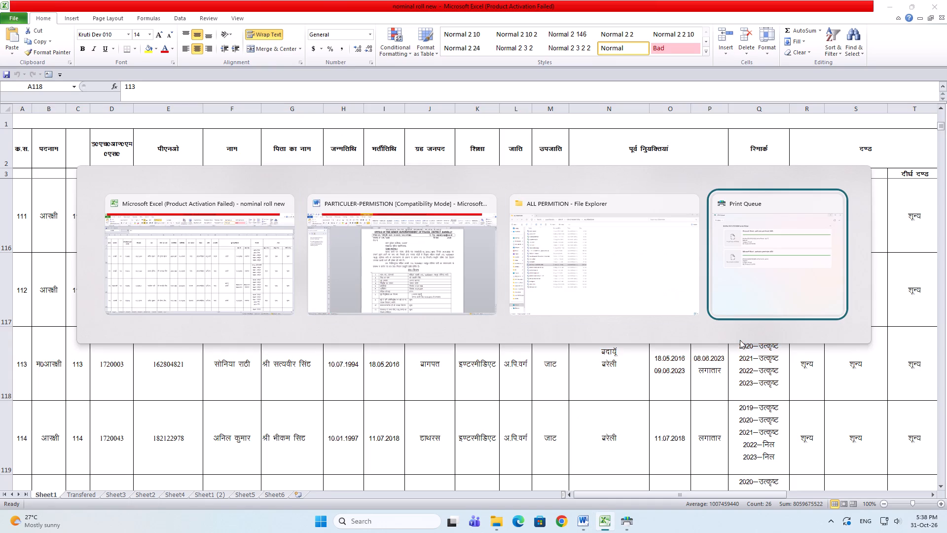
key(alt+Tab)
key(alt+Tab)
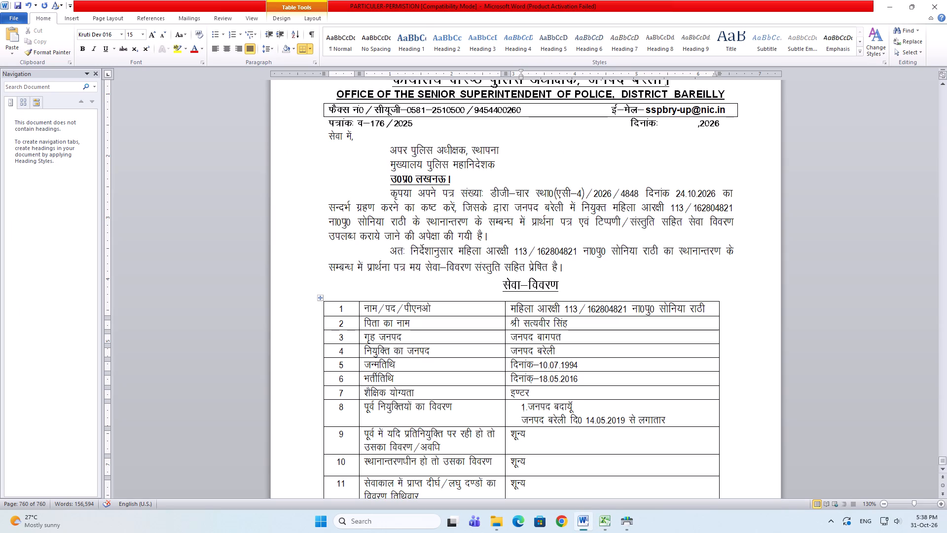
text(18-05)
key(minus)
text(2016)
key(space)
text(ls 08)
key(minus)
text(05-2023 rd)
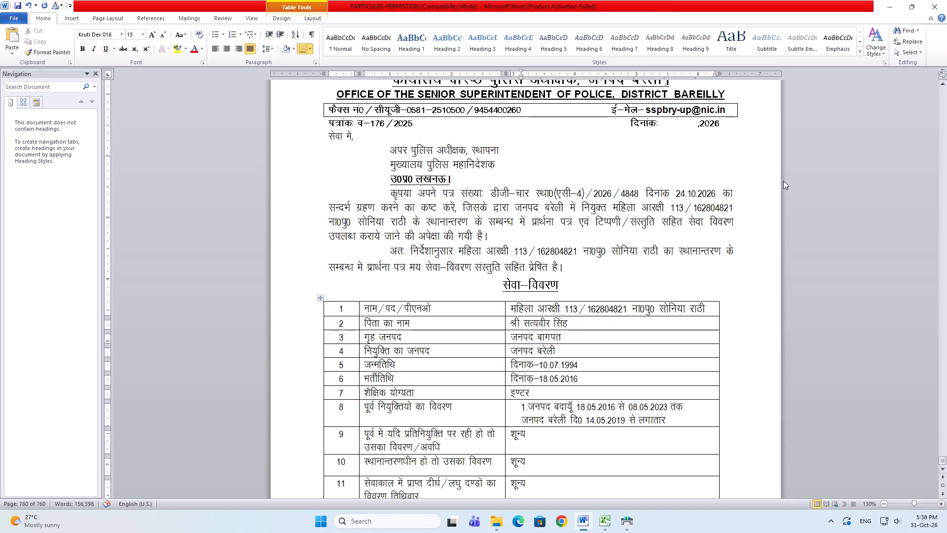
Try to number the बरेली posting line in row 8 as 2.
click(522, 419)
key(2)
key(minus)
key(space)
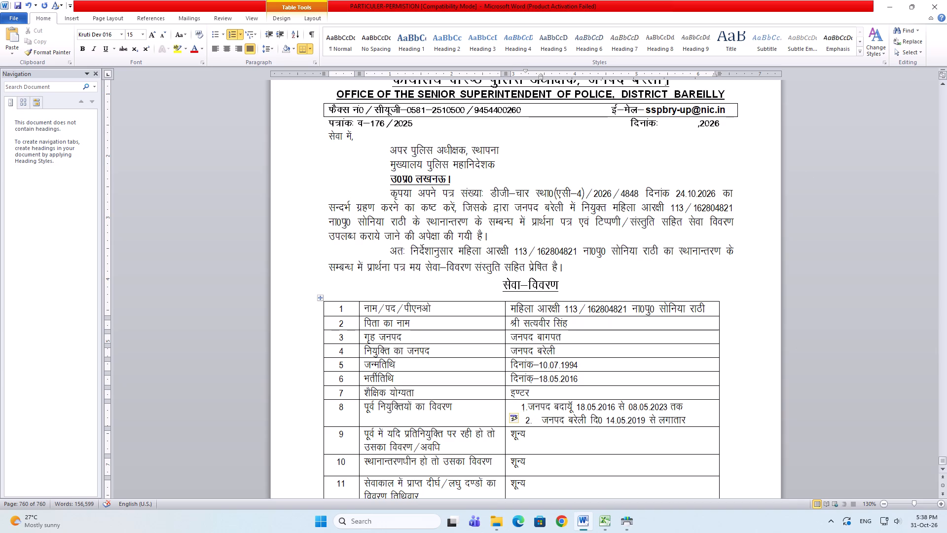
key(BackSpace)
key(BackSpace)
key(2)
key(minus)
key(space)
Set the बरेली posting's start date to दि0 09.05.2023 and check it against the nominal roll.
drag(589, 419, 645, 424)
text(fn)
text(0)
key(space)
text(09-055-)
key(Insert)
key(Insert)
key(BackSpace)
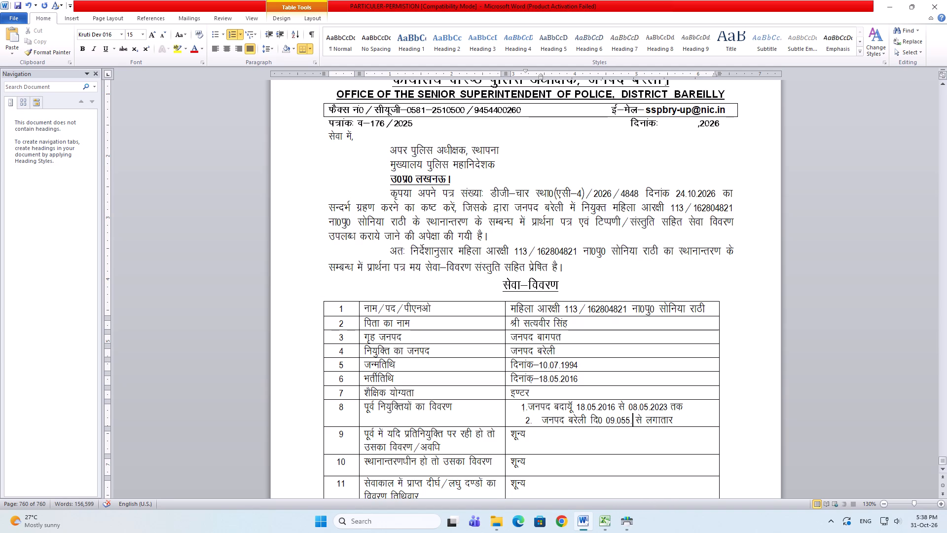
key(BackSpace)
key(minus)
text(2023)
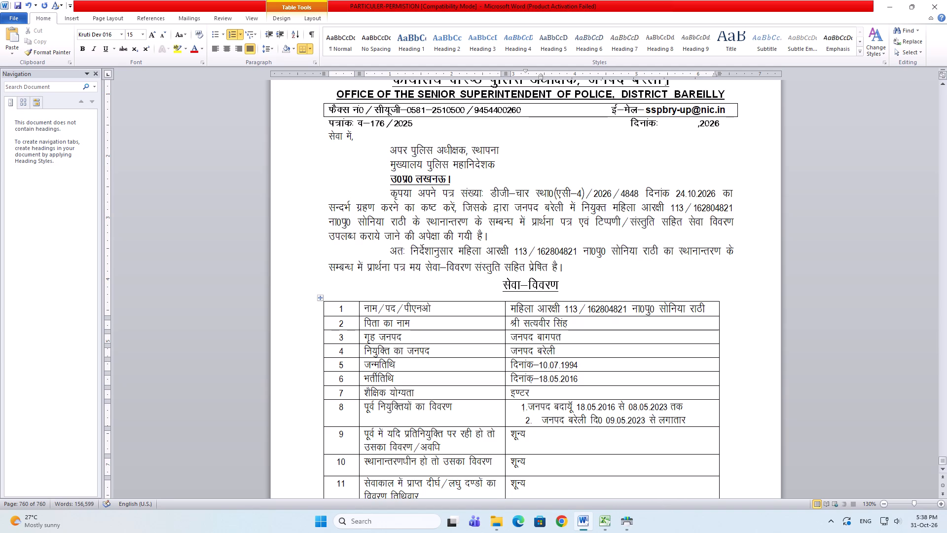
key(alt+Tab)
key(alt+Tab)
Remove the numbering and indents from both posting lines in row 8, keeping बदायूँ and बरेली on separate lines.
scroll(608, 399, down, 4)
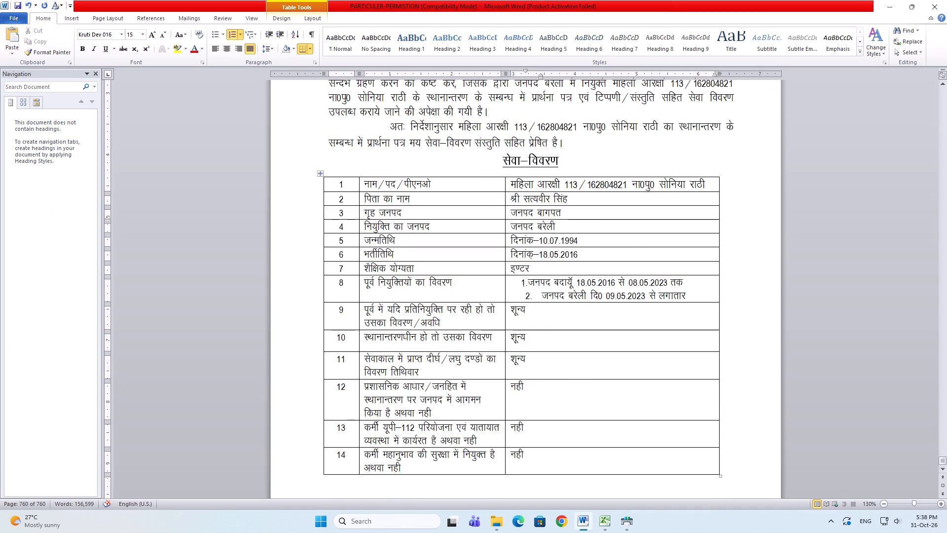
click(520, 296)
key(BackSpace)
key(BackSpace)
key(BackSpace)
key(Return)
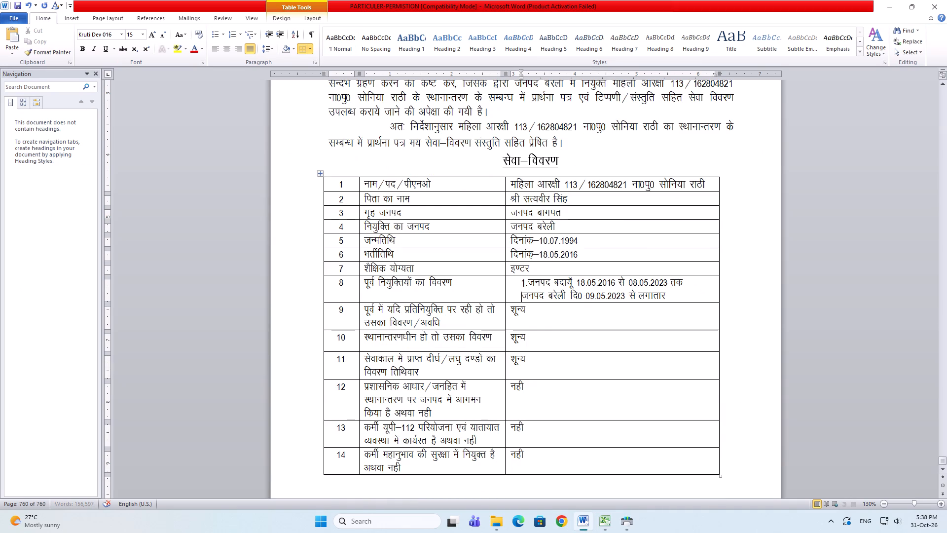
click(522, 283)
click(530, 283)
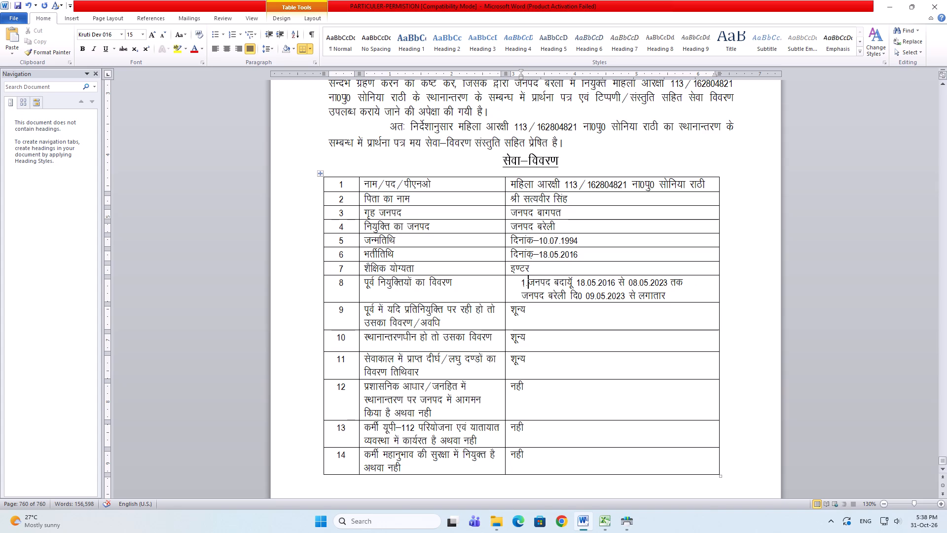
key(BackSpace)
key(BackSpace)
key(BackSpace)
key(BackSpace)
key(BackSpace)
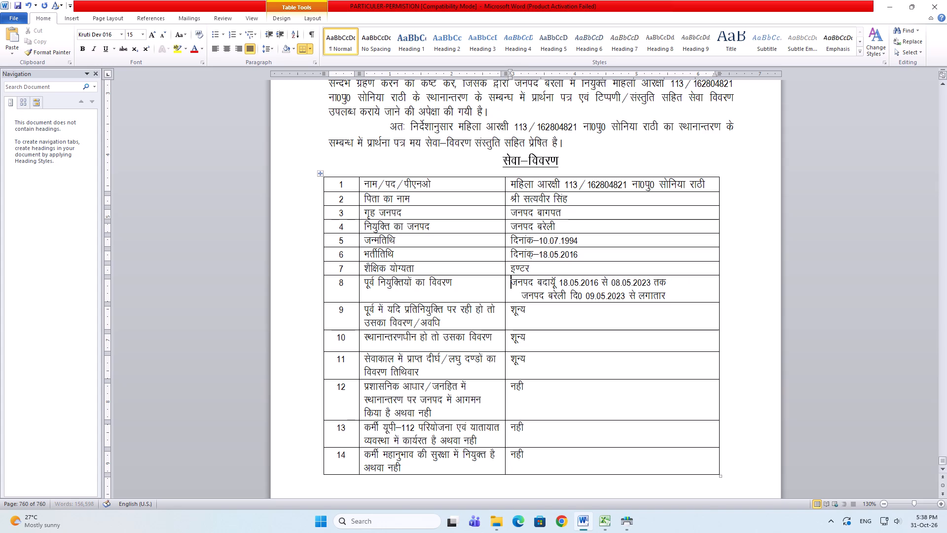
click(521, 299)
key(BackSpace)
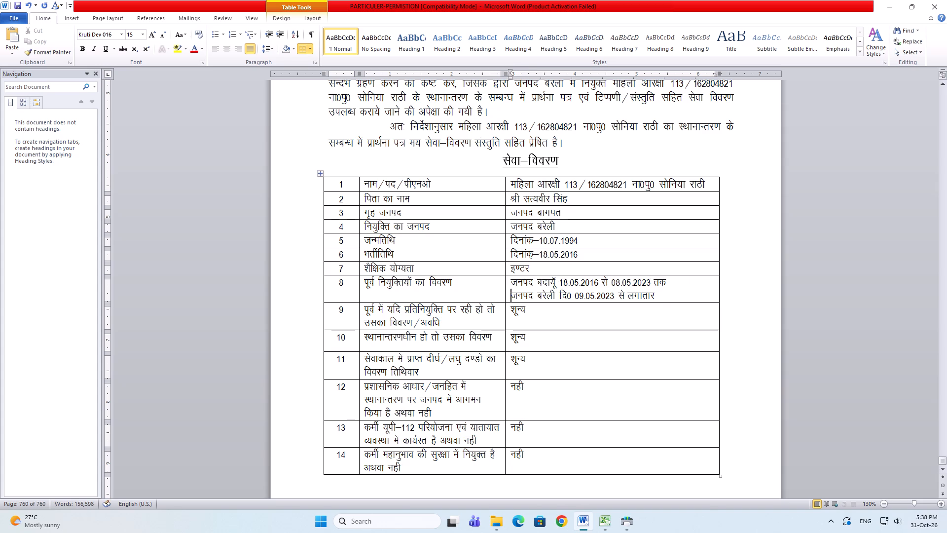
Number the two posting lines in row 8 manually as 1. for बदायूँ and 2. for बरेली.
click(511, 284)
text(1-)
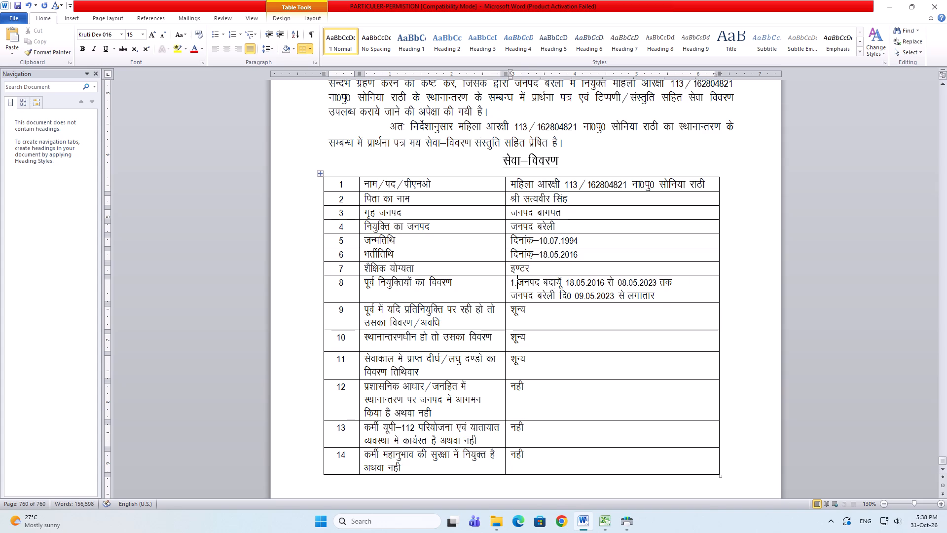
click(510, 296)
click(511, 294)
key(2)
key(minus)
Print only the current page, the woman constable's transfer letter, one copy on the Brother DCP-B7535DW printer.
click(518, 349)
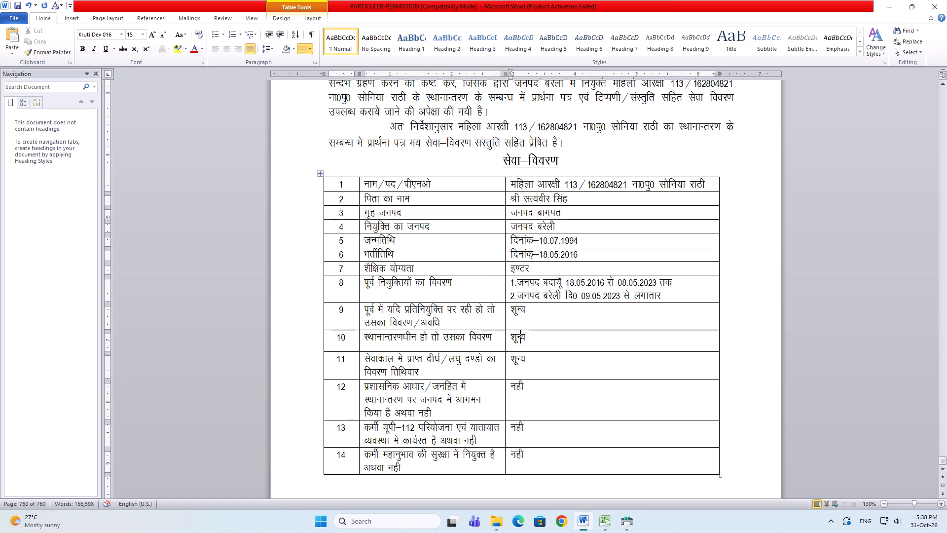
scroll(530, 342, down, 4)
click(645, 414)
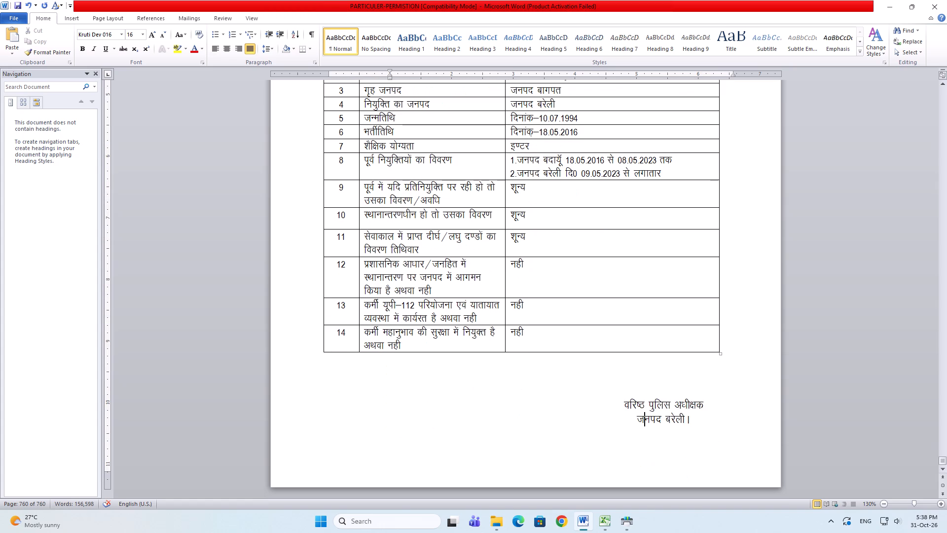
key(ctrl+p)
click(151, 161)
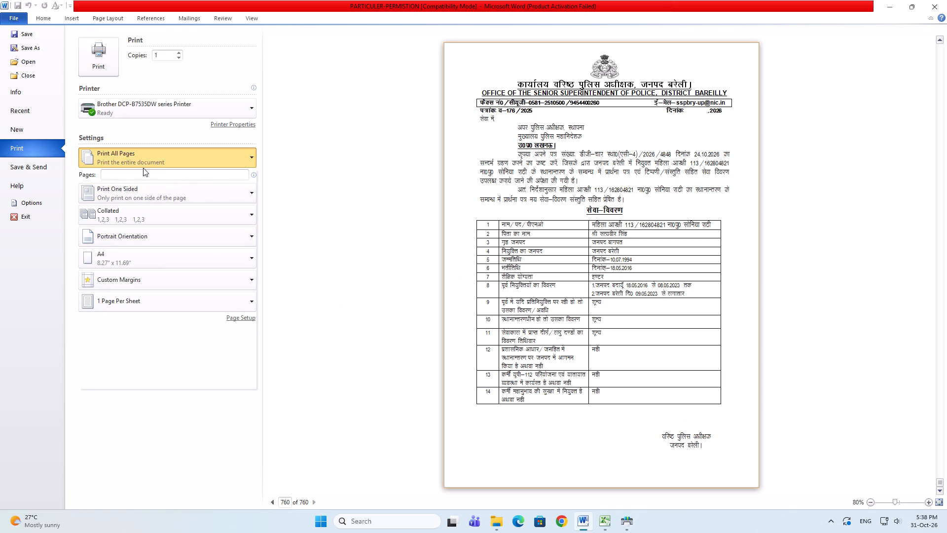
click(146, 228)
click(105, 70)
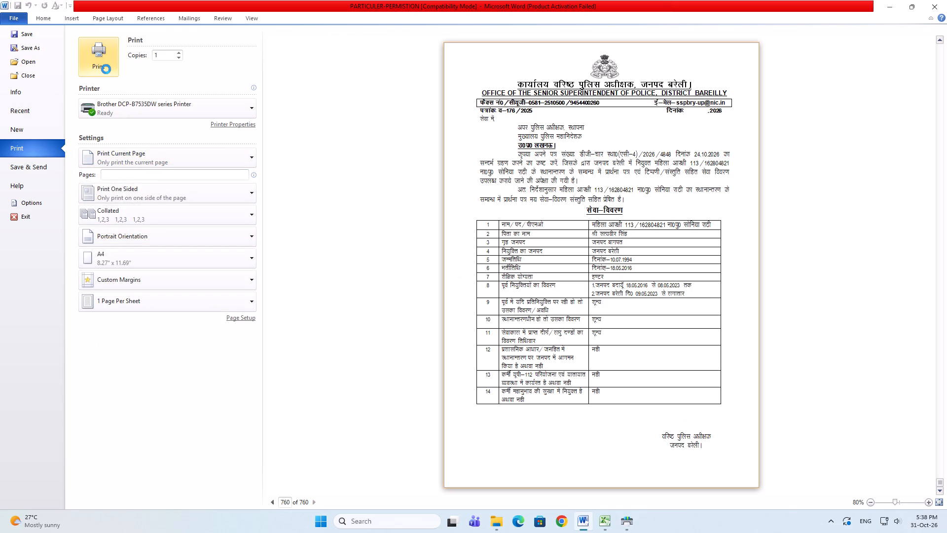
Save the PARTICULER-PERMISTION document.
key(ctrl+s)
key(ctrl+s)
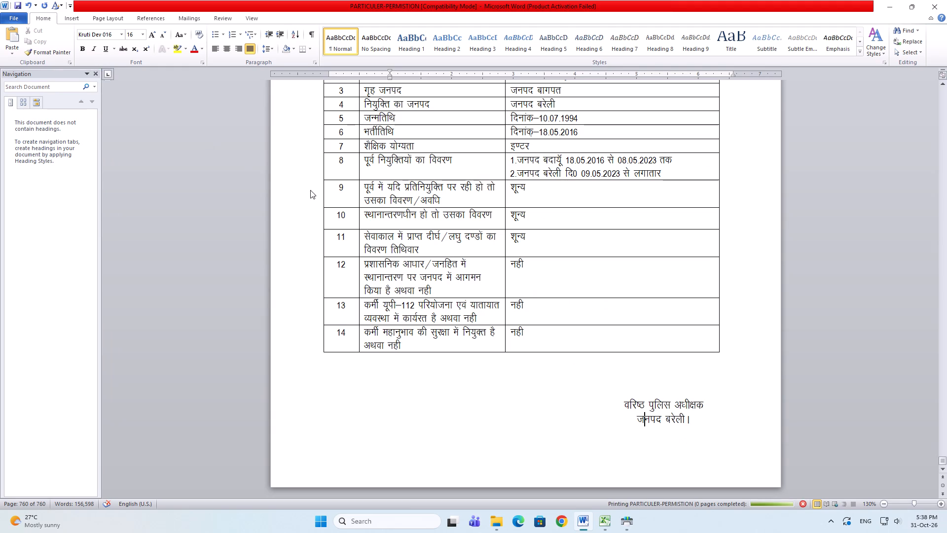
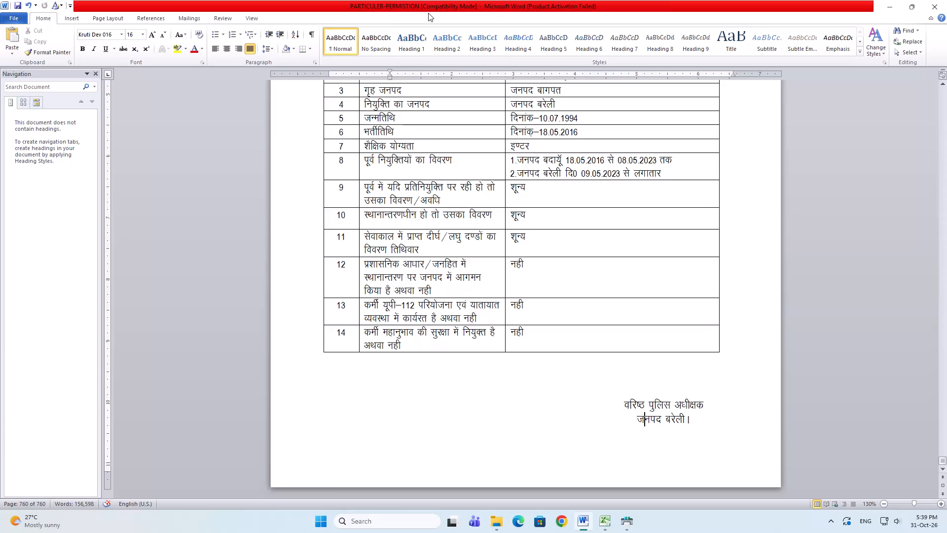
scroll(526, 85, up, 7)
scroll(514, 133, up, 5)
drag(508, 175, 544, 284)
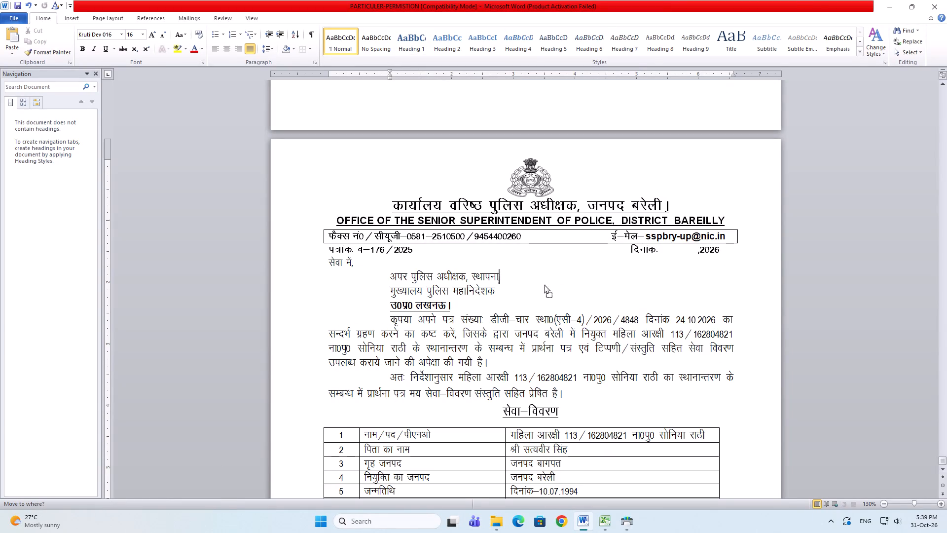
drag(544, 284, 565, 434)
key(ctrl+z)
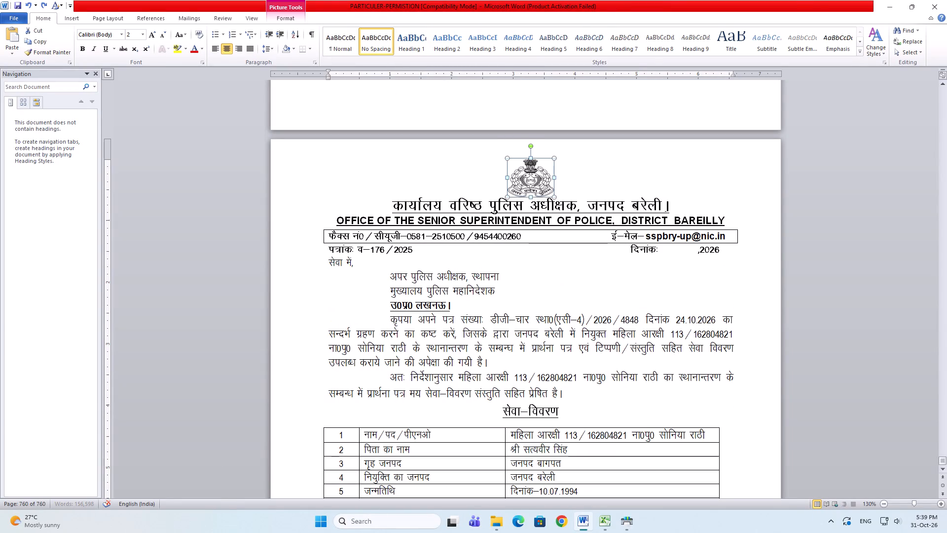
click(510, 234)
Copy the woman constable's letter, from below the emblem through the signature block, and paste it onto a new page at the document's end.
drag(499, 177, 626, 483)
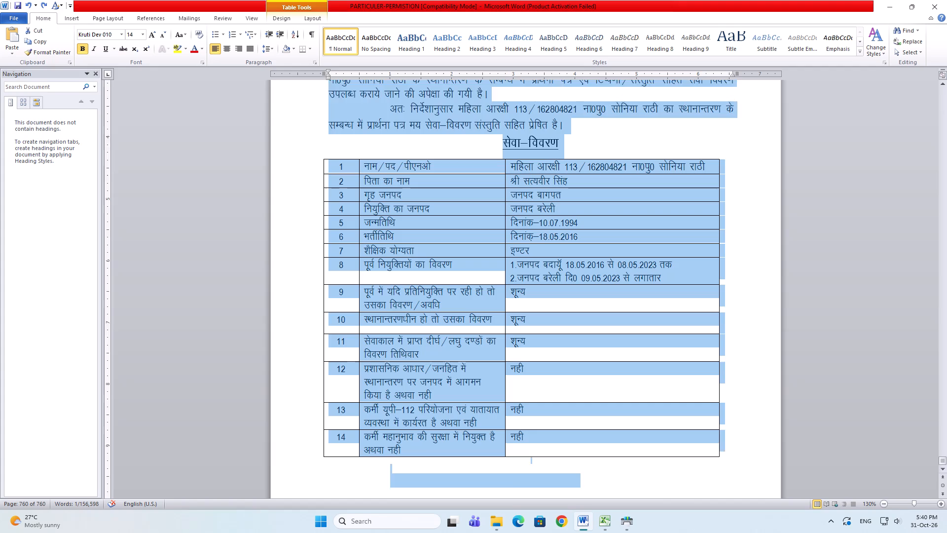
drag(626, 483, 687, 465)
key(ctrl+c)
key(ctrl+c)
scroll(522, 428, down, 7)
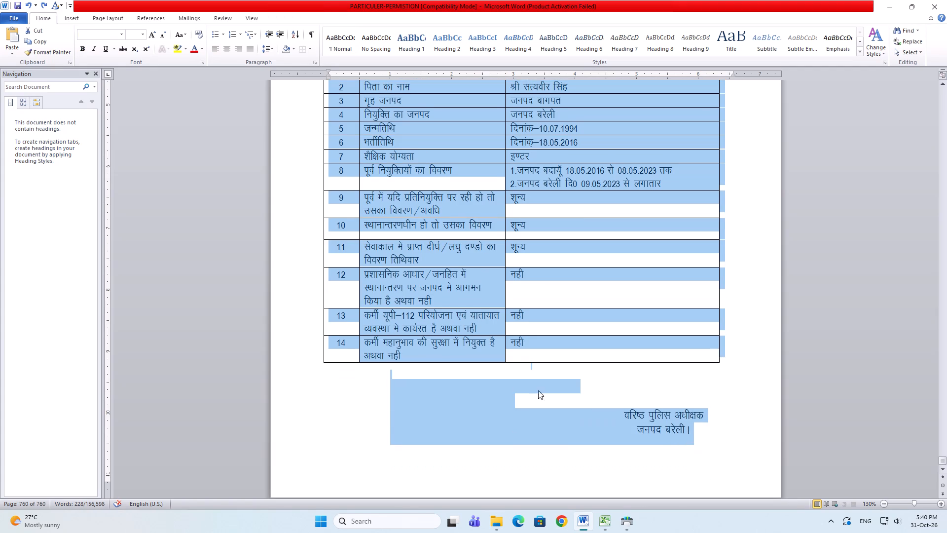
click(627, 458)
key(ctrl+Return)
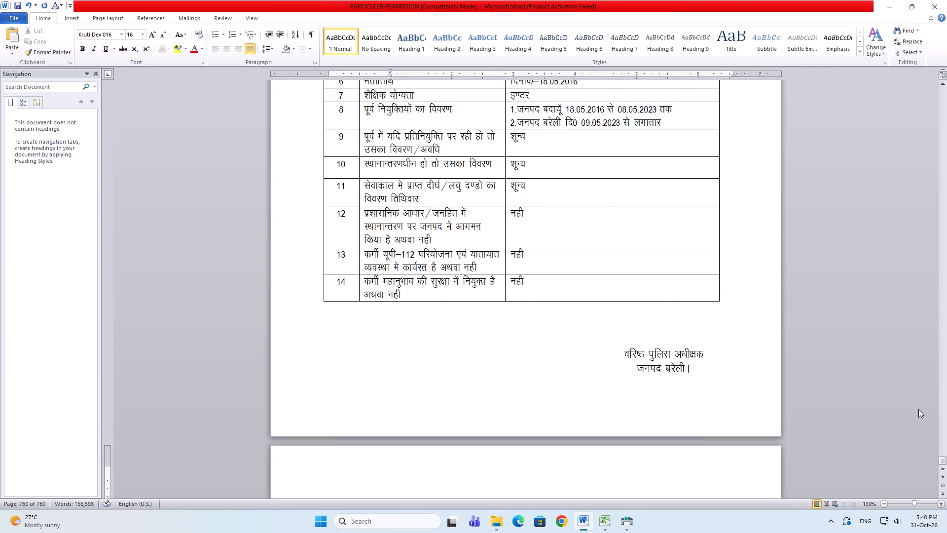
key(ctrl+v)
In the new copy's first paragraph, set the referenced letter number to 4847 and its date to 24.10.2026.
scroll(646, 339, up, 10)
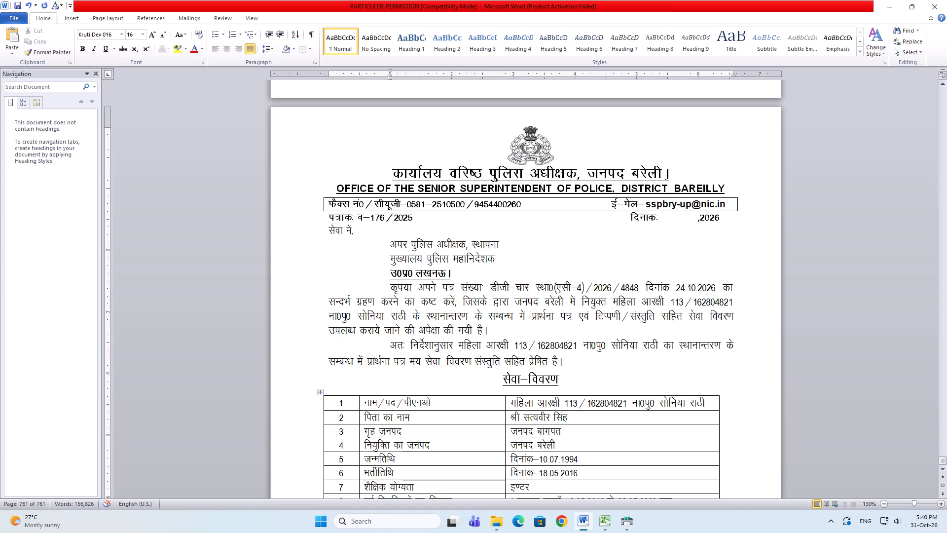
click(641, 286)
key(BackSpace)
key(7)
drag(678, 287, 704, 291)
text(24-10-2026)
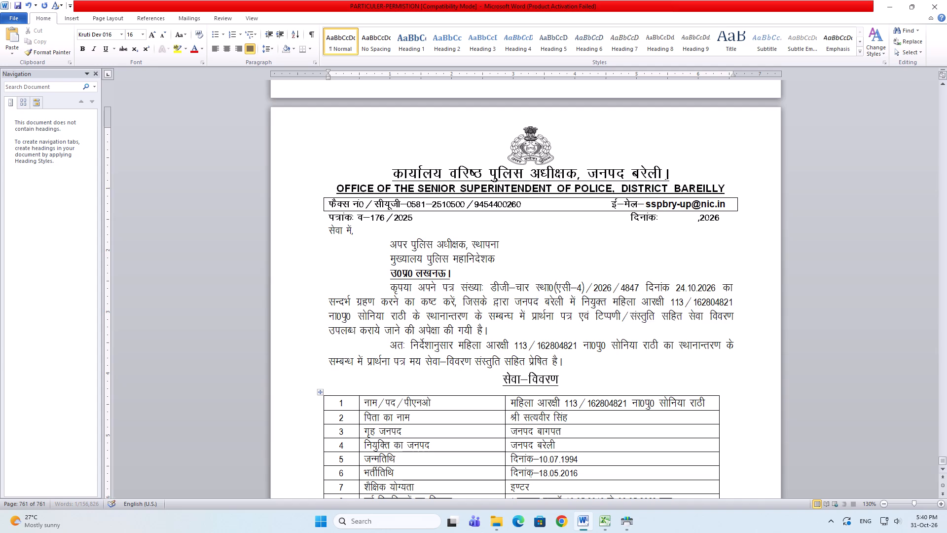
In the first paragraph, delete महिला before आरक्षी and replace the constable number, PNO and name with the male constable's.
drag(611, 299, 631, 300)
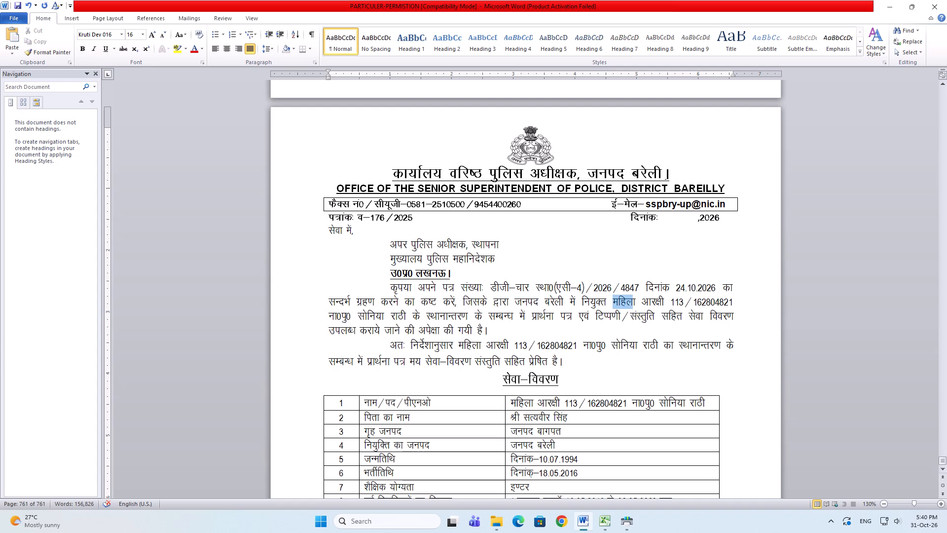
drag(631, 300, 637, 301)
key(Delete)
drag(643, 301, 679, 305)
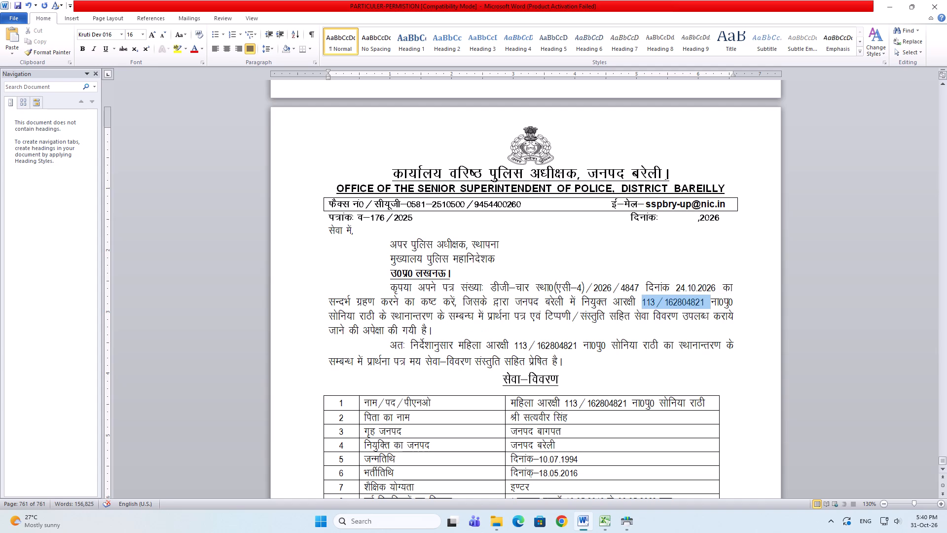
drag(679, 305, 679, 305)
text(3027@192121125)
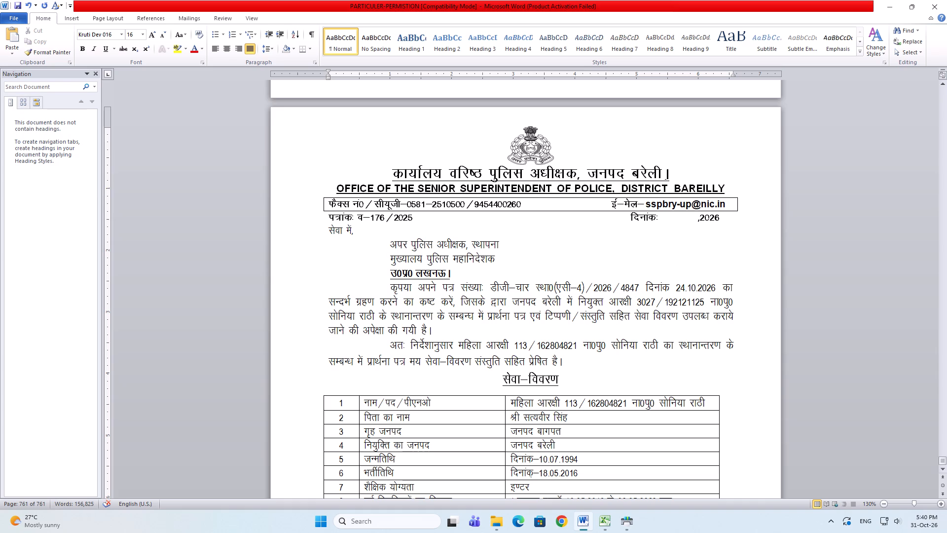
drag(331, 313, 371, 316)
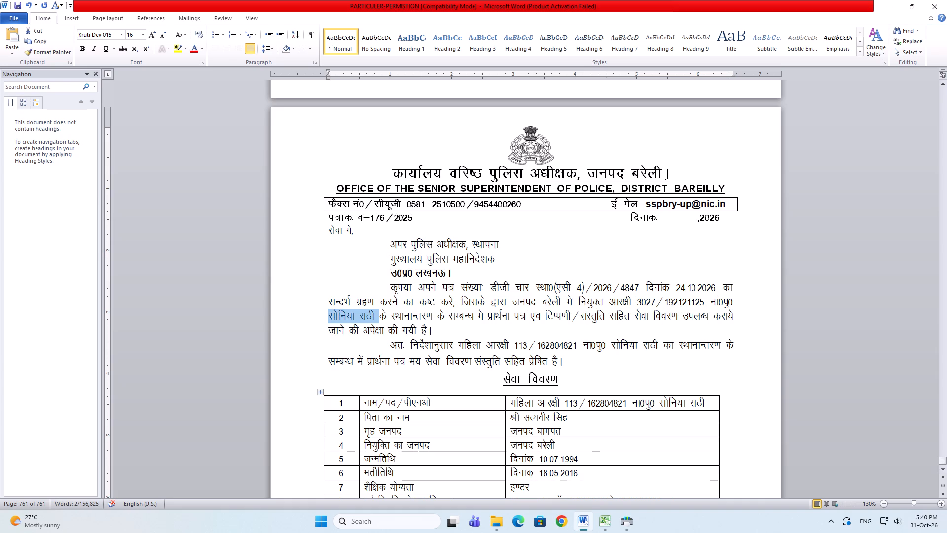
key(apostrophe)
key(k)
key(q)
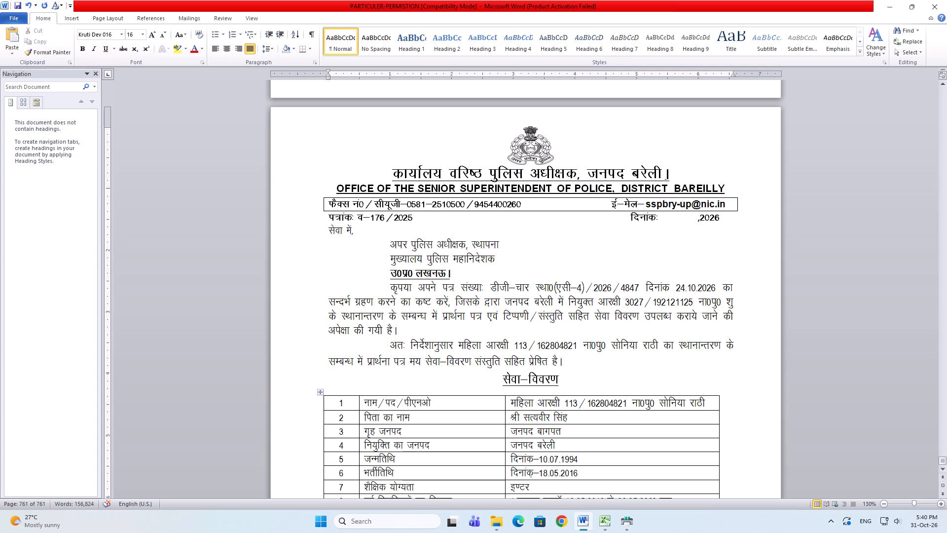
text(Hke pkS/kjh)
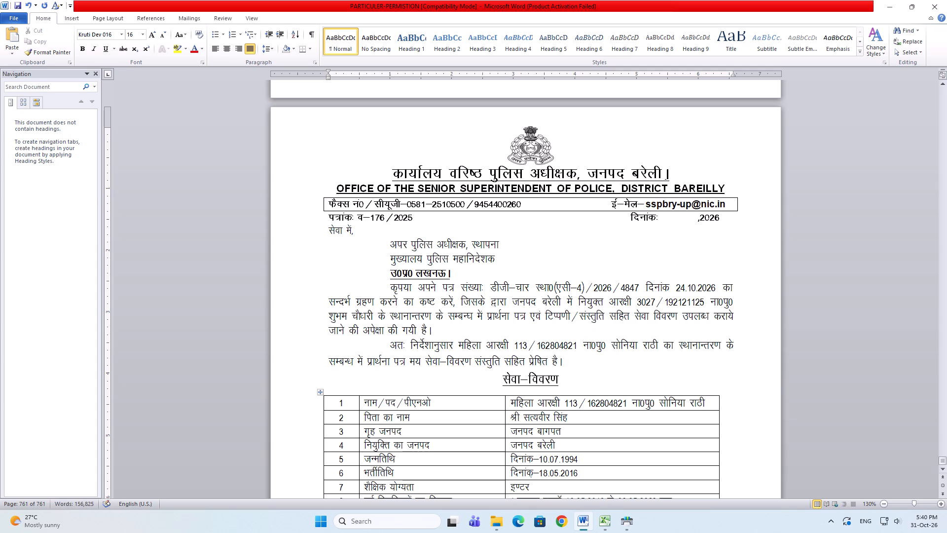
Copy the male constable's rank, numbers and name from the first paragraph over the old details in the second paragraph and table row 1.
drag(608, 302, 385, 314)
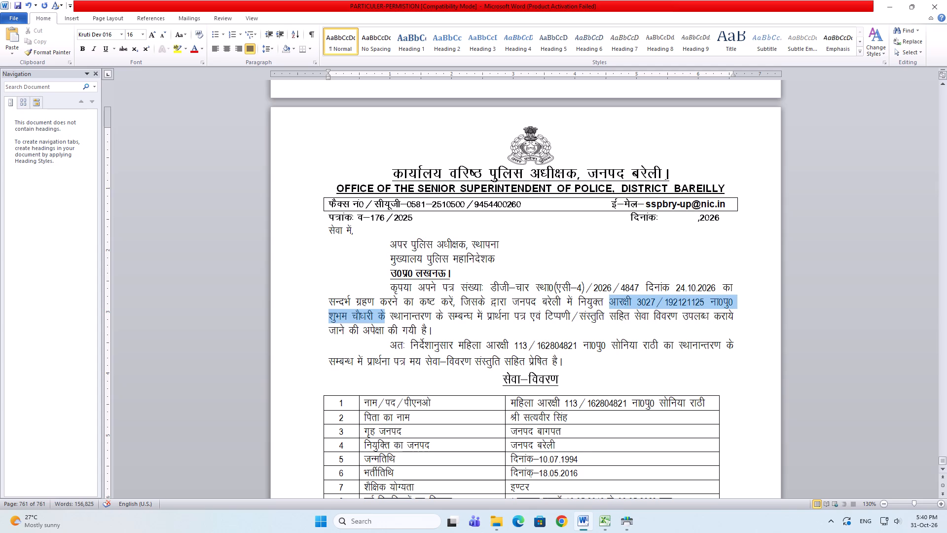
drag(385, 314, 375, 315)
key(ctrl+c)
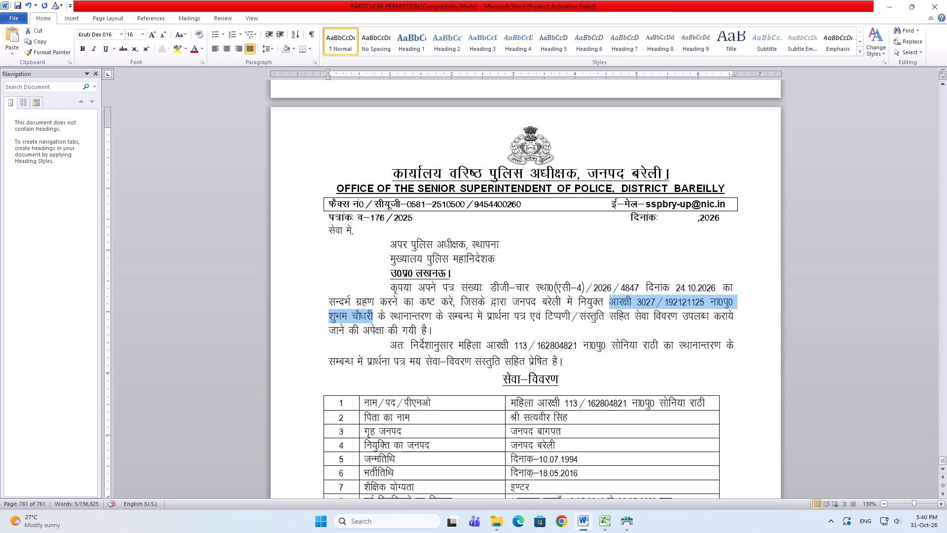
drag(457, 343, 658, 344)
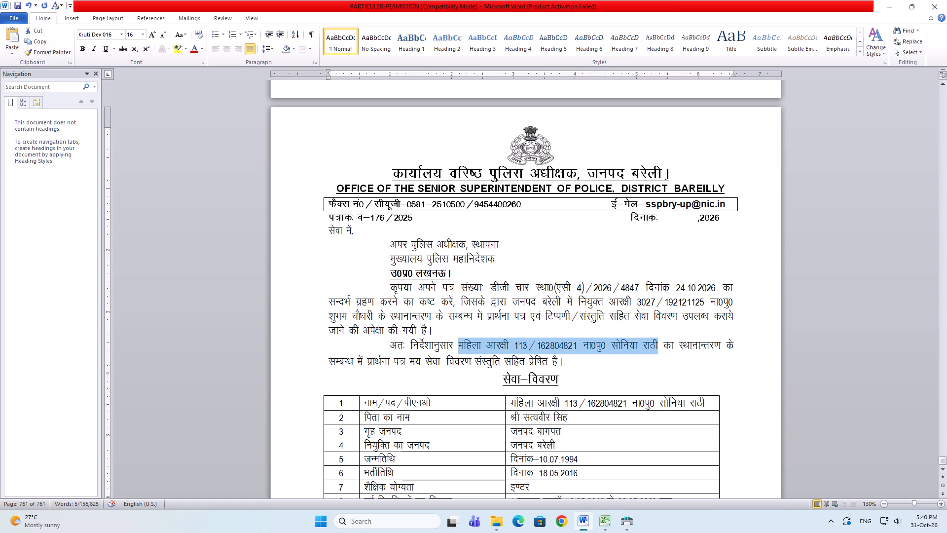
drag(658, 344, 660, 342)
key(ctrl+v)
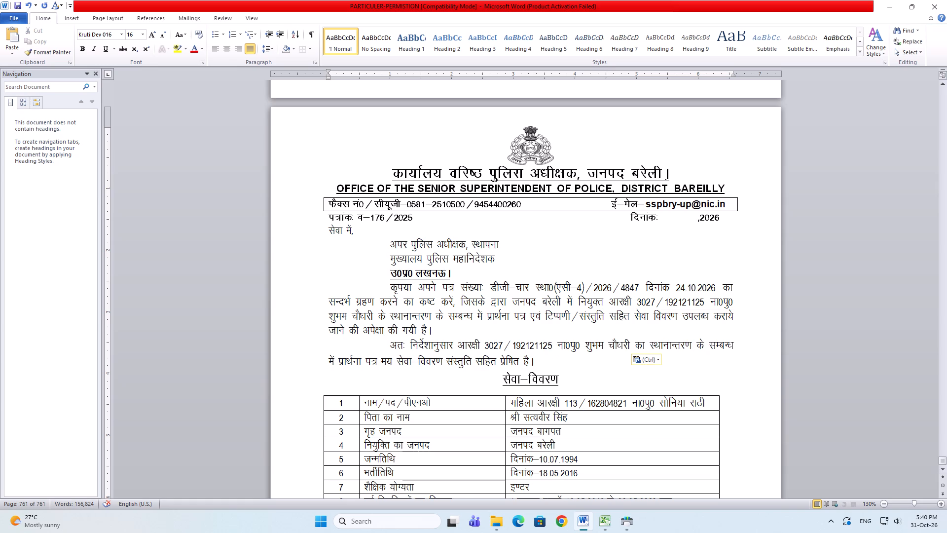
drag(510, 400, 706, 400)
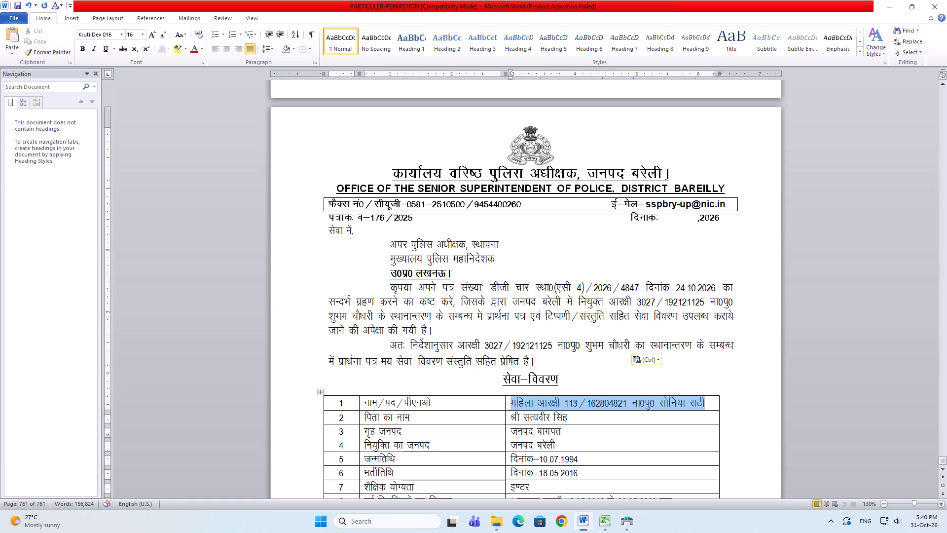
key(ctrl+v)
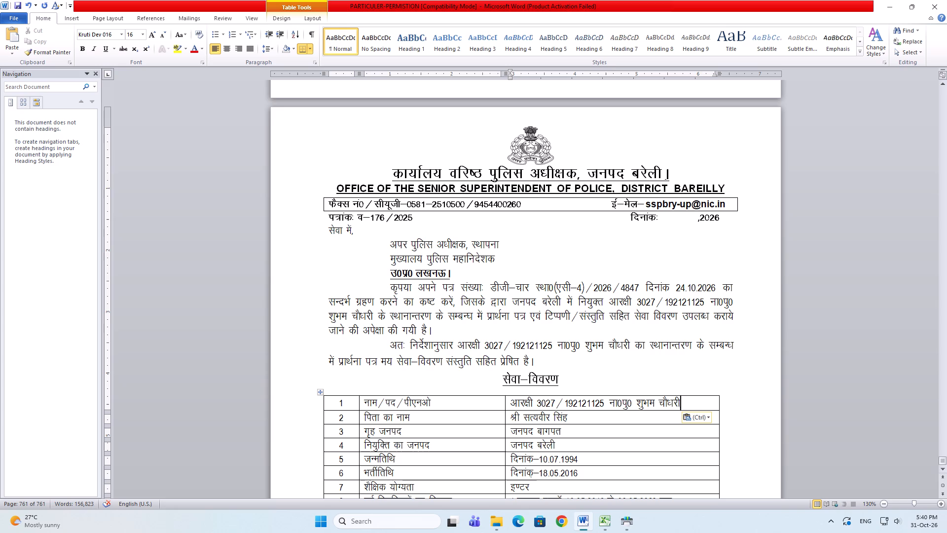
Search the nominal roll workbook for the PNO copied from table row 1 and select the male constable's row.
scroll(475, 376, down, 5)
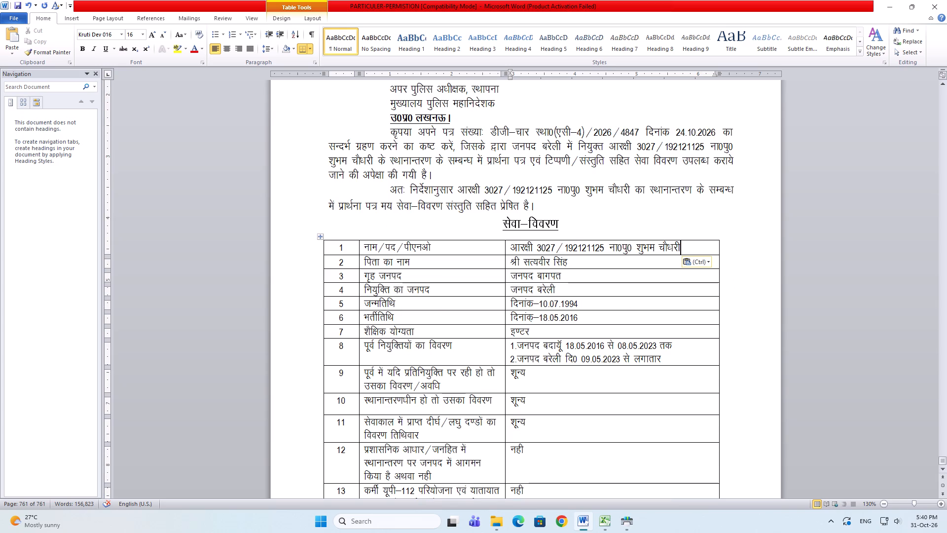
drag(565, 247, 602, 252)
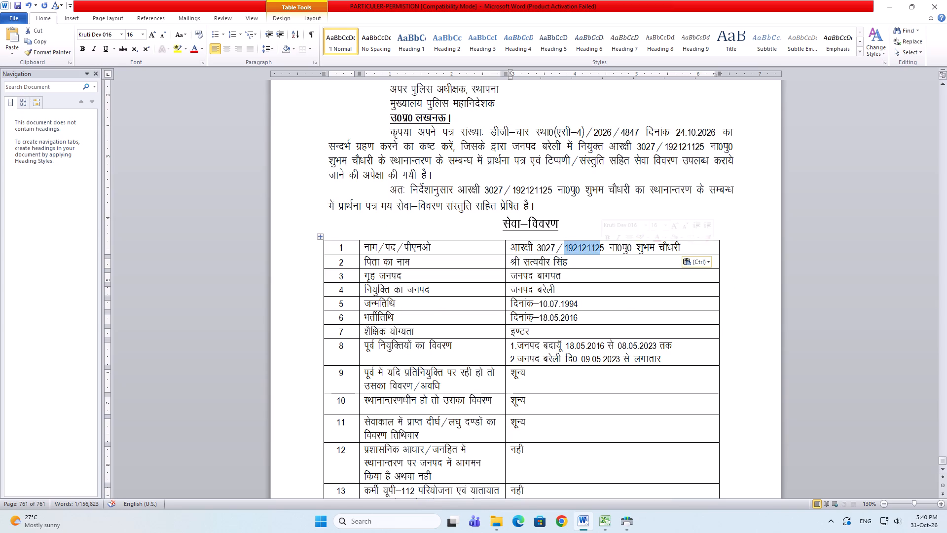
key(ctrl+c)
scroll(553, 312, down, 6)
key(alt+Tab)
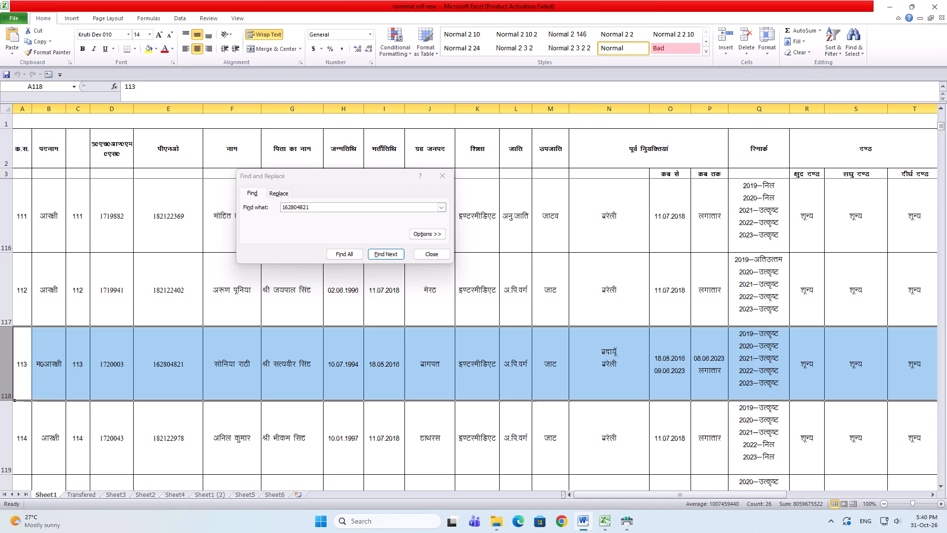
click(508, 303)
click(281, 207)
double_click(288, 209)
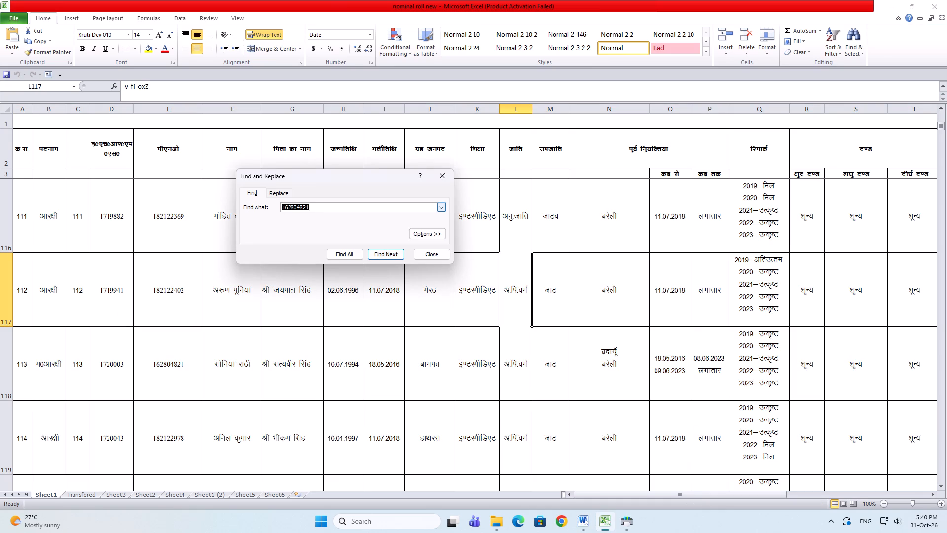
key(ctrl+v)
key(Return)
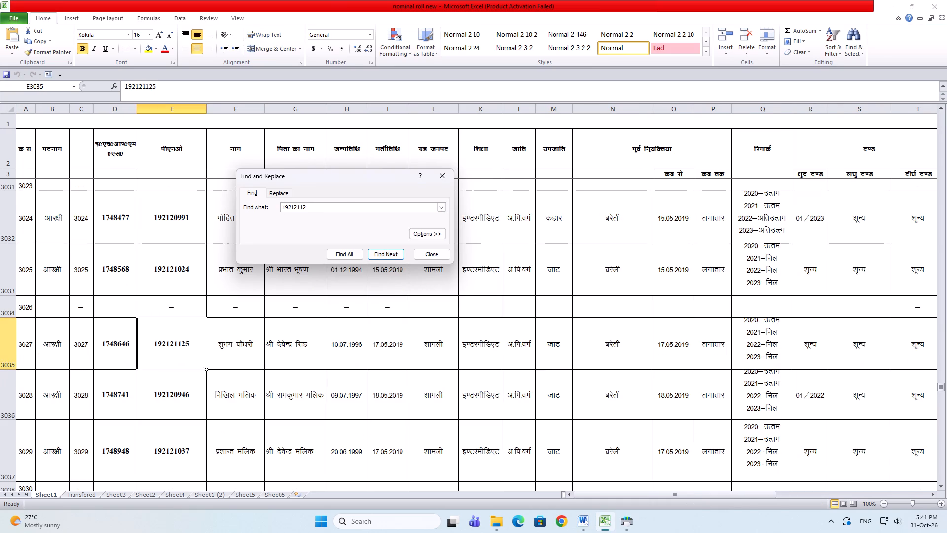
click(0, 338)
Back in the Word letter, replace the father's name in row 2 with the one from the nominal roll, keeping श्री and सिंह.
key(alt+Tab)
scroll(508, 321, up, 3)
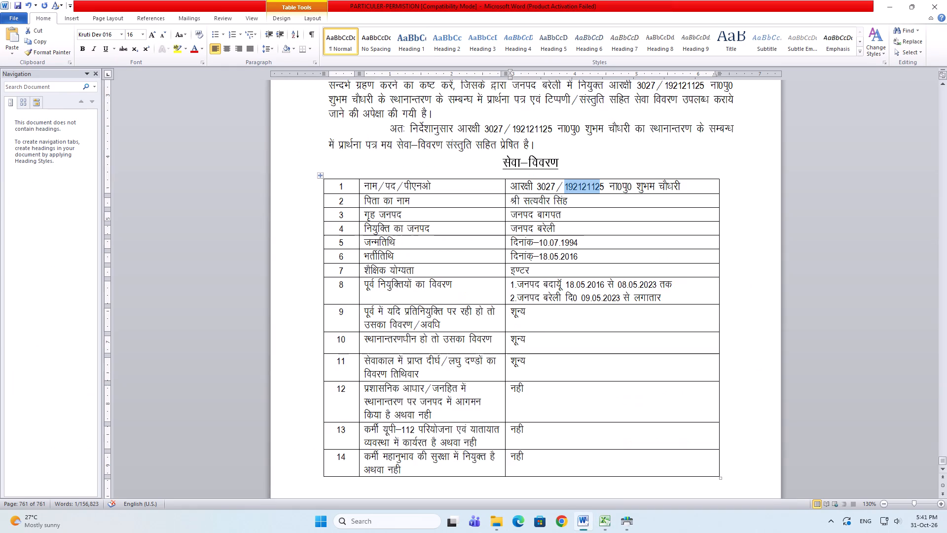
scroll(510, 314, up, 1)
drag(525, 200, 541, 202)
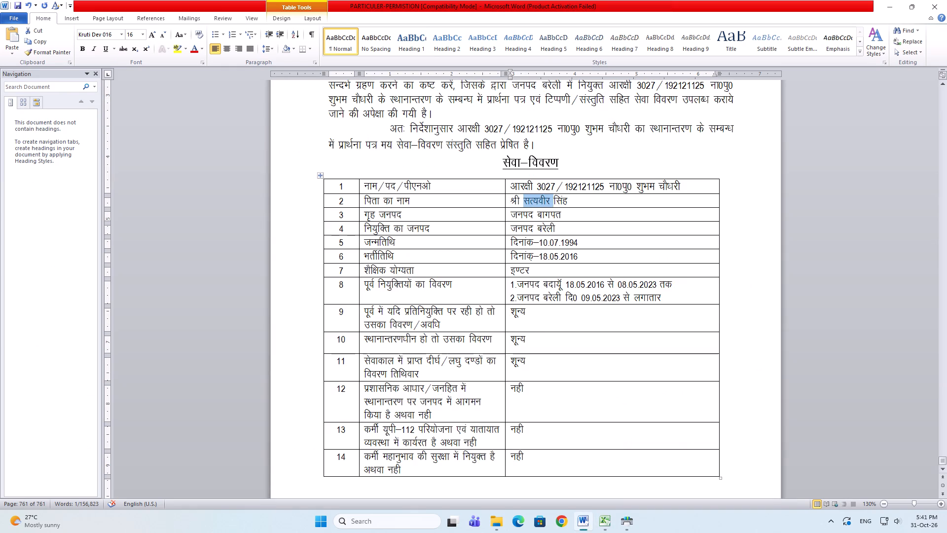
drag(541, 202, 546, 202)
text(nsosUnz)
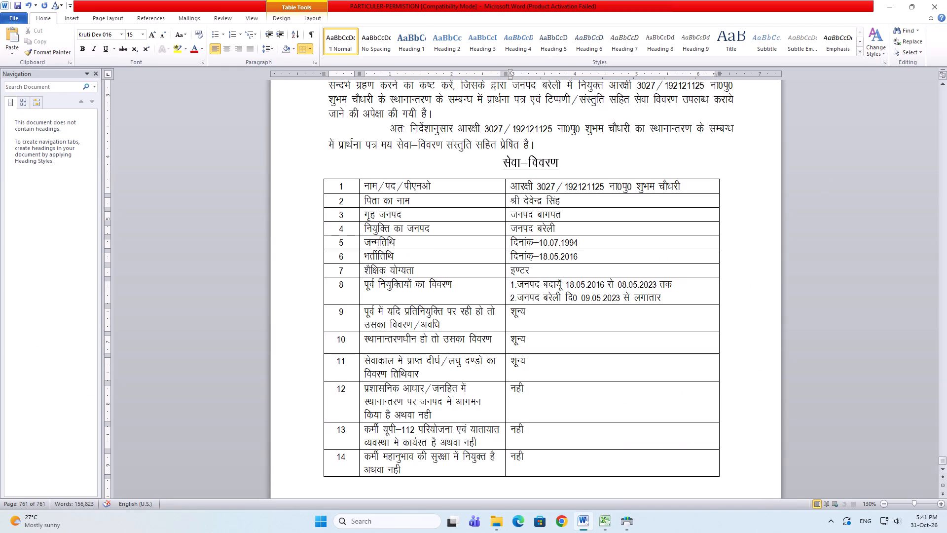
Change the home district in row 3 to शामली, keeping the word जनपद.
drag(538, 214, 551, 214)
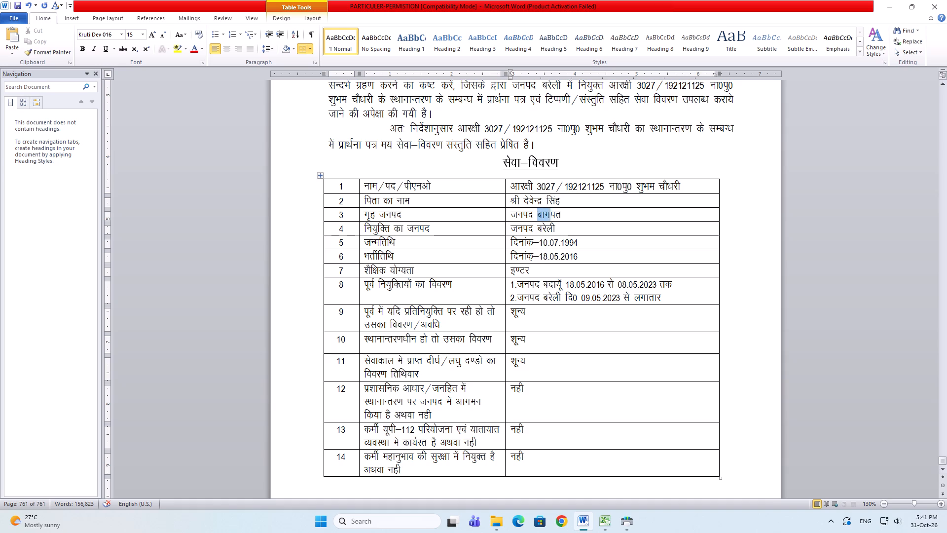
drag(551, 214, 567, 214)
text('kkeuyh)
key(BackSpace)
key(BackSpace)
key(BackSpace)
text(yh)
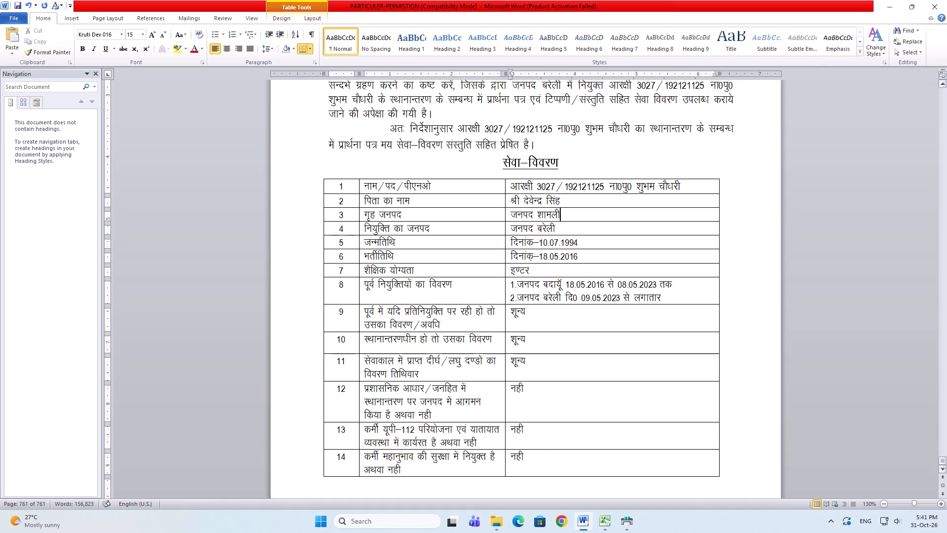
Check the nominal roll, update the birth date in row 5 to match, and set the recruitment date in row 6 to 17.05.2019.
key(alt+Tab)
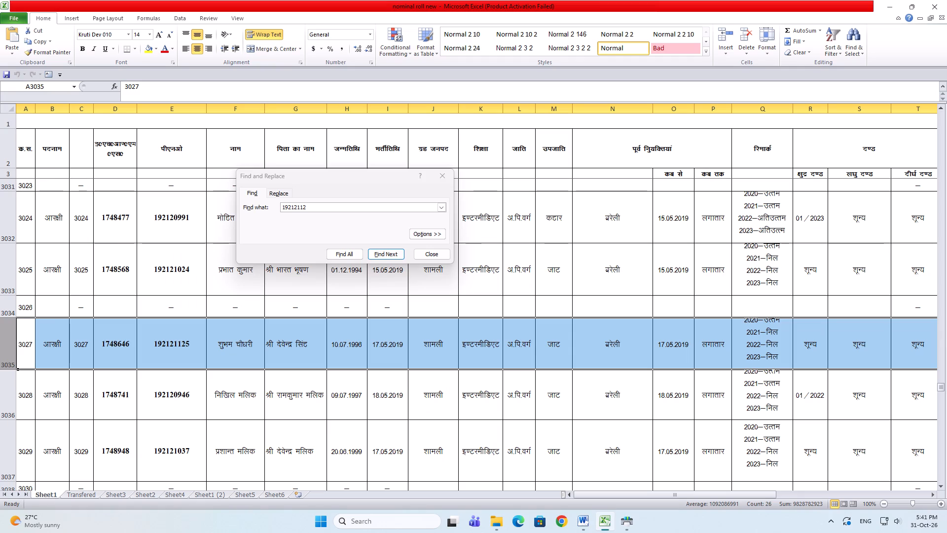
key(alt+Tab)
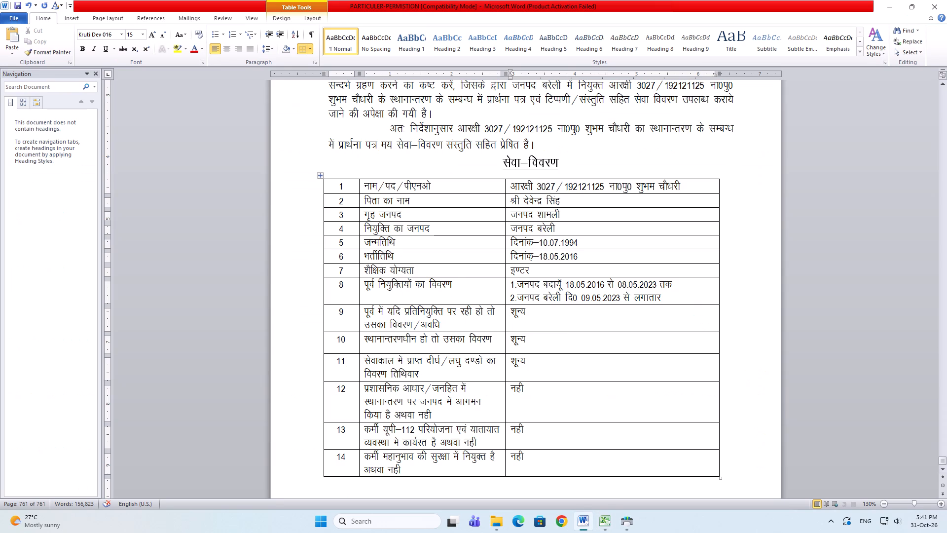
drag(540, 241, 568, 242)
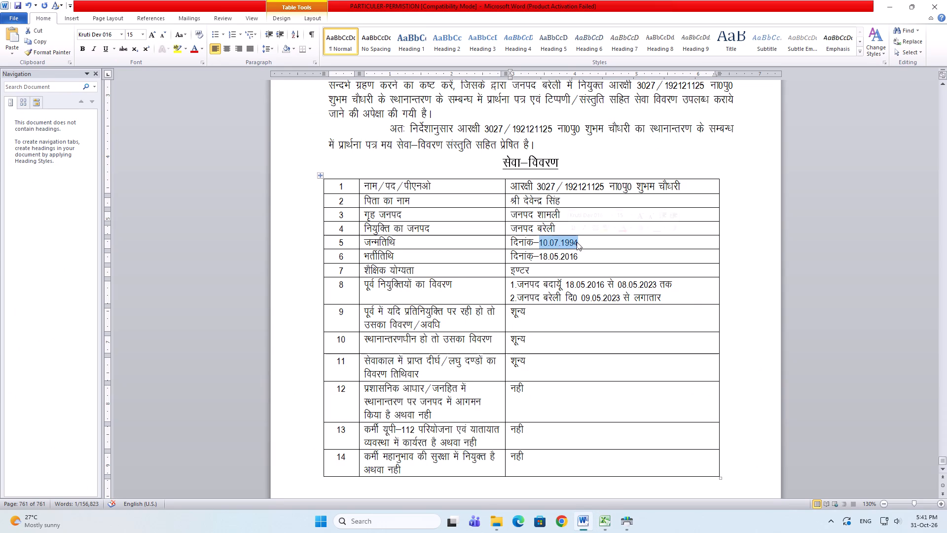
click(577, 242)
key(BackSpace)
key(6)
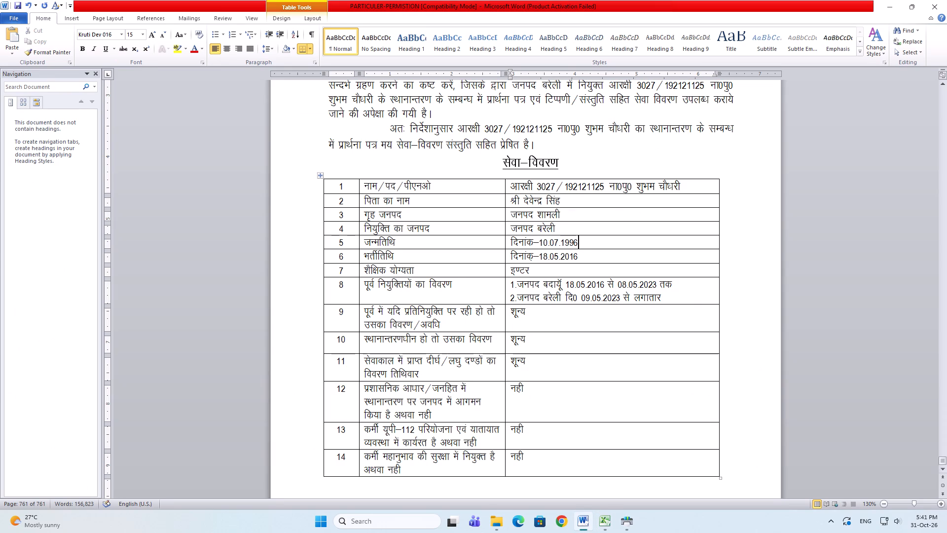
drag(542, 256, 576, 258)
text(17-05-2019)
Check the constable's posting details in the nominal roll, and clear both previous-posting entries from row 8 of the Word letter's table.
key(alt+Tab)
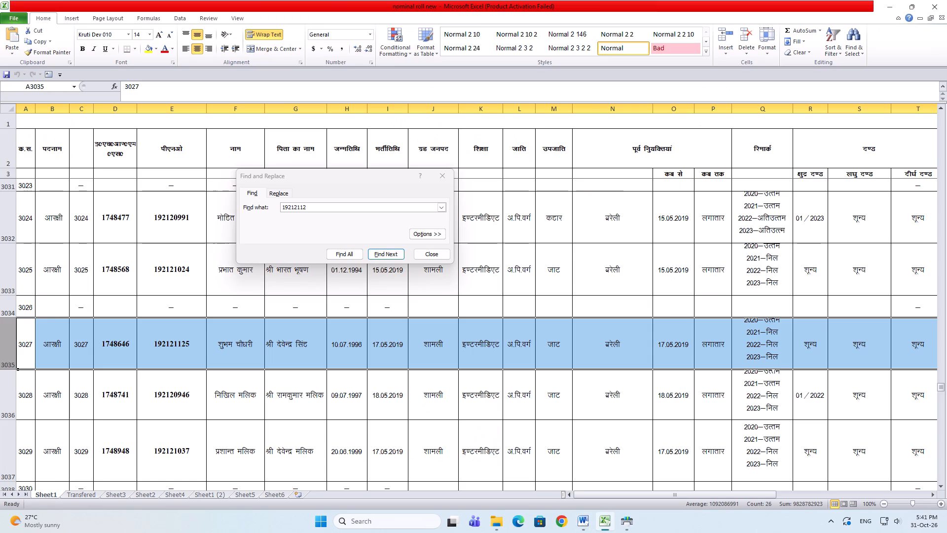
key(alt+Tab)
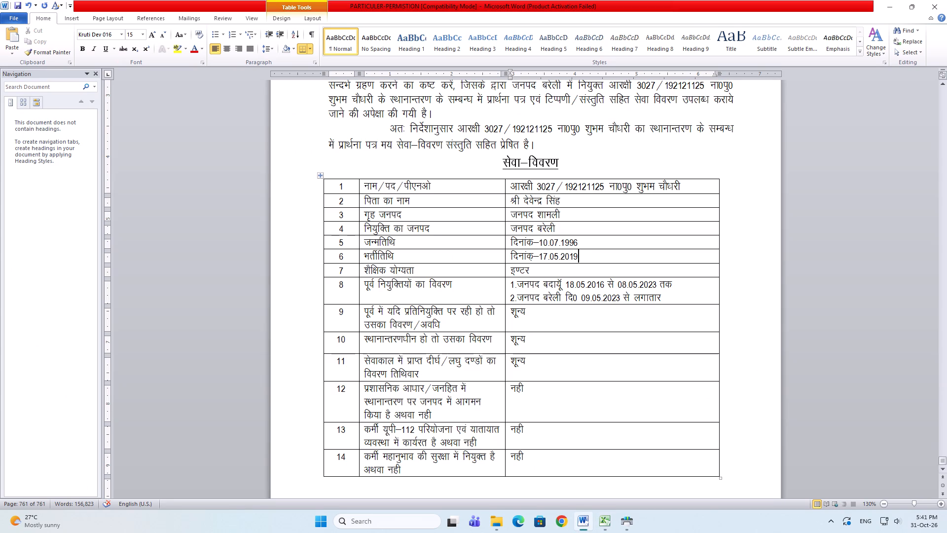
drag(527, 282, 657, 293)
key(BackSpace)
key(BackSpace)
key(BackSpace)
key(BackSpace)
key(BackSpace)
key(BackSpace)
key(BackSpace)
key(BackSpace)
key(BackSpace)
key(BackSpace)
key(BackSpace)
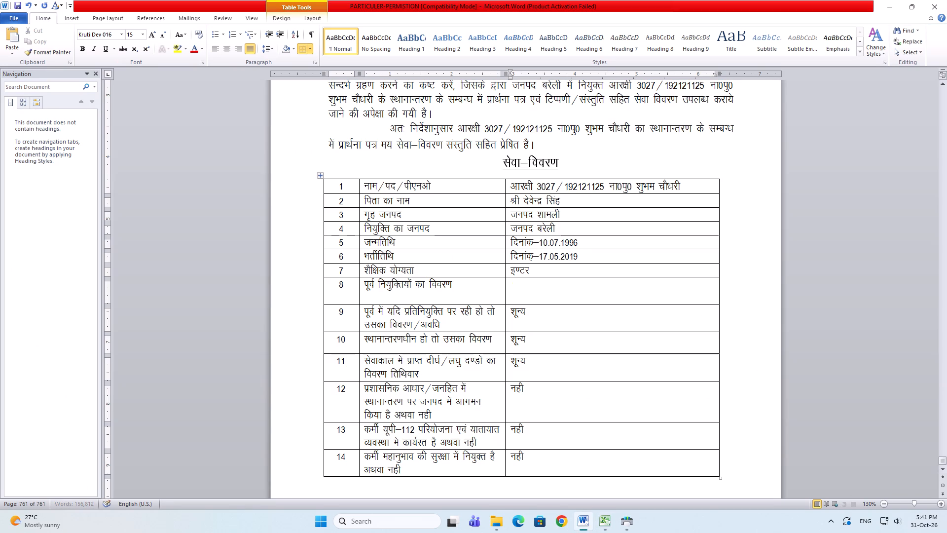
Enter जनपद बरेली दि0 17.05.2019 से लगातार as numbered item 1 in row 8, and save the document.
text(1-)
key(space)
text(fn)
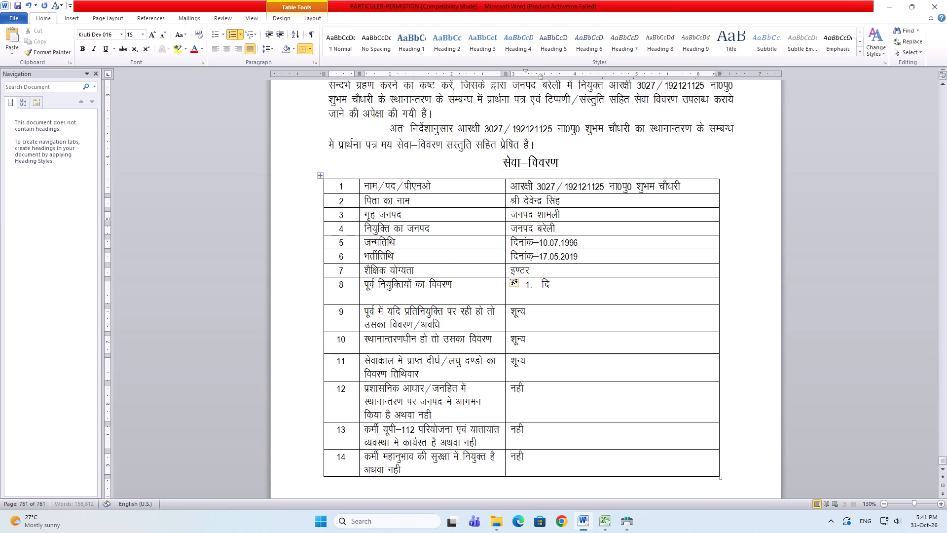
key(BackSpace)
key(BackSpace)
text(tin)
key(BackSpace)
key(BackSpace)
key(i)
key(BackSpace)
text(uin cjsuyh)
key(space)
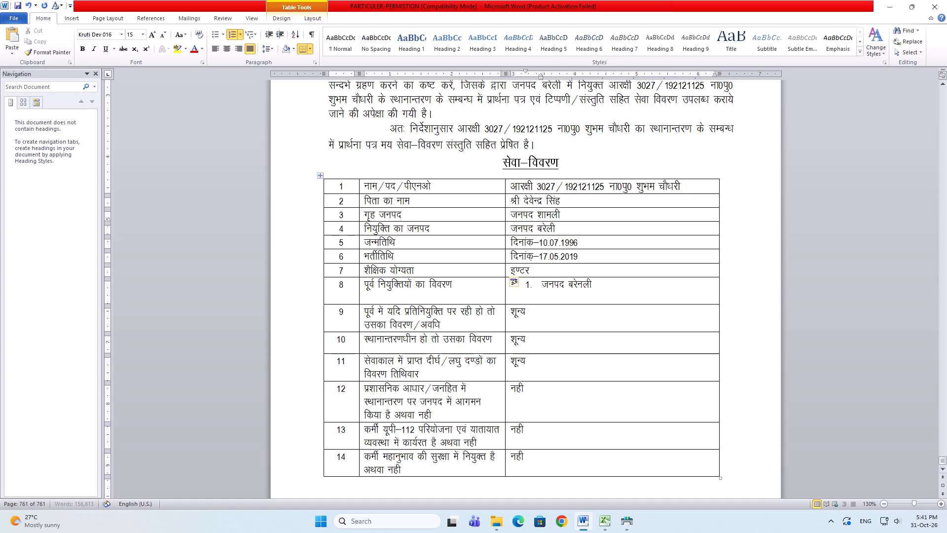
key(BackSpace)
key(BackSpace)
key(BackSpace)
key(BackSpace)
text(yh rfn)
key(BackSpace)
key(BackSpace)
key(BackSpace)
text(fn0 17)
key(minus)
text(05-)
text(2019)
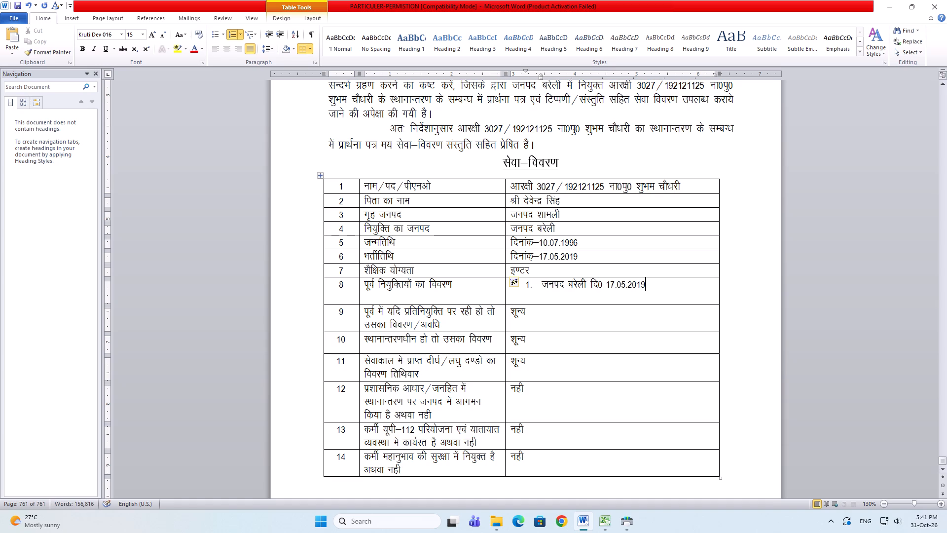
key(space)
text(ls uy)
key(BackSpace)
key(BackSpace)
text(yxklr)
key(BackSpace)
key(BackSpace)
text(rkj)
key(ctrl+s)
Print one copy of the current page with the completed transfer letter, and save the document.
scroll(596, 350, down, 2)
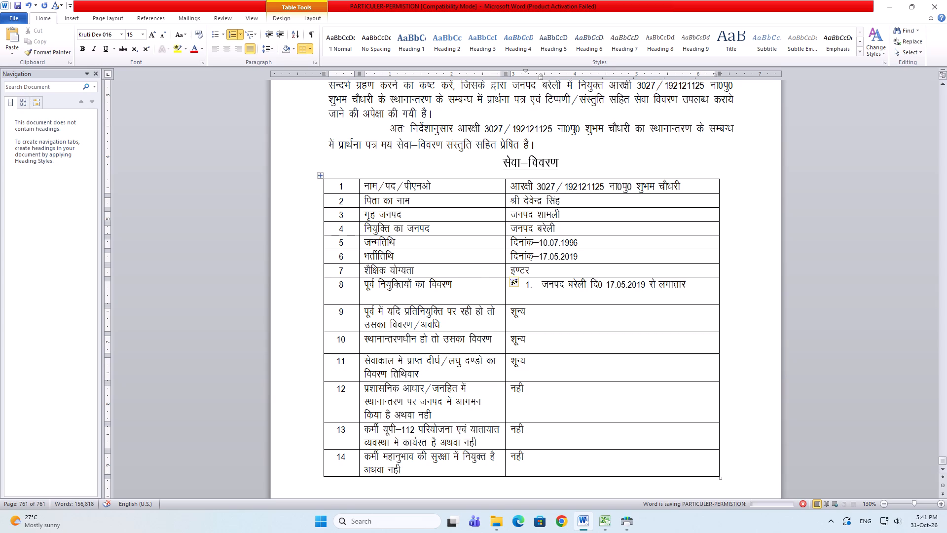
scroll(551, 340, down, 5)
click(471, 328)
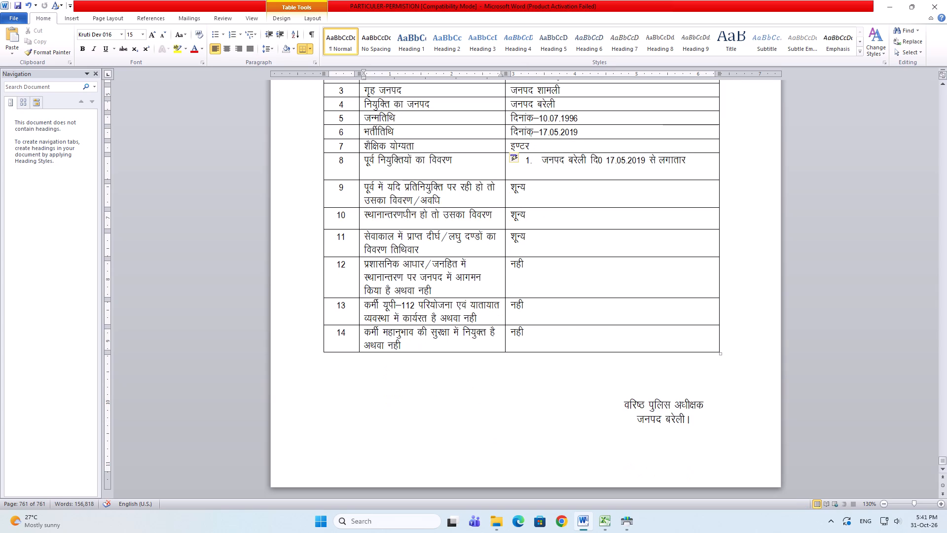
key(ctrl+p)
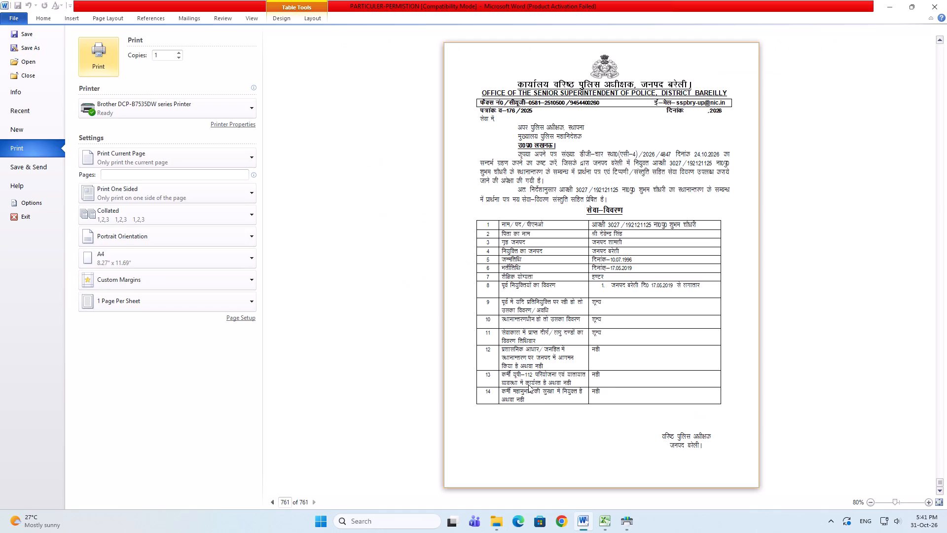
click(108, 41)
key(ctrl+s)
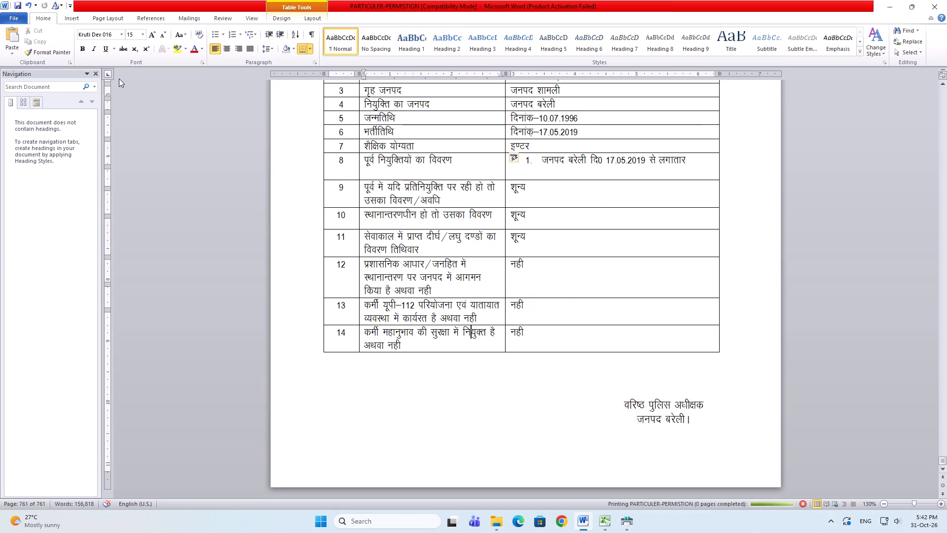
Open the print settings again for the current letter page.
key(ctrl+p)
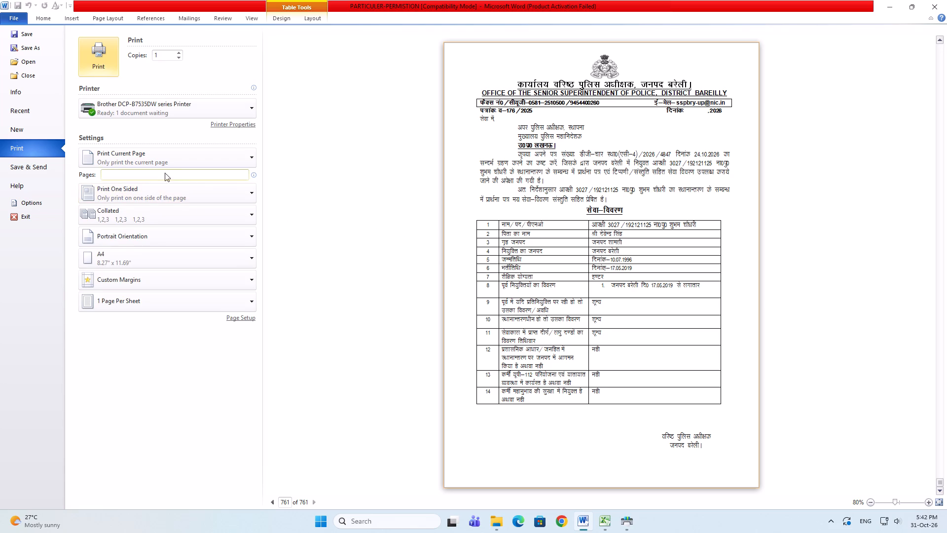
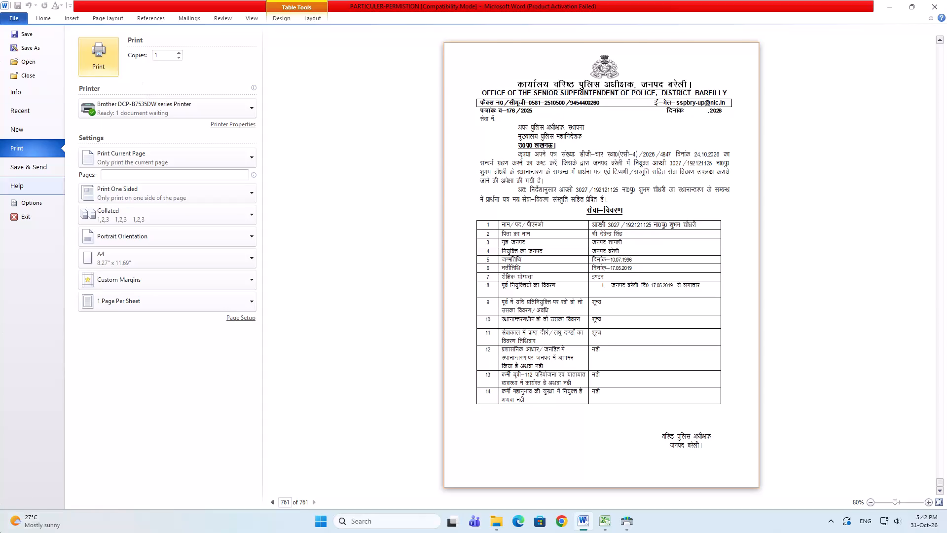
Search the letters document for another police employee's PNO, correcting the ending digits of the search number.
key(ctrl+f)
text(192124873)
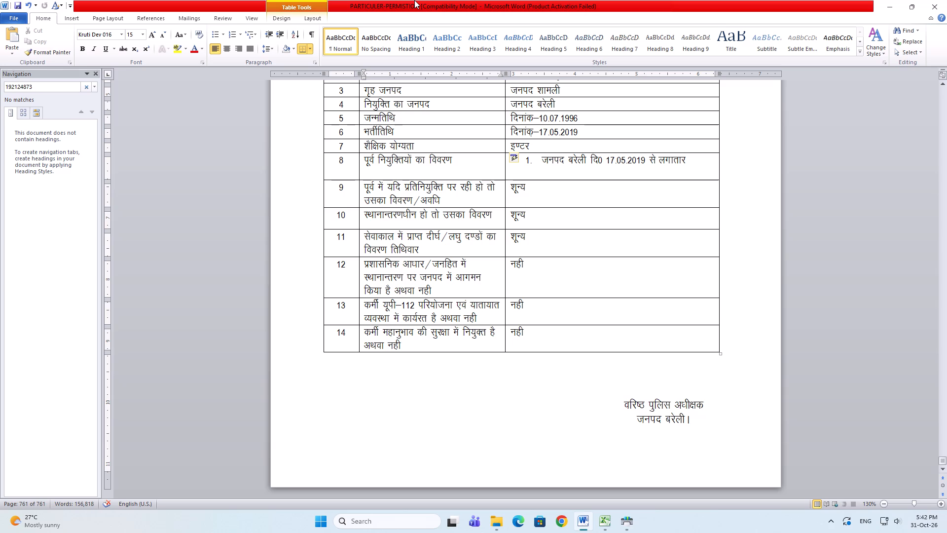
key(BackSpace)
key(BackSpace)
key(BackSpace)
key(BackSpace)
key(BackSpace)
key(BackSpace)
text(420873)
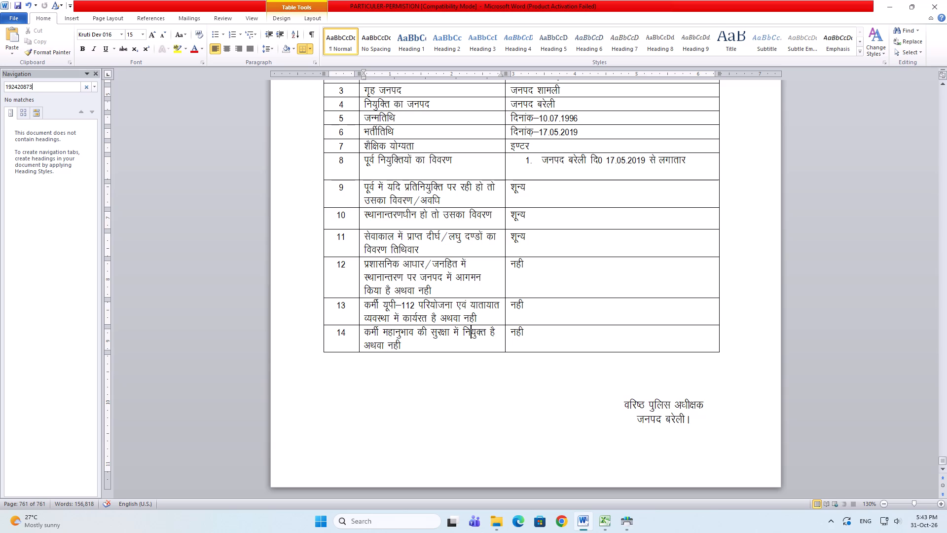
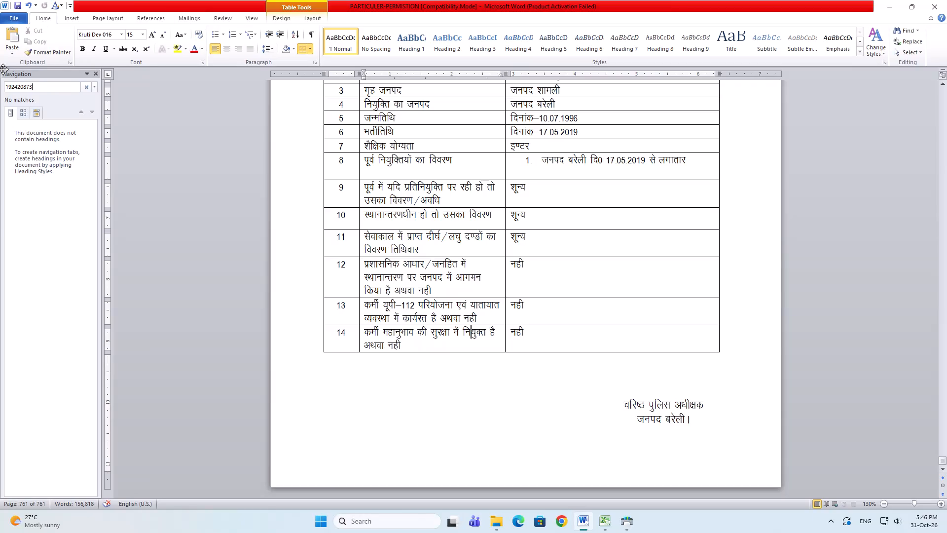
Save PARTICULER-PERMISTION and clear the letters document, nominal roll and ALL PERMITION folder windows from the desktop.
key(ctrl+s)
click(885, 0)
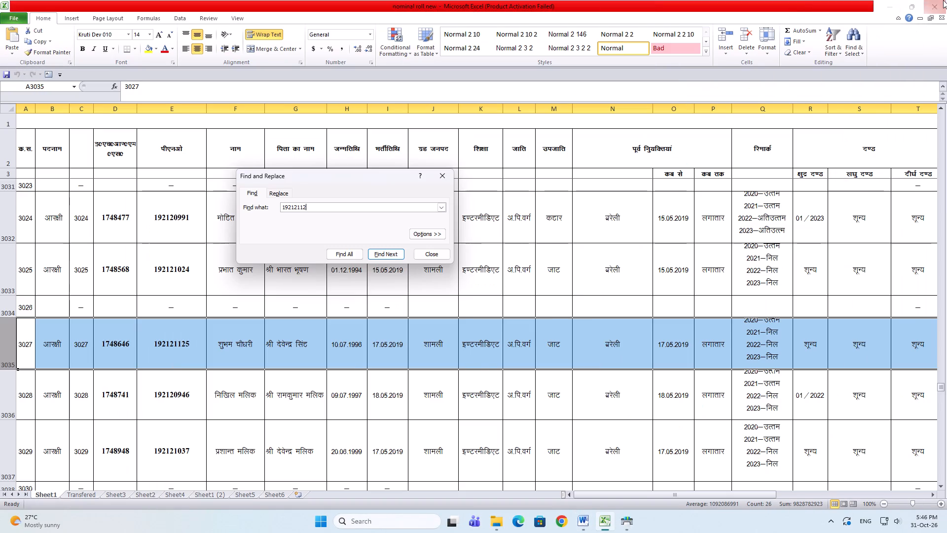
click(889, 1)
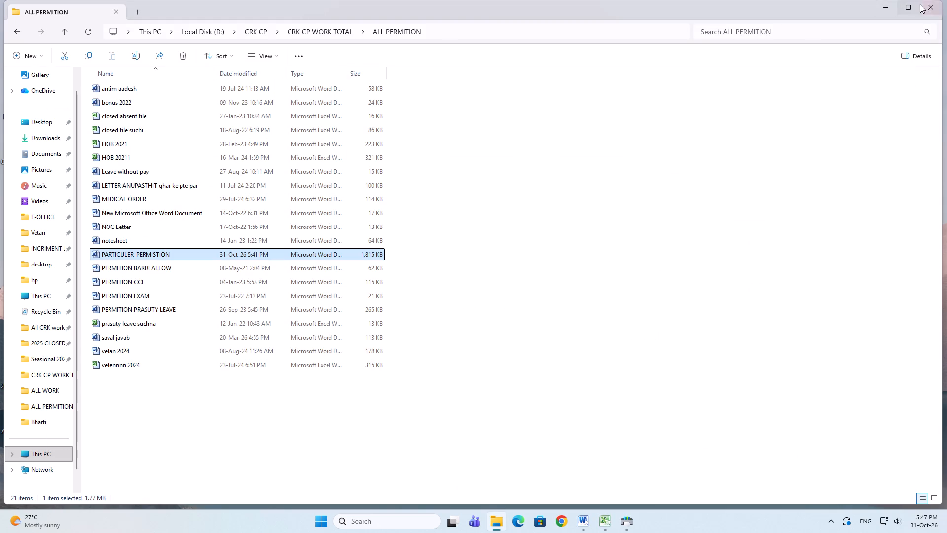
click(924, 5)
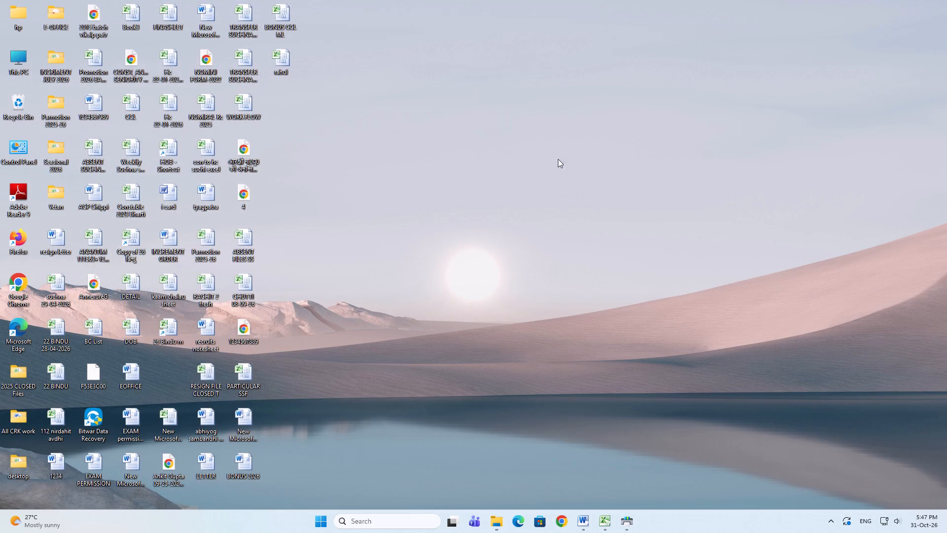
Open the EXAM PERMISSION document from the desktop and go to the October 2026 permission order at its end.
double_click(84, 474)
click(669, 119)
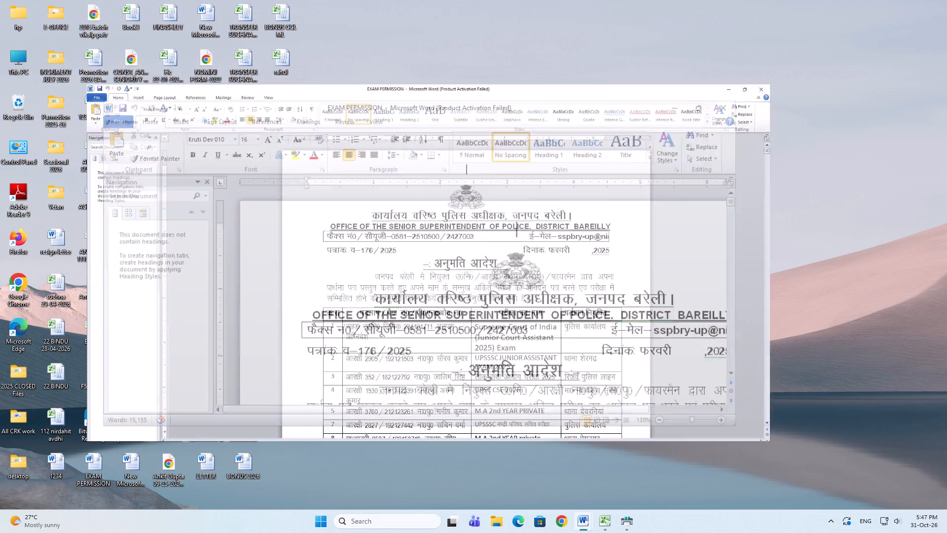
scroll(526, 243, down, 5)
key(ctrl+End)
scroll(480, 249, up, 13)
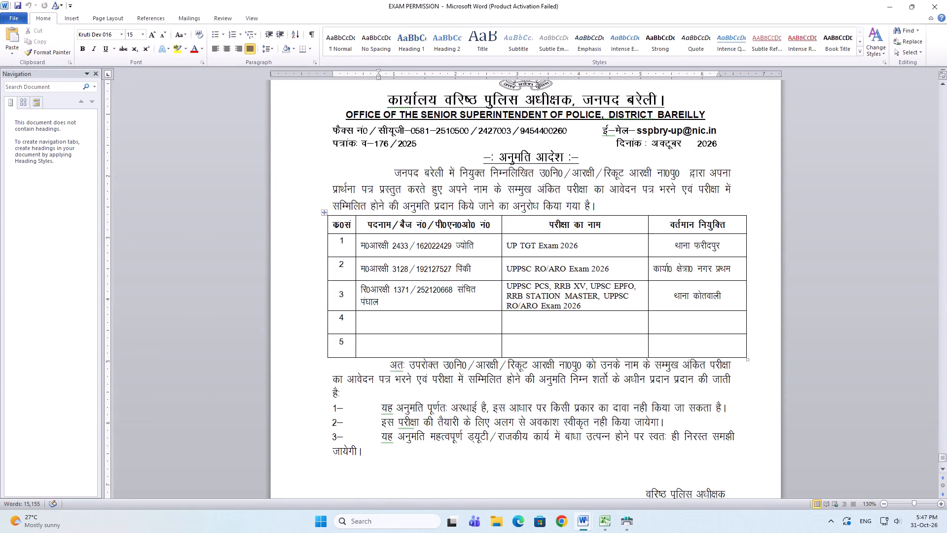
scroll(458, 196, up, 4)
scroll(492, 302, down, 7)
Fill row 4 of the permission table with the rank आरक्षी and the constable's badge number, PNO and name.
click(370, 259)
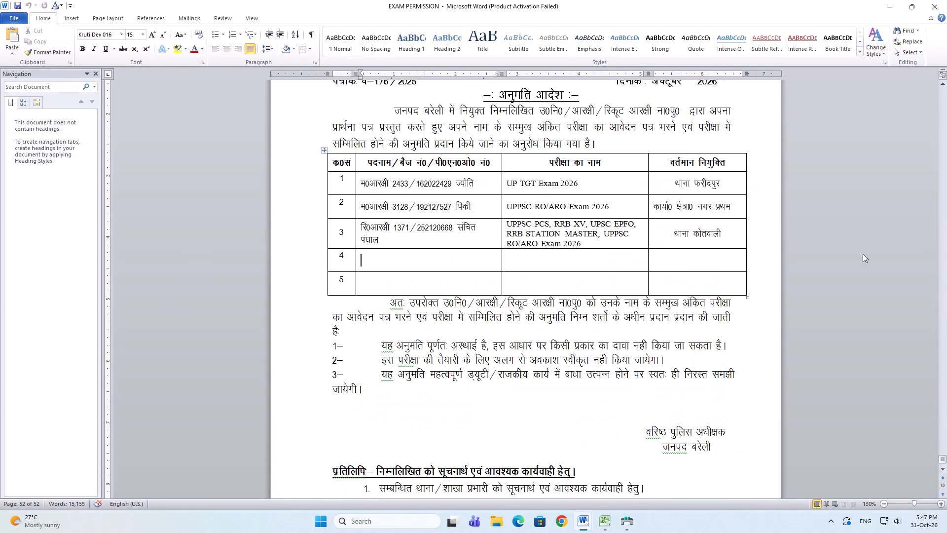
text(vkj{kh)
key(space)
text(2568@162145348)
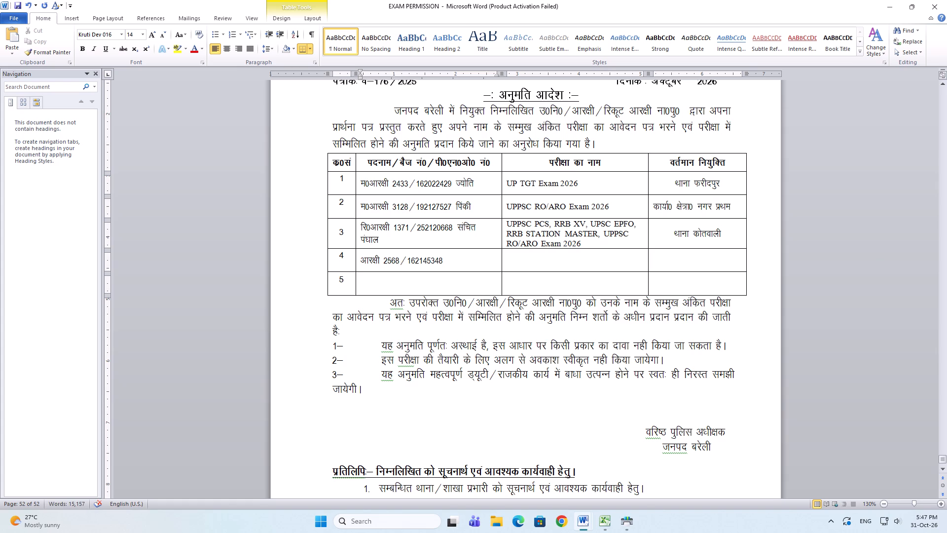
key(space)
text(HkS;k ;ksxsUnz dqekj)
Enter "RAILWAY NTPC Graduate Level Exam 2026" as the exam name in row 4.
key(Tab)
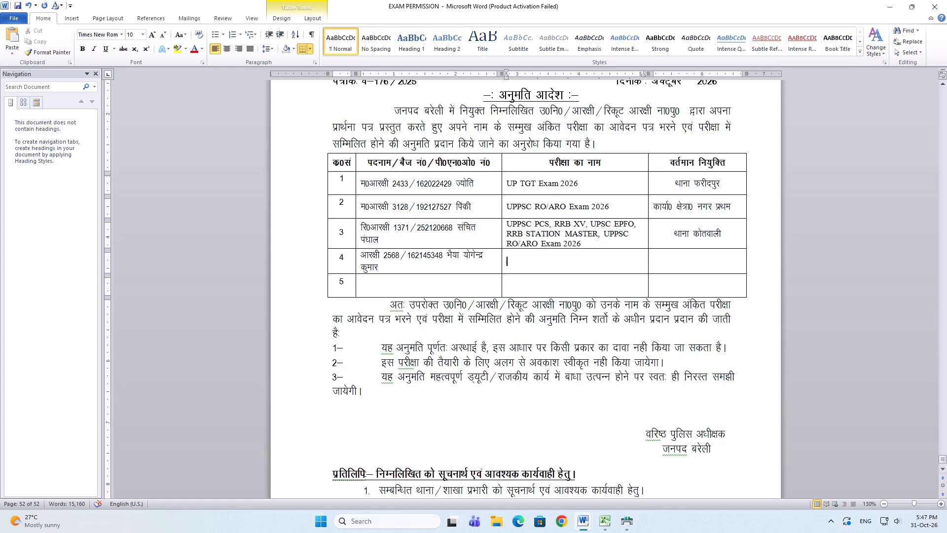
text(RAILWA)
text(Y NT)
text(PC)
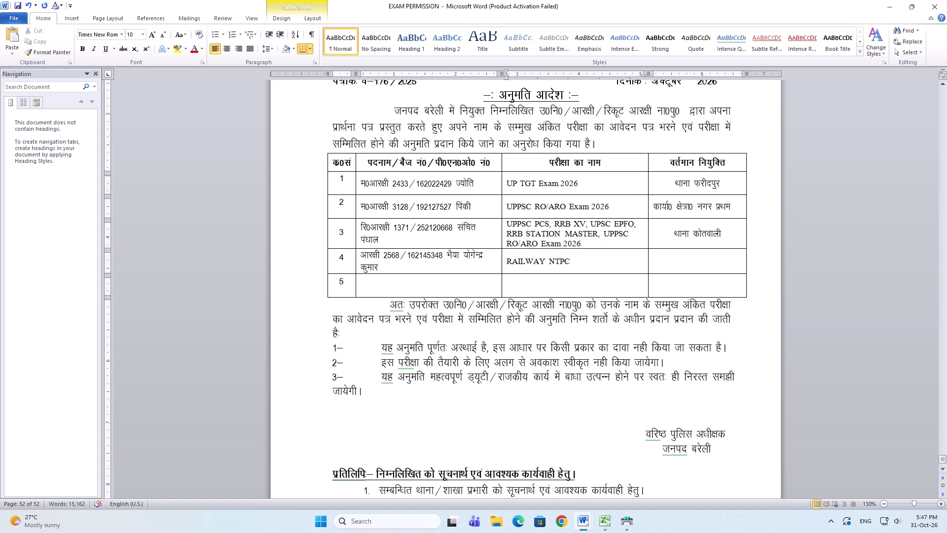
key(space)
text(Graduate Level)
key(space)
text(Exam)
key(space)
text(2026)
Enter पुलिस लाइन as the current posting in row 4 and save the document.
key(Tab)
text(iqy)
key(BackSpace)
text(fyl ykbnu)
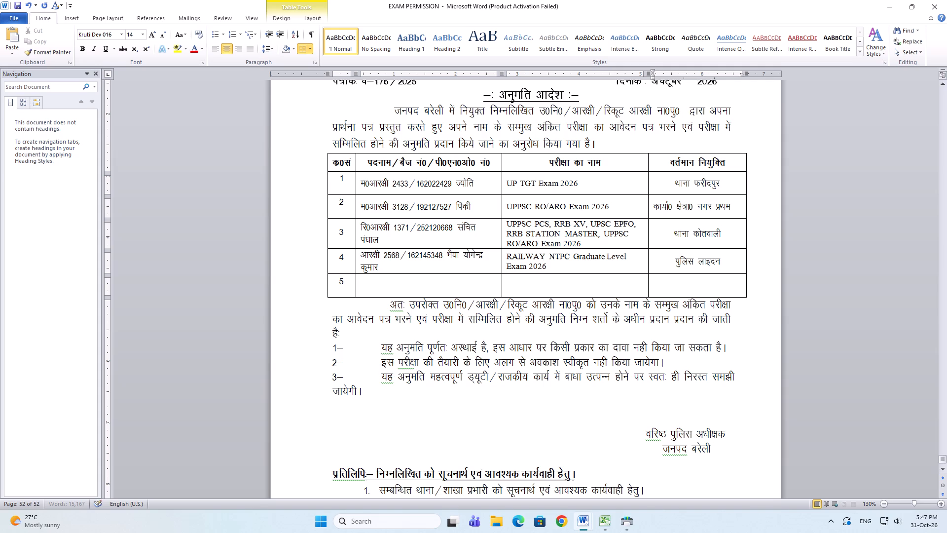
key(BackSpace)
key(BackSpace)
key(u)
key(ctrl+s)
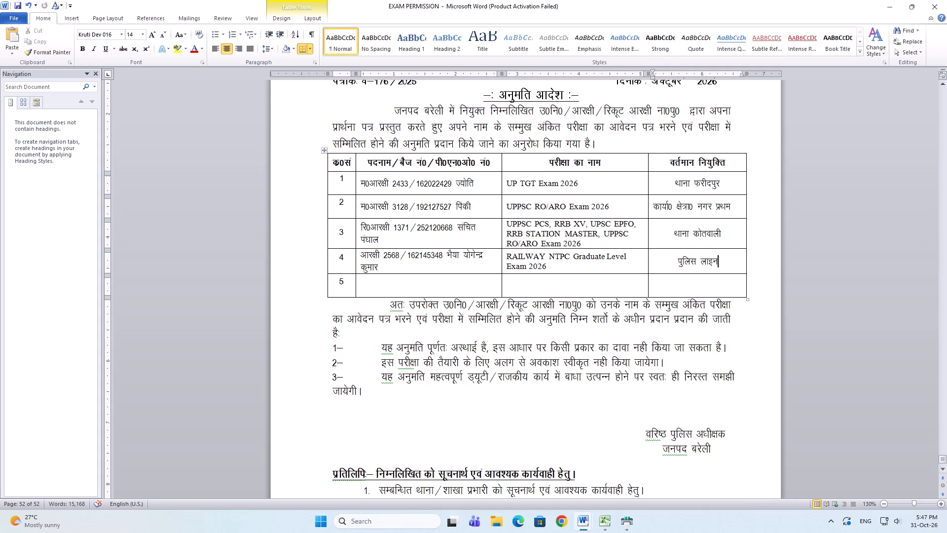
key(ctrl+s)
Open the "particular permission ADG" document from the All CRK work folder, go to its end and maximize its window.
click(889, 0)
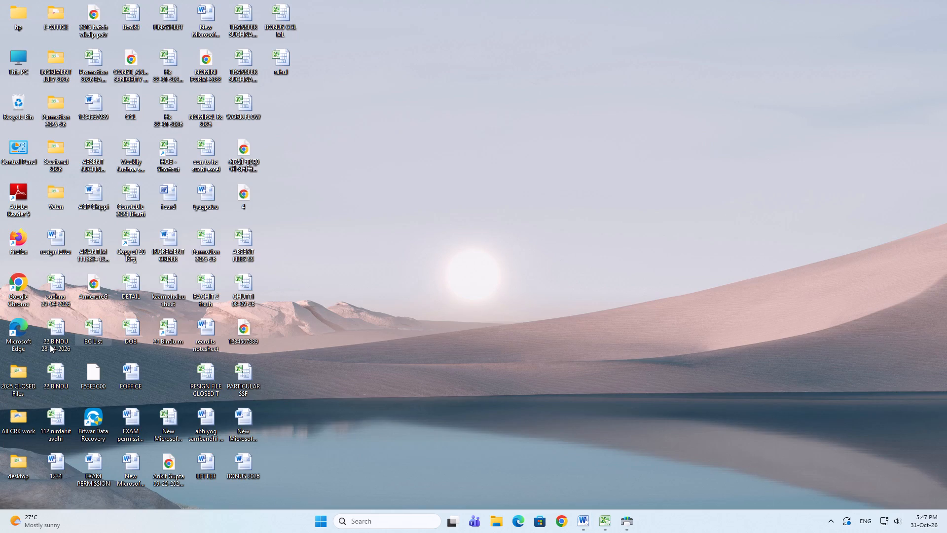
double_click(23, 411)
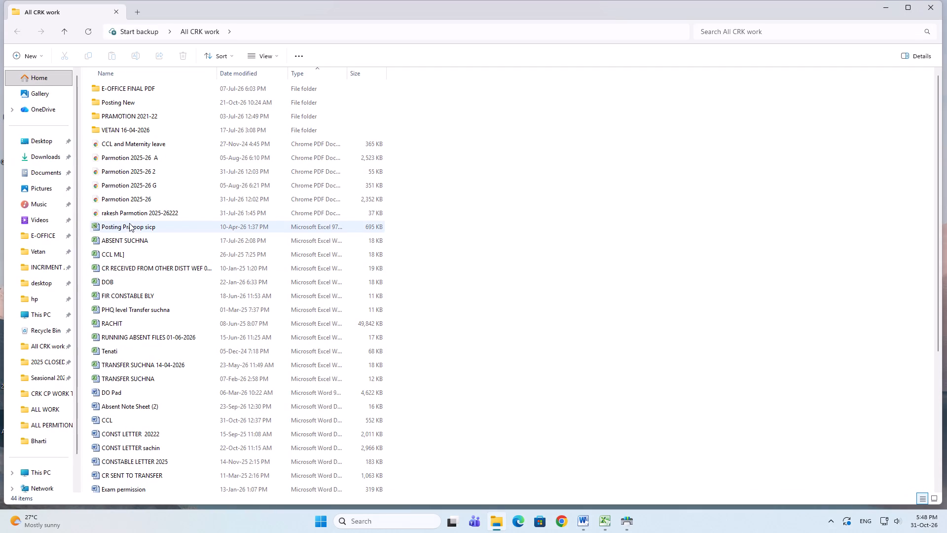
scroll(132, 423, down, 6)
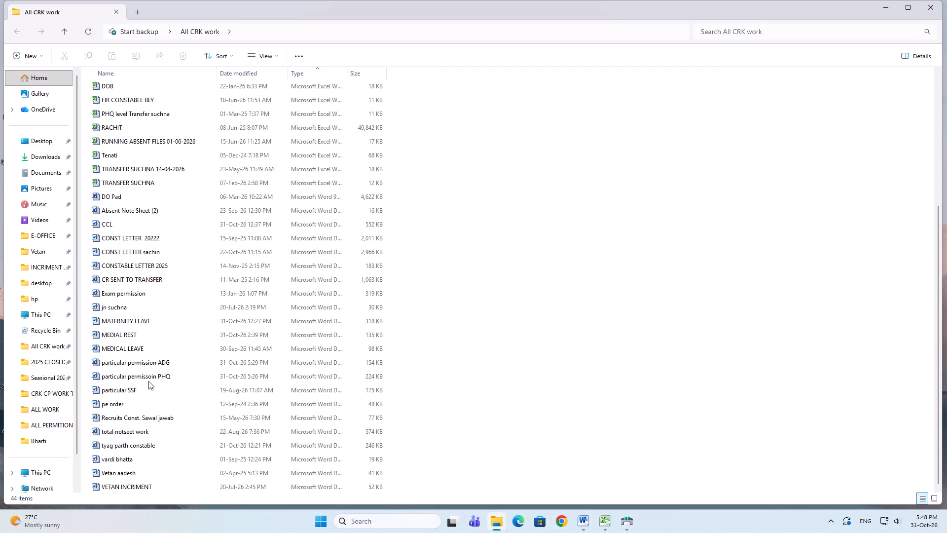
double_click(148, 362)
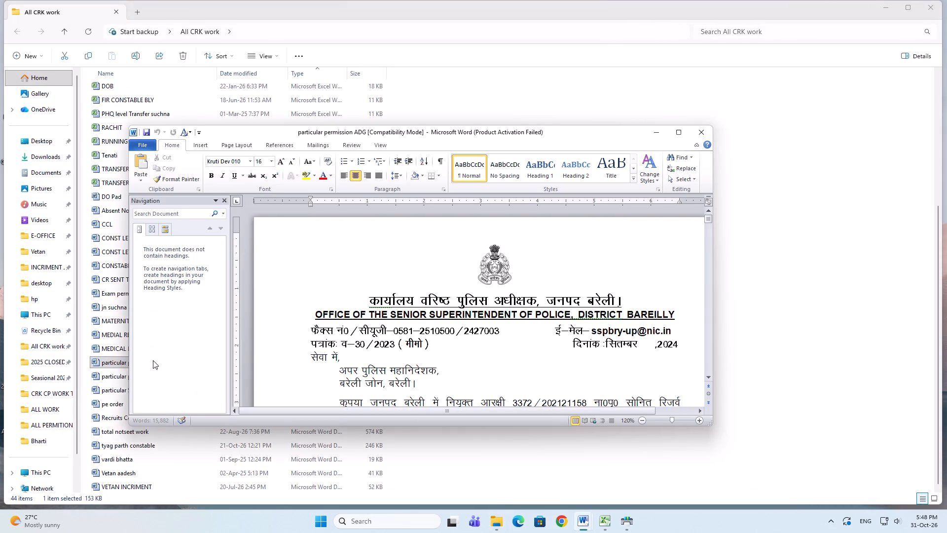
key(ctrl+Page_Down)
key(ctrl+End)
click(474, 288)
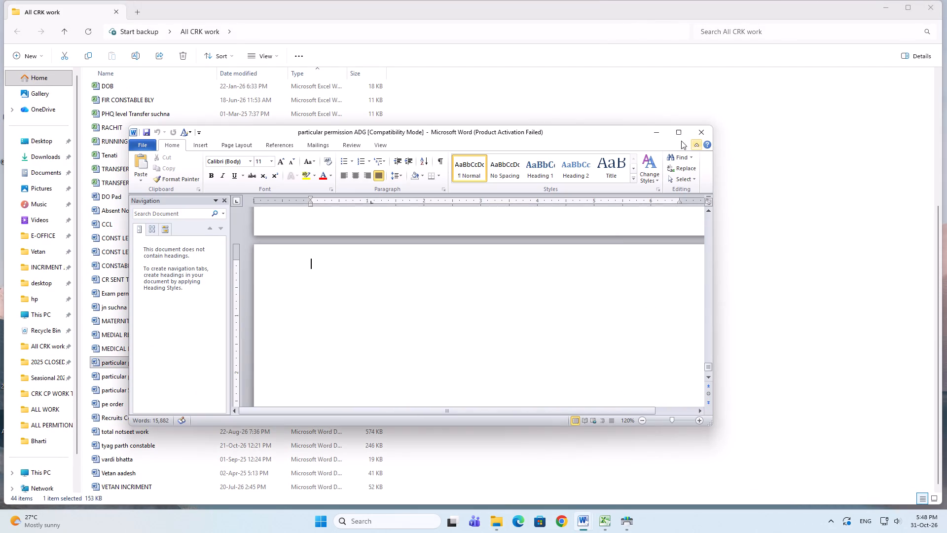
click(680, 138)
Duplicate the last ADG appearance letter onto a new page after the existing one.
scroll(412, 275, up, 20)
scroll(412, 275, up, 4)
drag(480, 196, 632, 500)
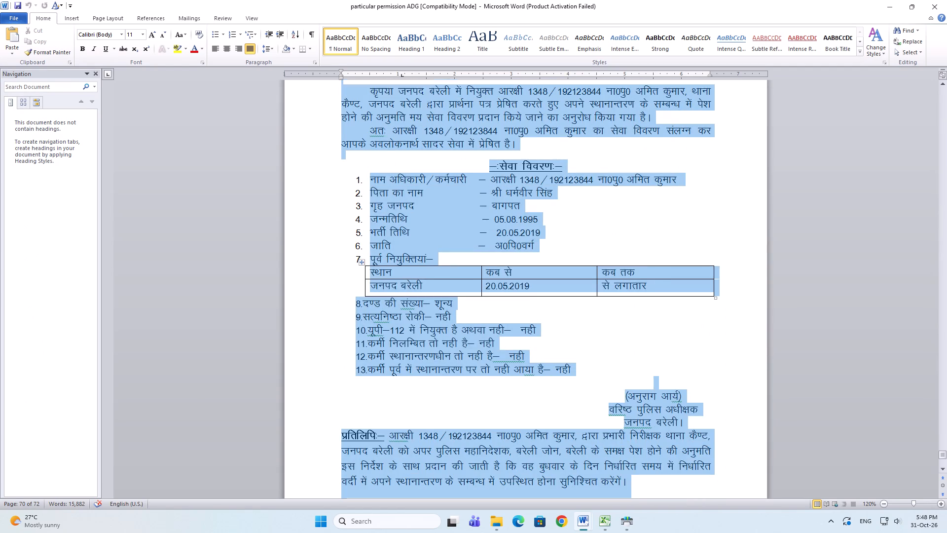
drag(632, 500, 628, 457)
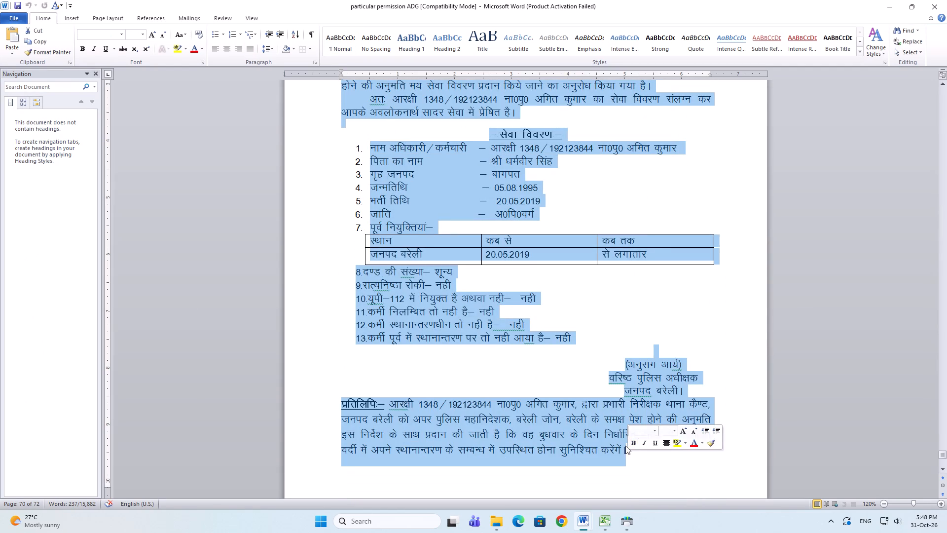
key(ctrl+c)
key(ctrl+c)
scroll(473, 441, down, 6)
click(371, 336)
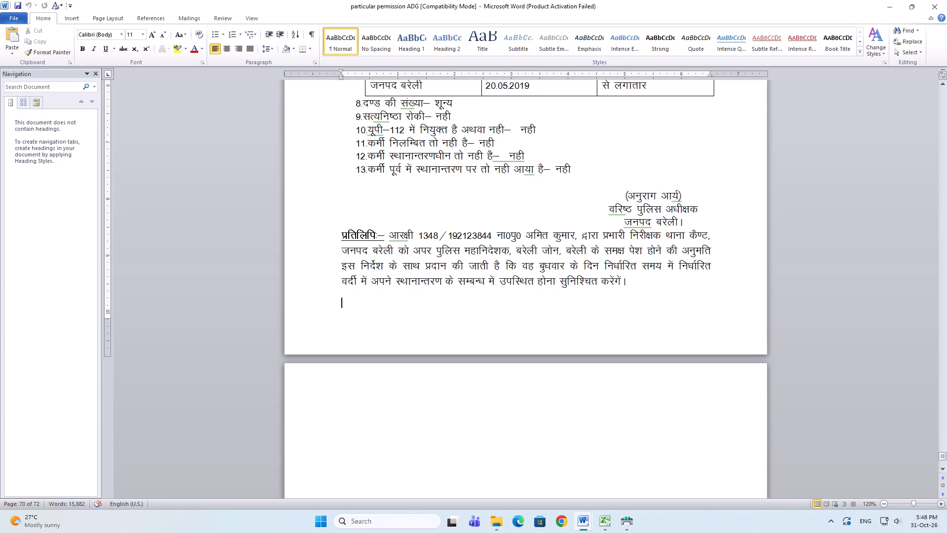
key(ctrl+Return)
key(ctrl+v)
scroll(375, 386, up, 6)
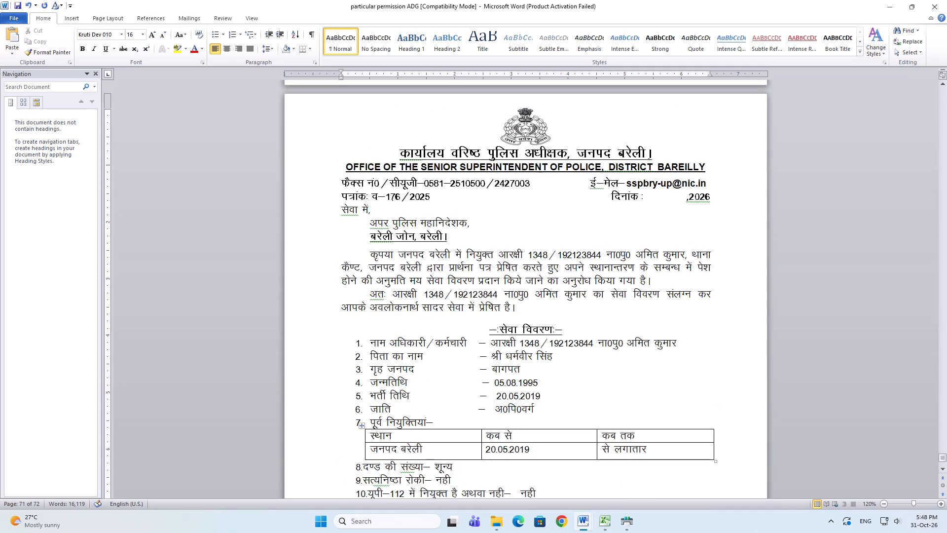
Replace the badge number, PNO and name in the copied letter's opening paragraph with those of the Railway NTPC exam applicant.
drag(527, 252, 572, 258)
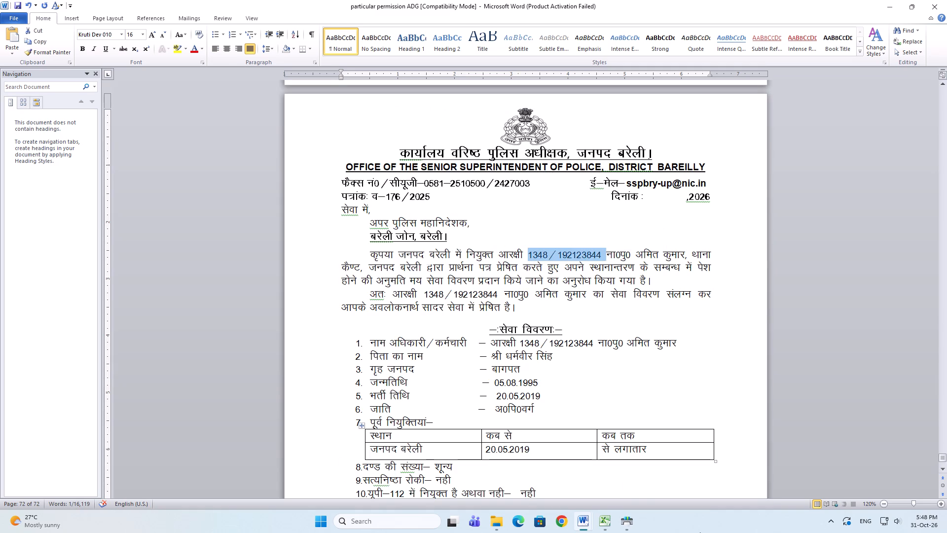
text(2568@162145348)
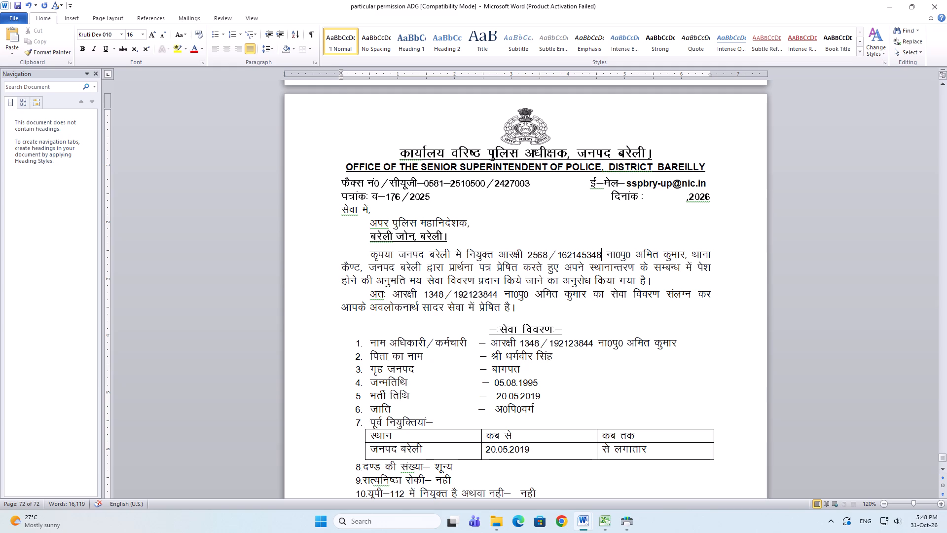
drag(635, 251, 675, 253)
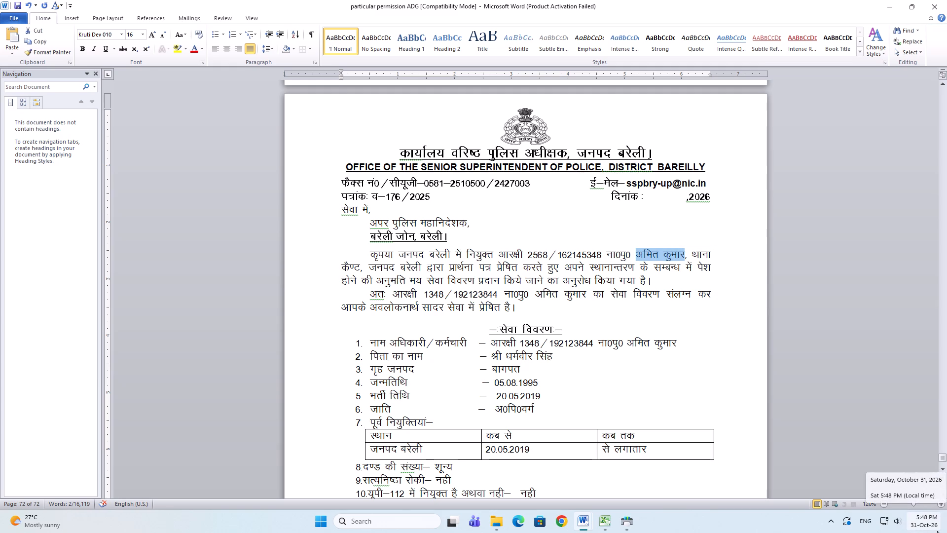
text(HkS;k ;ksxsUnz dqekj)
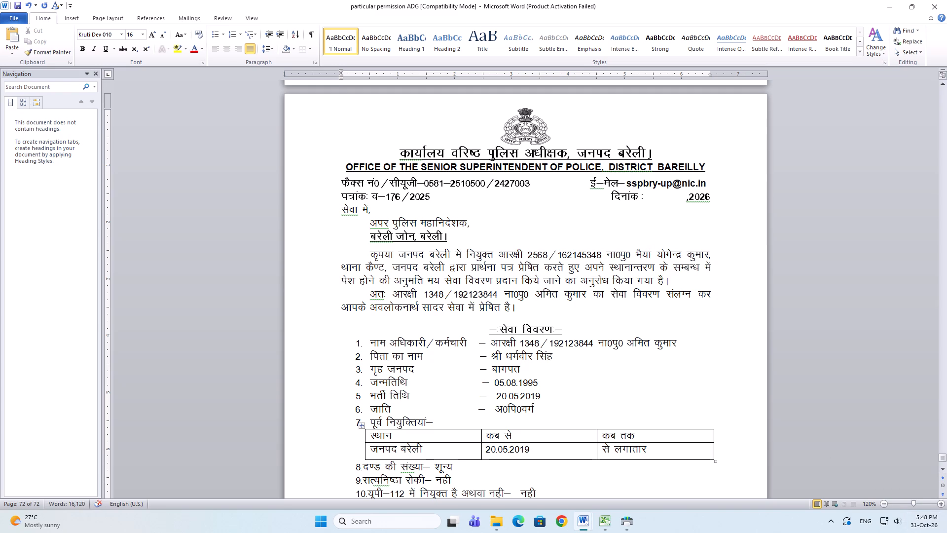
Change the constable's posting in the opening paragraph to रिजर्व पुलिस लाइन.
drag(341, 265, 383, 267)
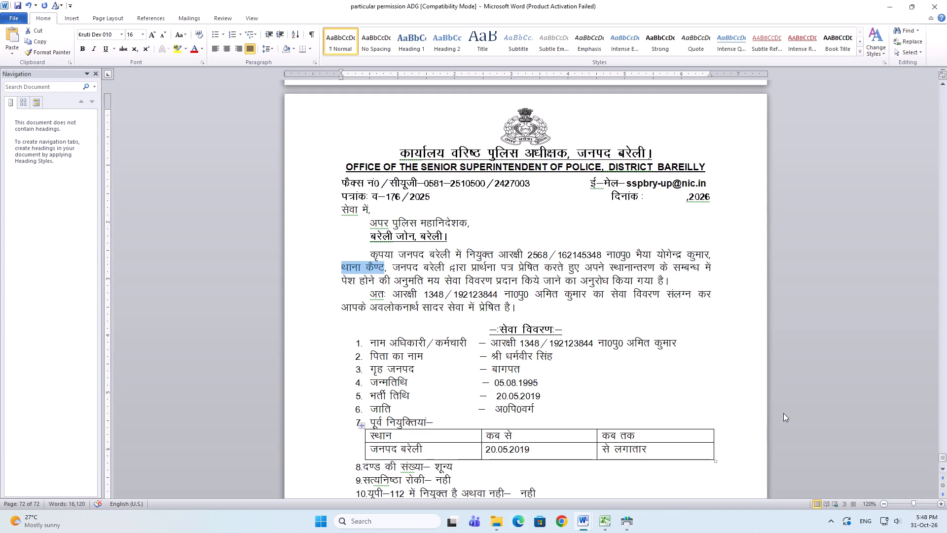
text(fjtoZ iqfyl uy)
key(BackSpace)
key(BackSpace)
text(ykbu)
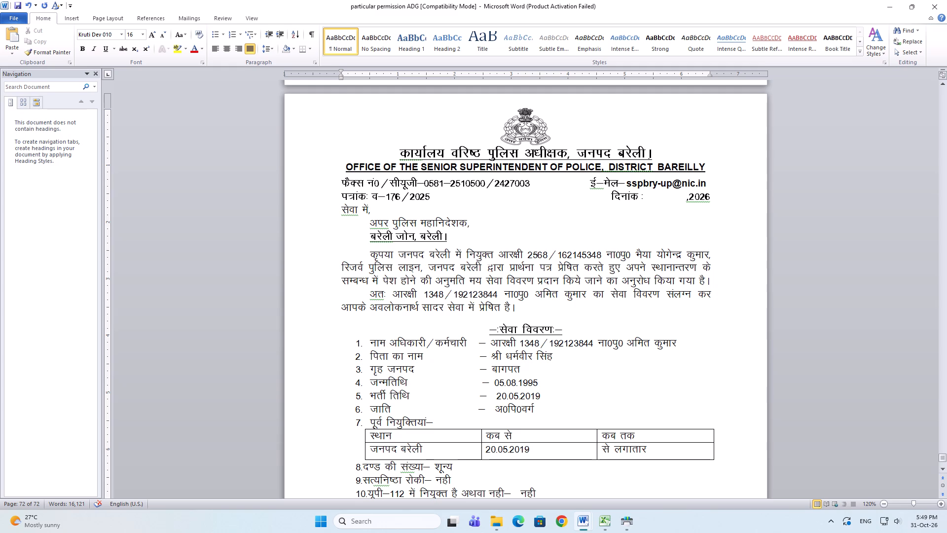
Copy the constable's rank, badge number, PNO and name from the opening paragraph into the अतः paragraph, service detail 1 and the प्रतिलिपि paragraph.
drag(500, 253, 704, 260)
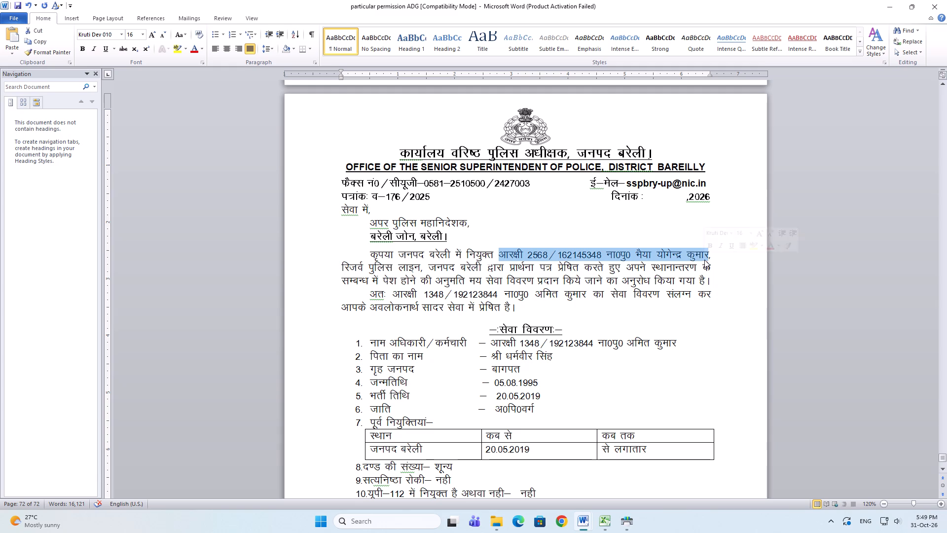
key(ctrl+c)
key(ctrl+c)
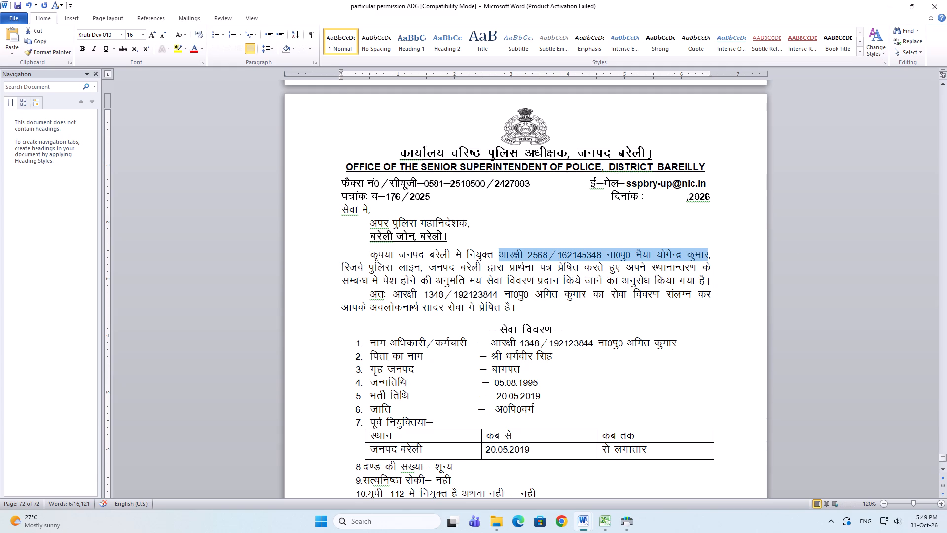
drag(394, 293, 581, 297)
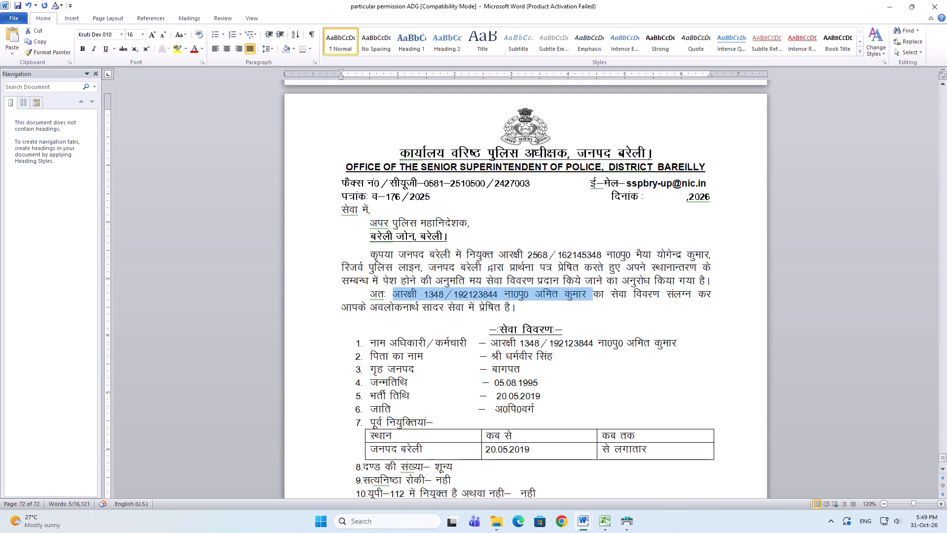
key(ctrl+v)
drag(493, 342, 615, 344)
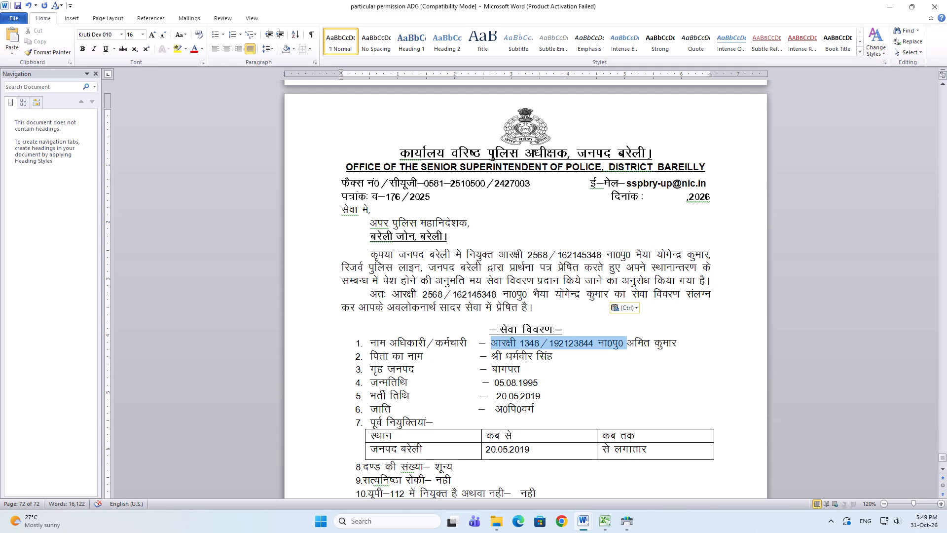
drag(615, 344, 671, 347)
key(ctrl+v)
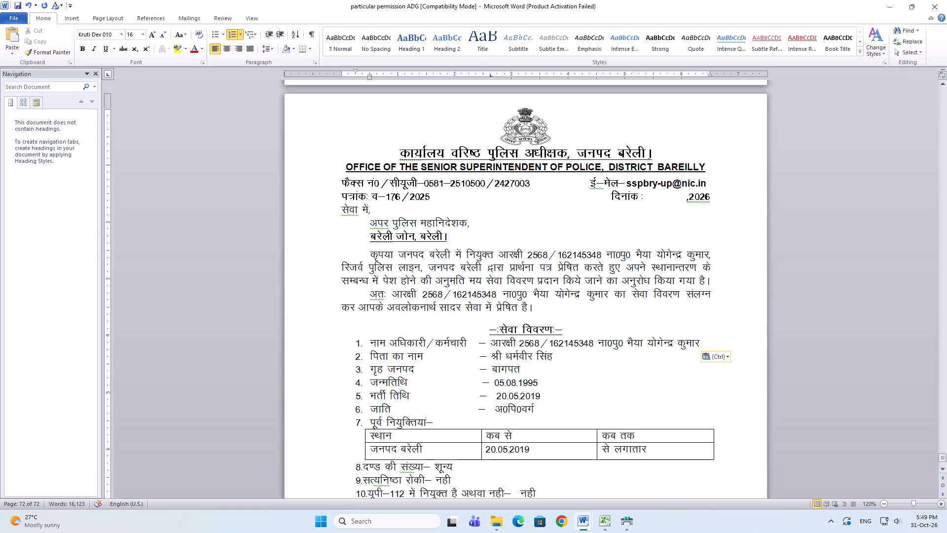
scroll(546, 343, down, 8)
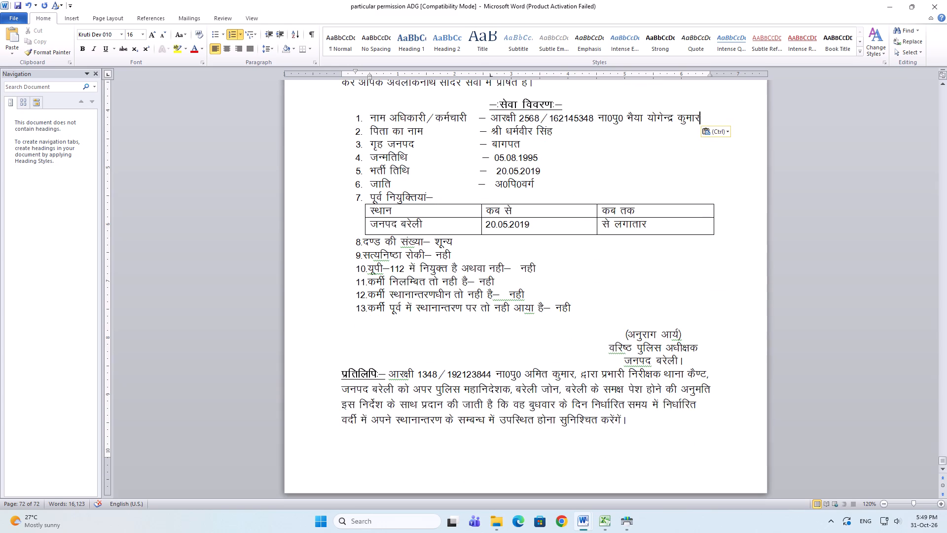
drag(390, 375, 573, 377)
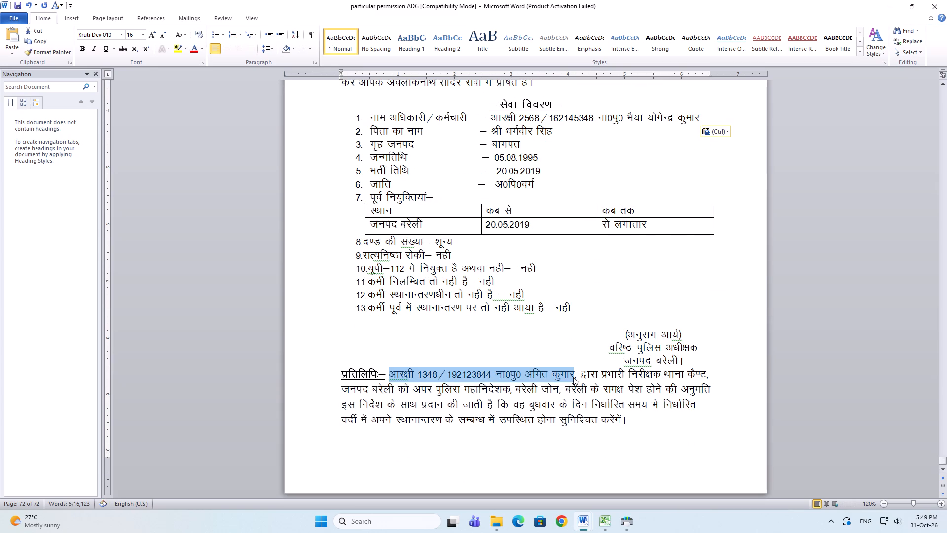
key(ctrl+v)
Find the constable's PNO, copied from the letter, in the nominal roll workbook in Excel and select the matching row.
scroll(515, 283, up, 7)
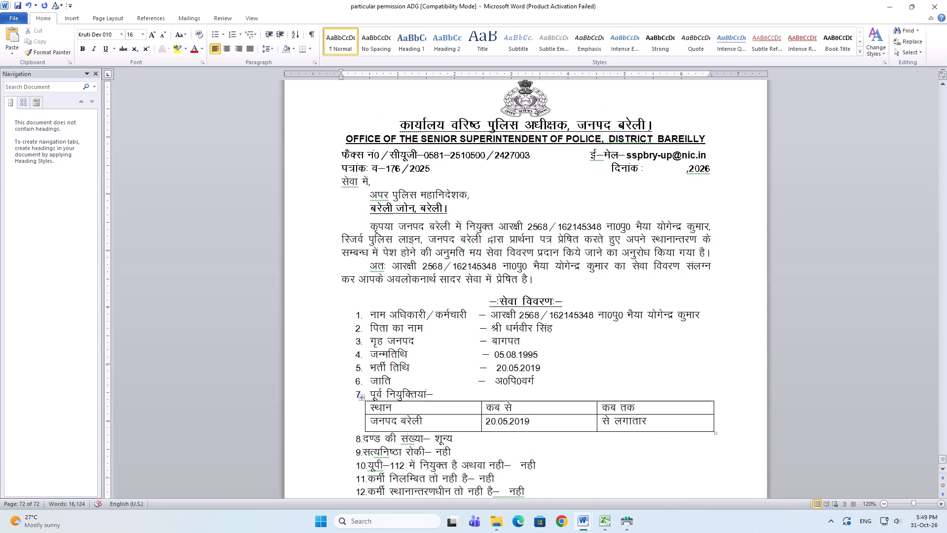
drag(551, 314, 591, 316)
key(ctrl+c)
key(alt+Tab)
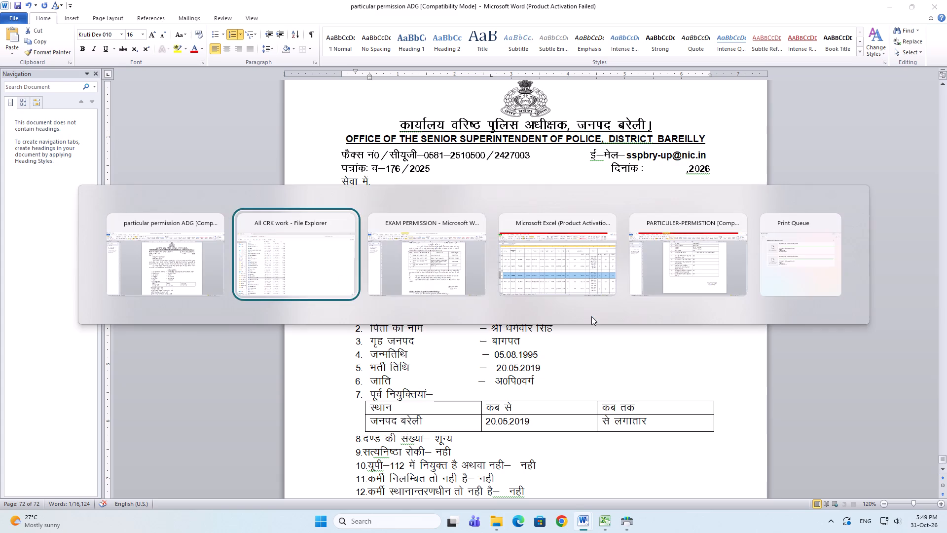
key(alt+Tab)
key(alt+Tab)
click(449, 274)
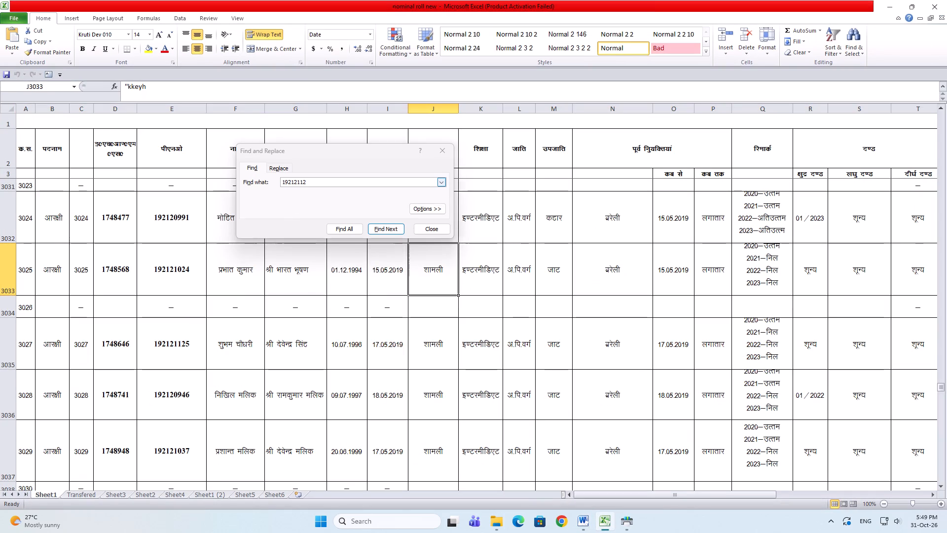
double_click(293, 182)
key(ctrl+v)
key(Return)
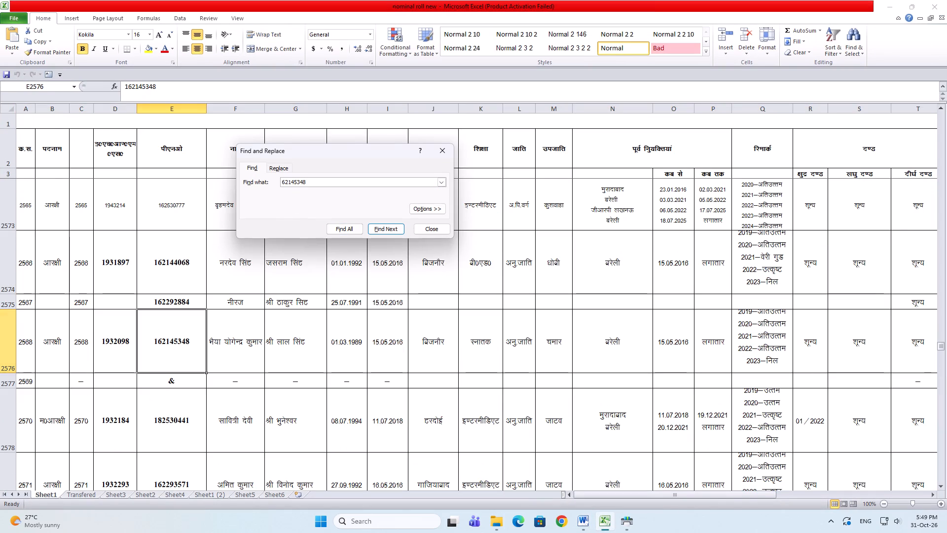
click(0, 341)
Back in the Word letter, replace the father's name with the one in the nominal roll and set the home district to बिजनौर.
key(alt+Tab)
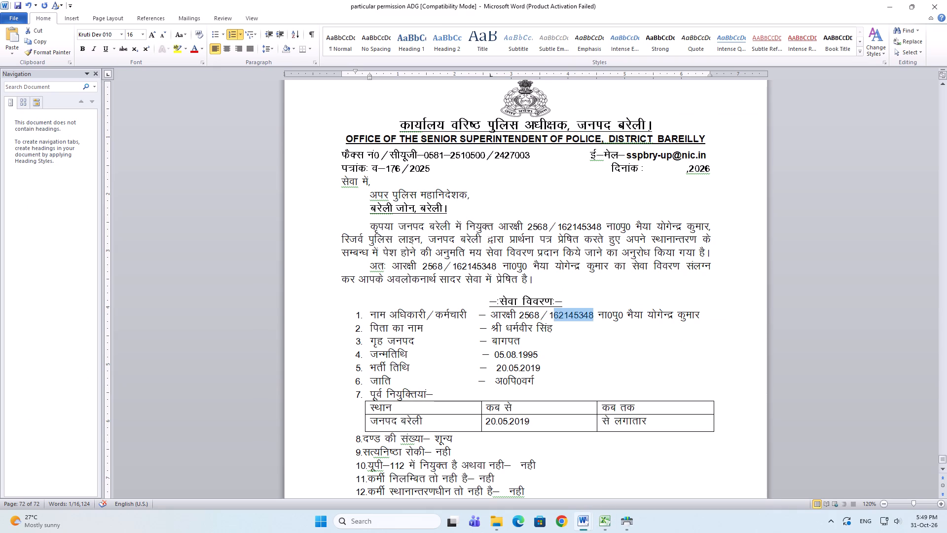
drag(506, 326, 523, 328)
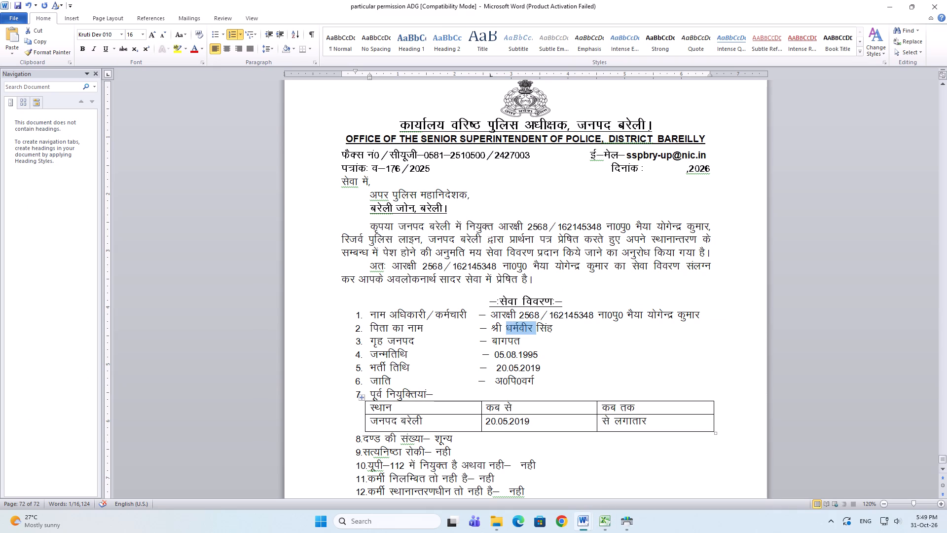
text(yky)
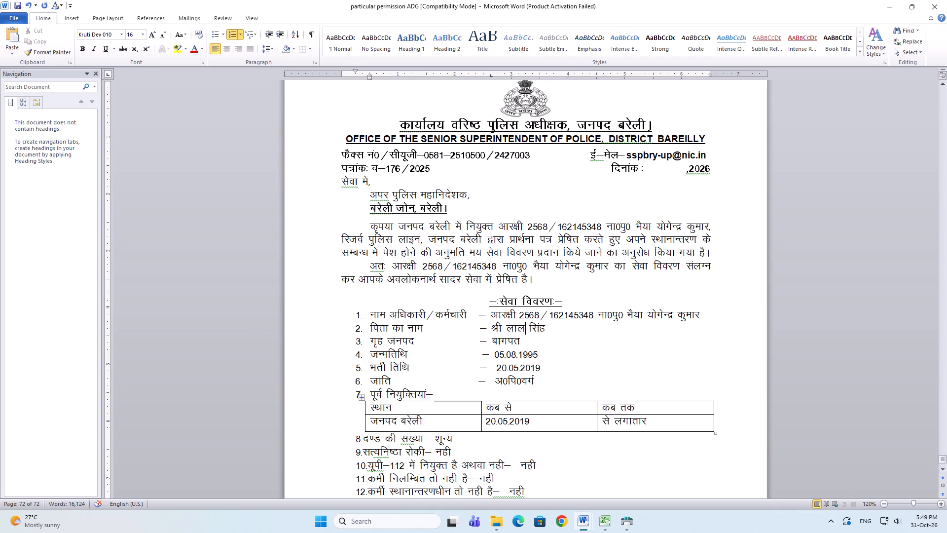
drag(492, 340, 519, 339)
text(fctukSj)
Check the nominal roll row and replace the date of birth in the service details with the constable's own.
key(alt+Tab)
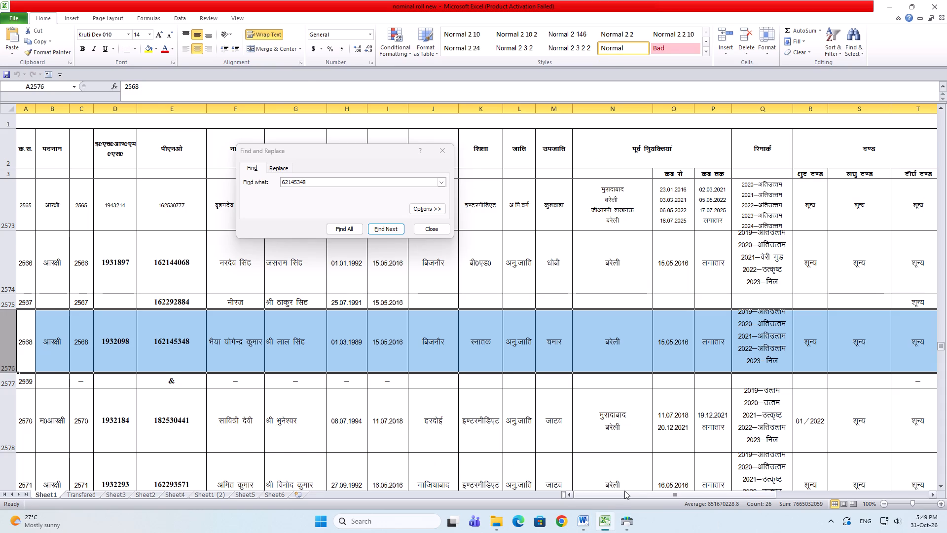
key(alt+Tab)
drag(494, 356, 530, 354)
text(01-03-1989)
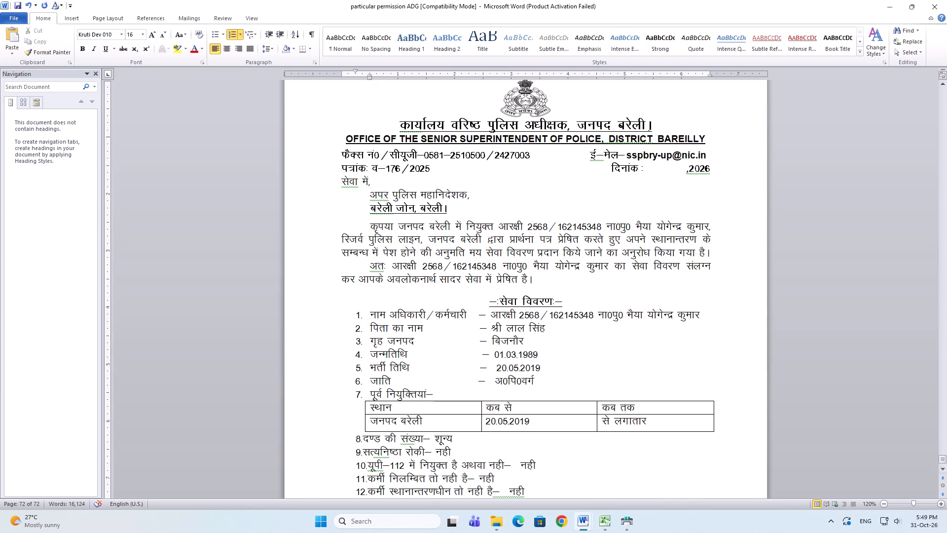
Check the nominal roll row and set the भर्ती तिथि in the service details to 15.05.2016.
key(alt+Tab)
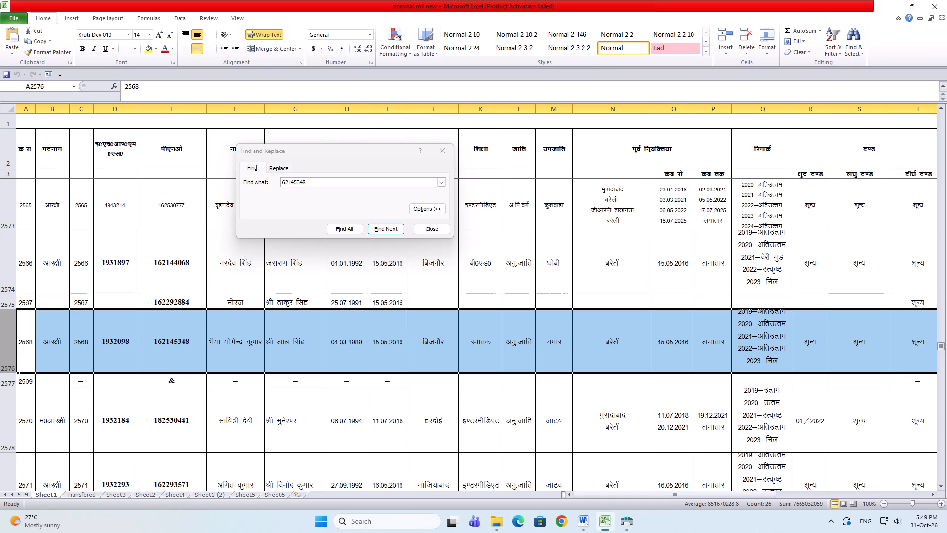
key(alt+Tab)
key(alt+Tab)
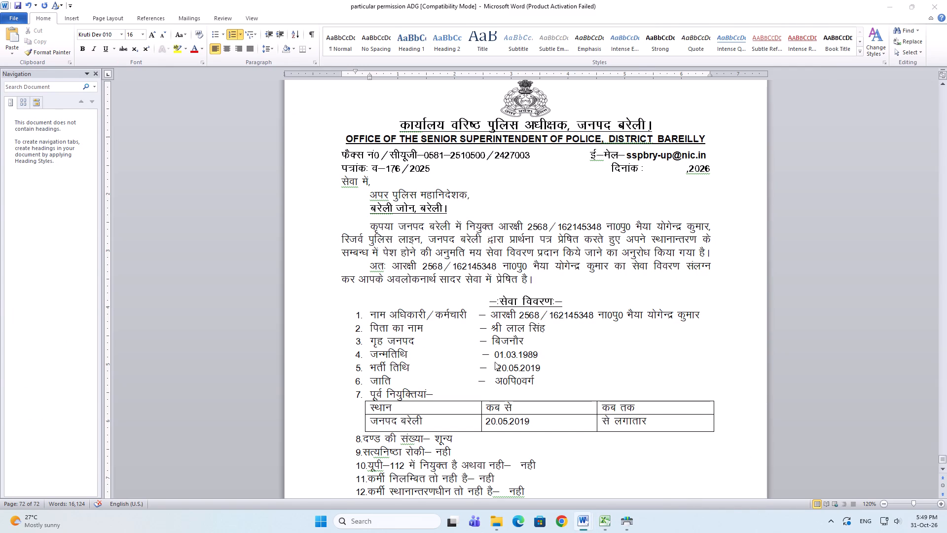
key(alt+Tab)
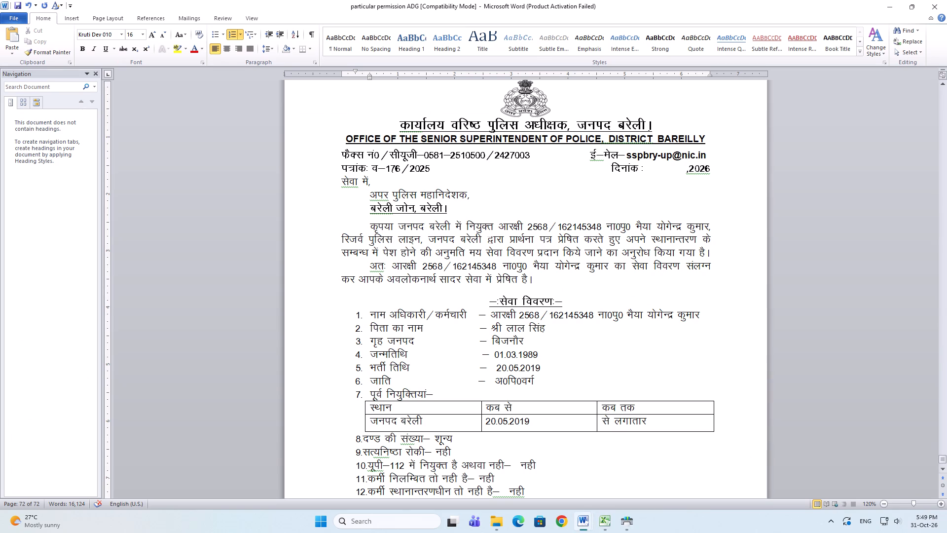
drag(497, 365, 529, 367)
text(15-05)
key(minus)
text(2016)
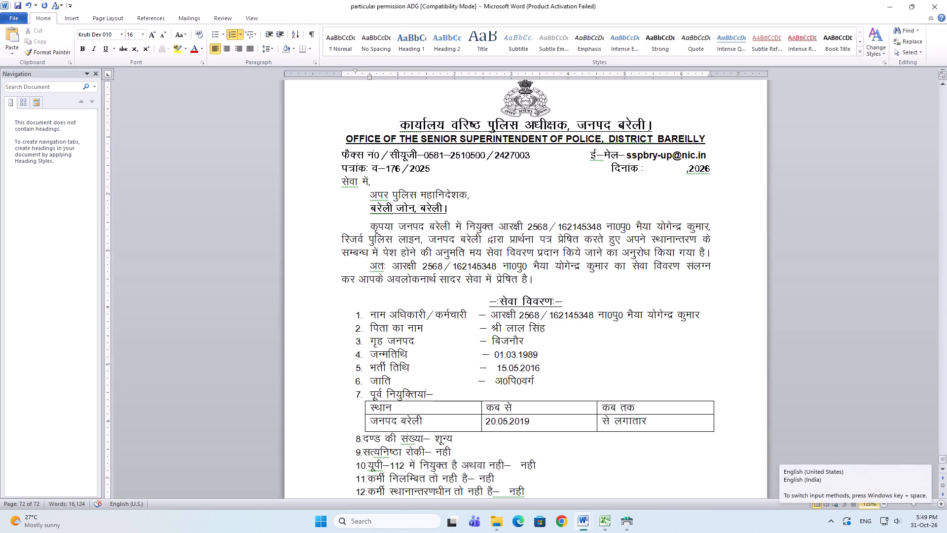
Check the nominal roll row and change the जाति entry in the service details to अनु0जाति.
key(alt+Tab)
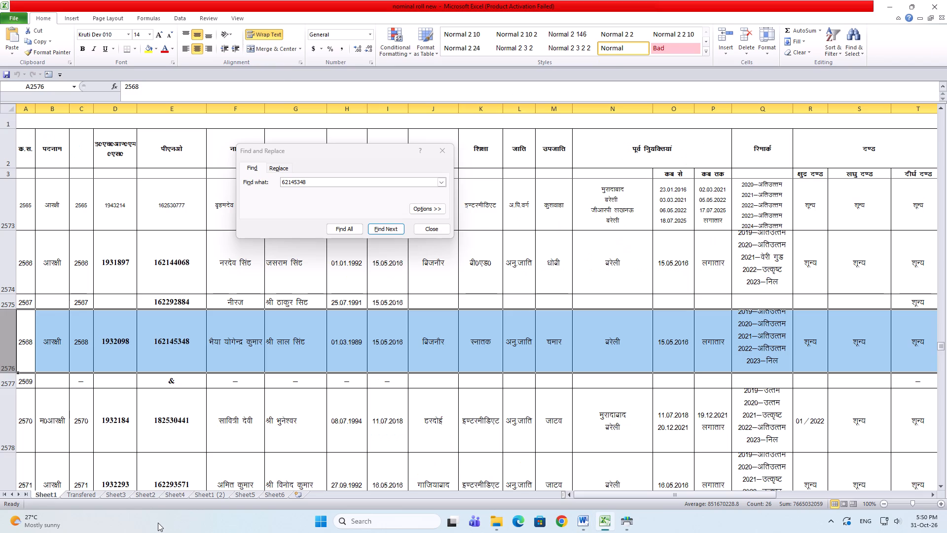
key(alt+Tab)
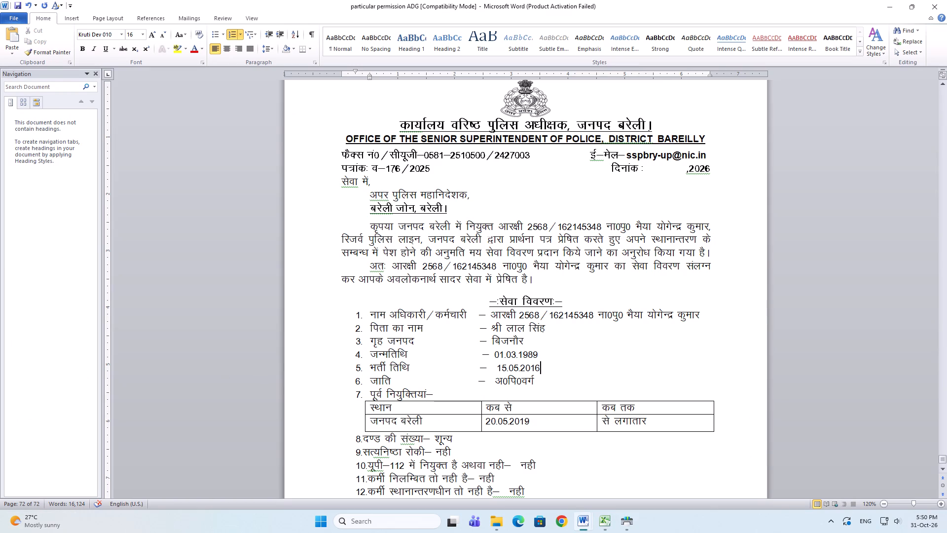
click(536, 379)
key(backslash)
key(BackSpace)
key(BackSpace)
key(BackSpace)
key(BackSpace)
key(BackSpace)
key(BackSpace)
key(BackSpace)
key(BackSpace)
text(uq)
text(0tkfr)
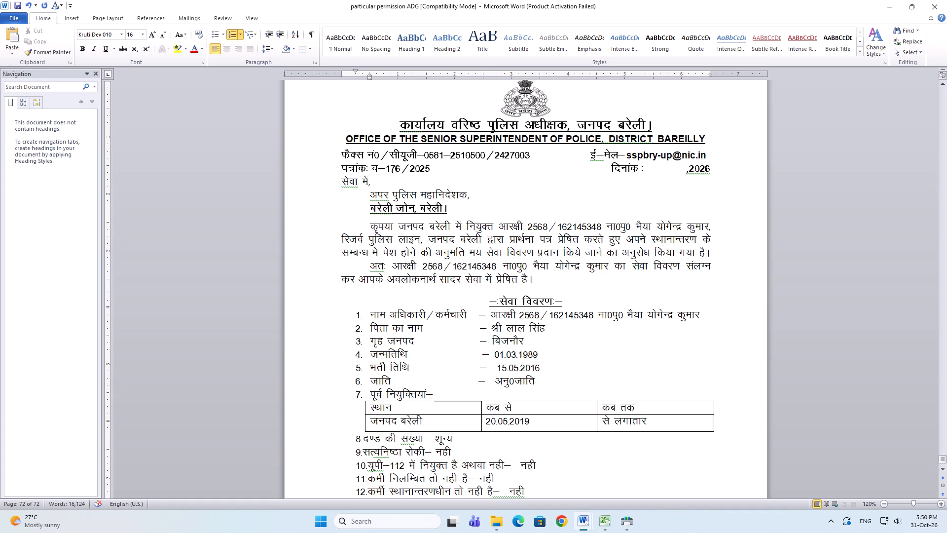
Set the कब से date for जनपद बरेली in the previous postings table to 15.05.2016 and save the document.
drag(490, 421, 528, 421)
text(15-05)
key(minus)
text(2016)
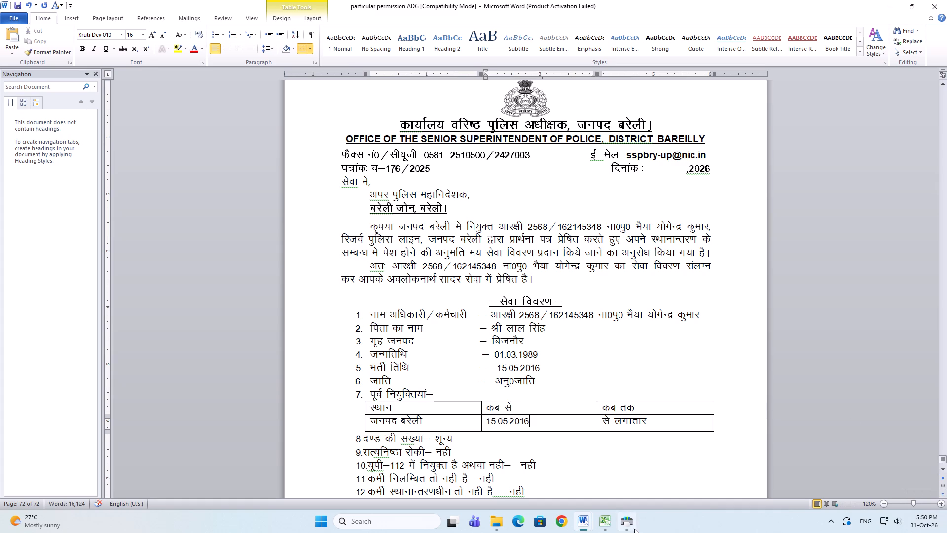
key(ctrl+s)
Replace the forwarding officer and station in the प्रतिलिपि paragraph with प्रतिसार निरीक्षक रिजर्व पुलिस लाइन.
scroll(635, 526, down, 5)
scroll(512, 326, down, 7)
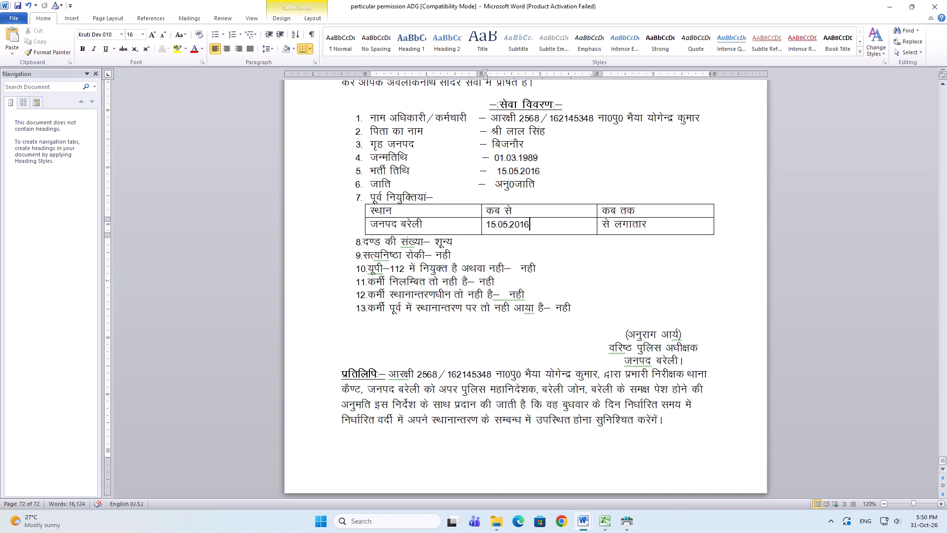
drag(627, 371, 362, 388)
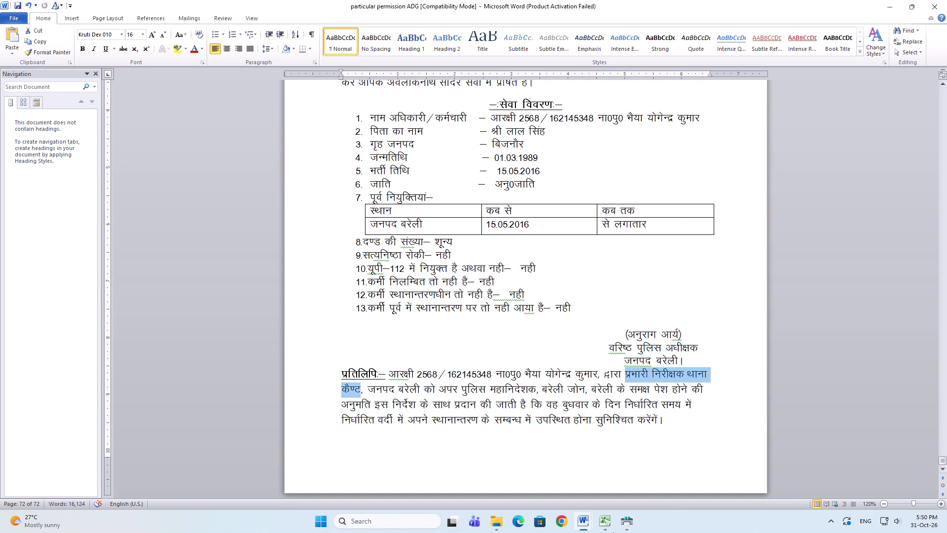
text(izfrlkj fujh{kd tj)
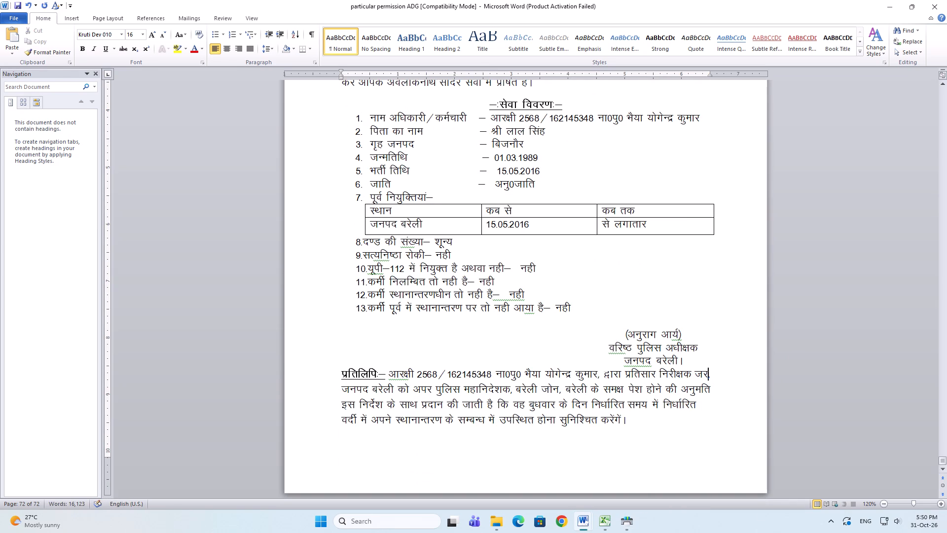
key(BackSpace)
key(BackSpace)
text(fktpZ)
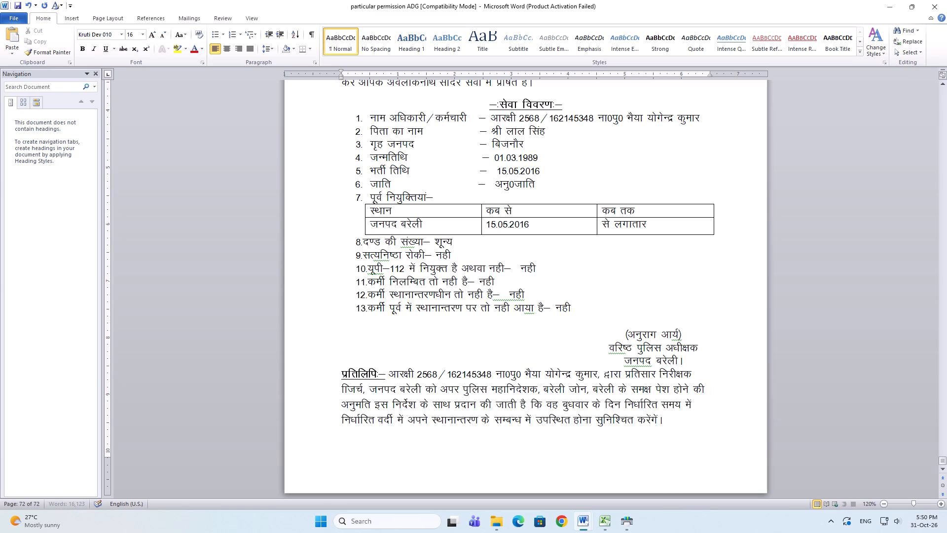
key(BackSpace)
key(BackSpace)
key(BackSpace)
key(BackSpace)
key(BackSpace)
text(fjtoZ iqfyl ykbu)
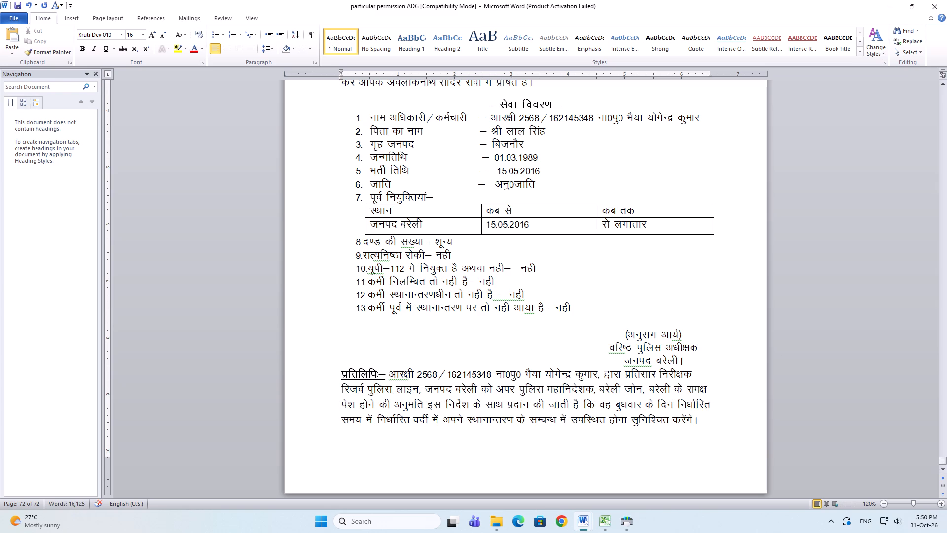
Justify the text of the प्रतिलिपि paragraph.
drag(349, 372, 694, 417)
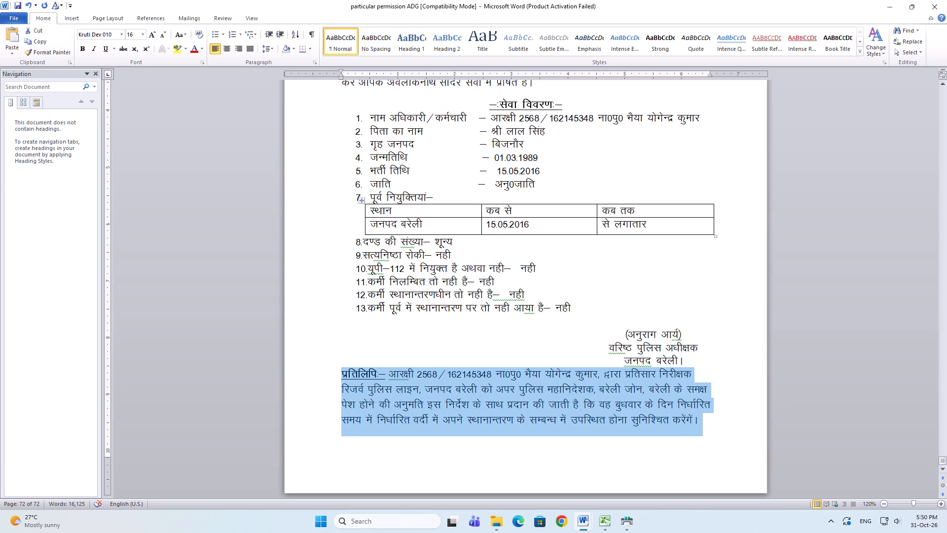
click(245, 51)
click(530, 357)
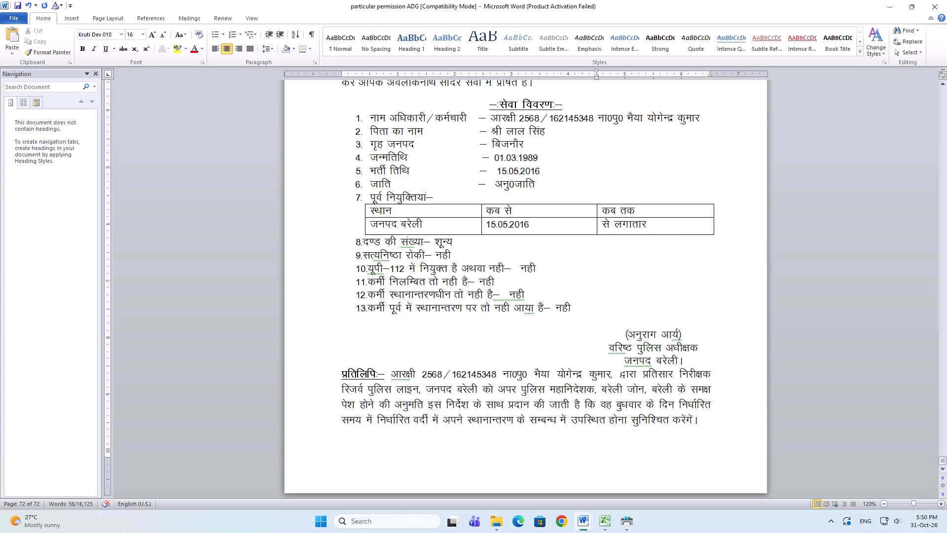
Print only the current page containing the constable's completed ADG appearance letter, as one copy.
scroll(523, 351, up, 5)
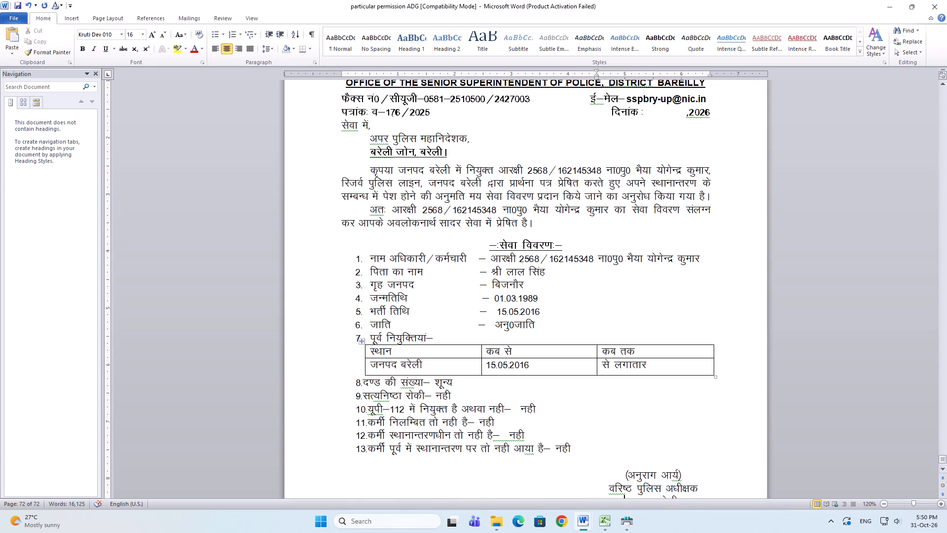
scroll(520, 343, up, 5)
click(538, 331)
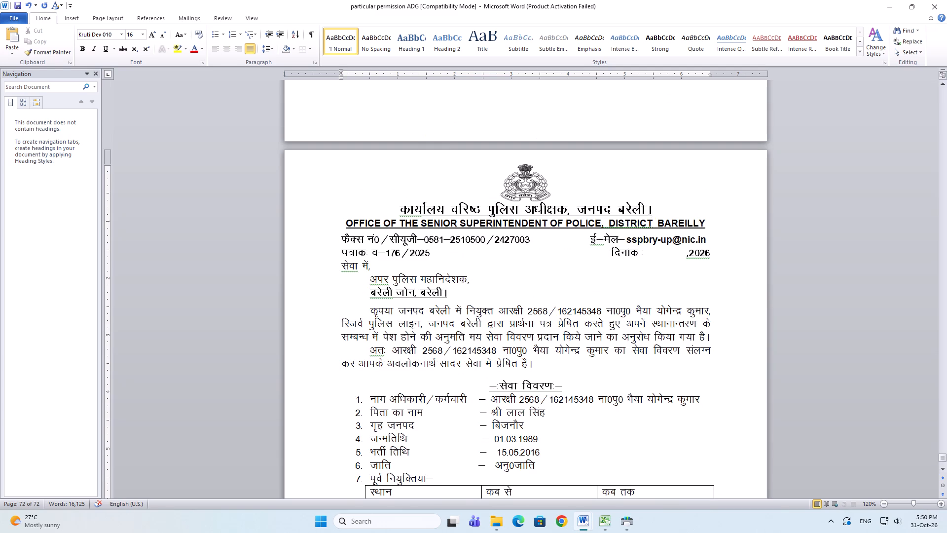
key(ctrl+bracketleft)
key(ctrl+p)
click(115, 149)
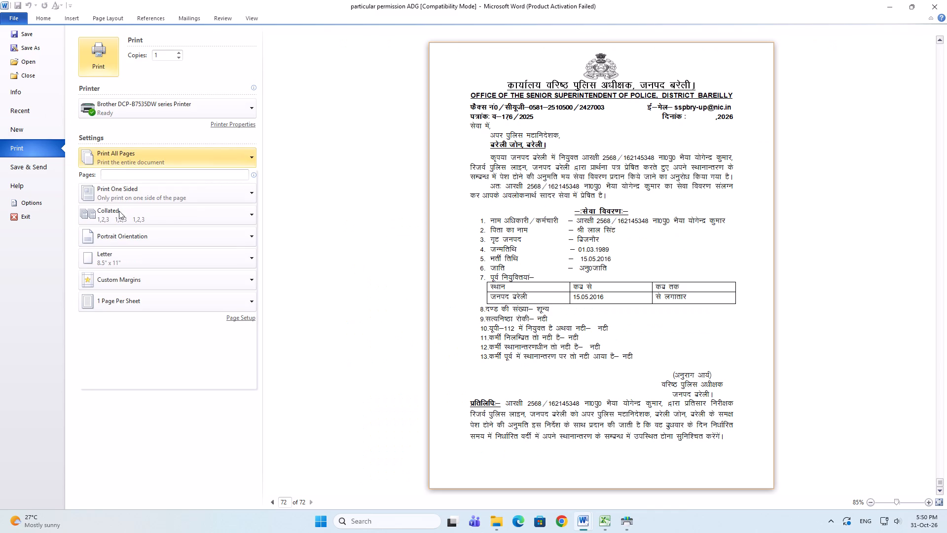
click(122, 229)
click(96, 59)
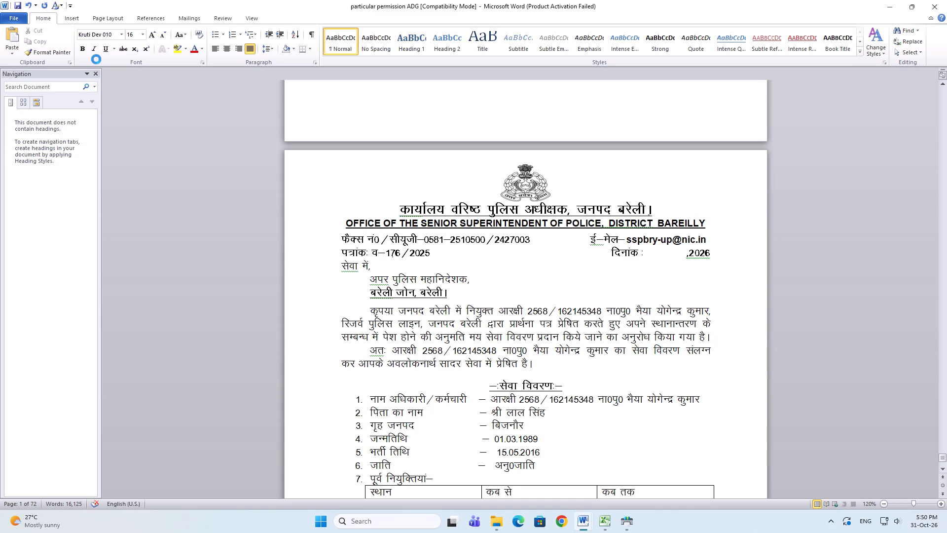
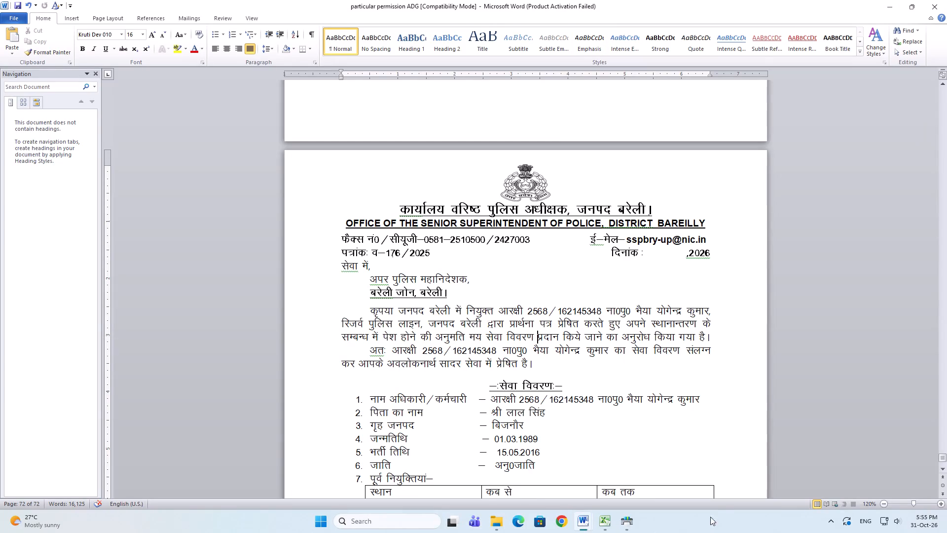
Save and close the particular permission ADG document.
key(ctrl+s)
click(938, 0)
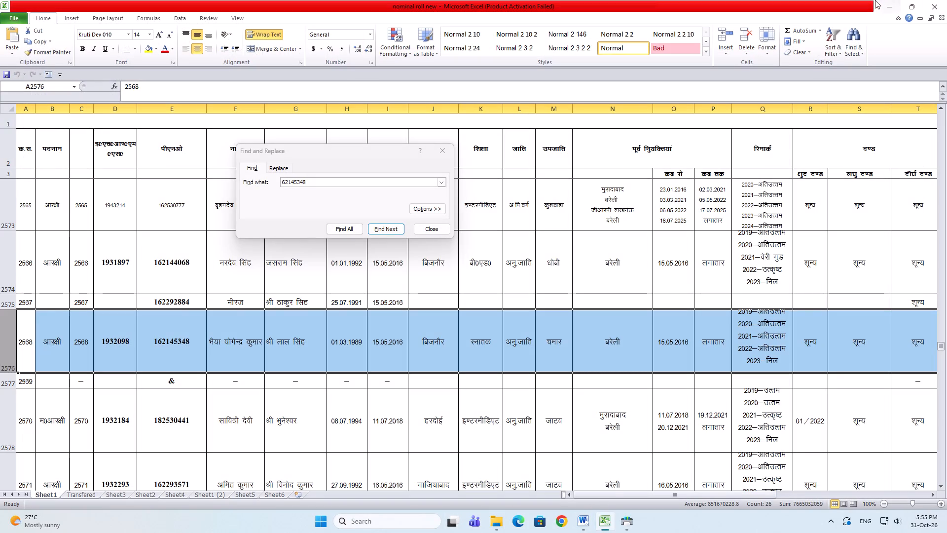
Clear the nominal roll workbook and All CRK work folder from view, and open the BONUS 2026 document from the desktop.
click(885, 1)
click(945, 0)
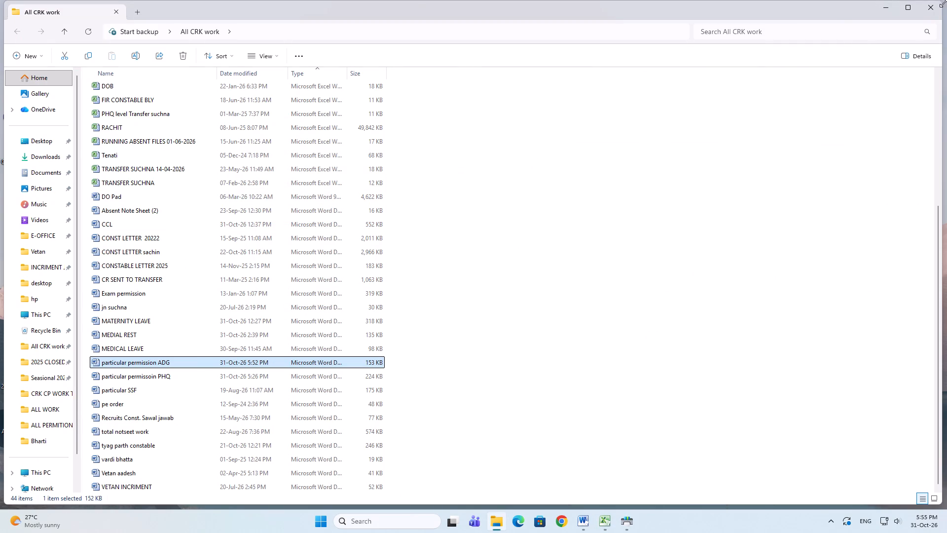
drag(939, 6, 934, 6)
double_click(255, 460)
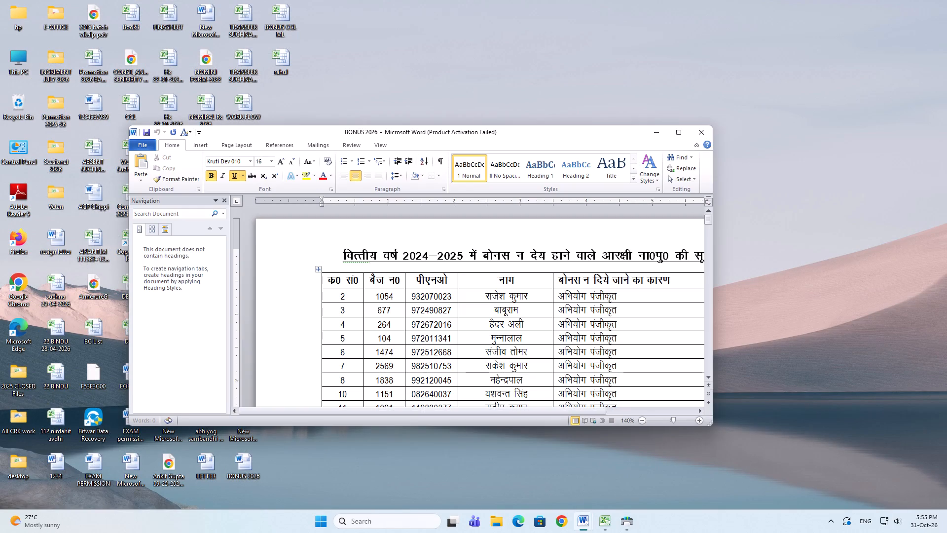
click(677, 130)
Search the 2024–2025 list of constables not due a bonus for a constable's PNO, and close the BONUS 2026 document.
scroll(377, 267, down, 5)
scroll(377, 263, up, 8)
scroll(377, 263, down, 4)
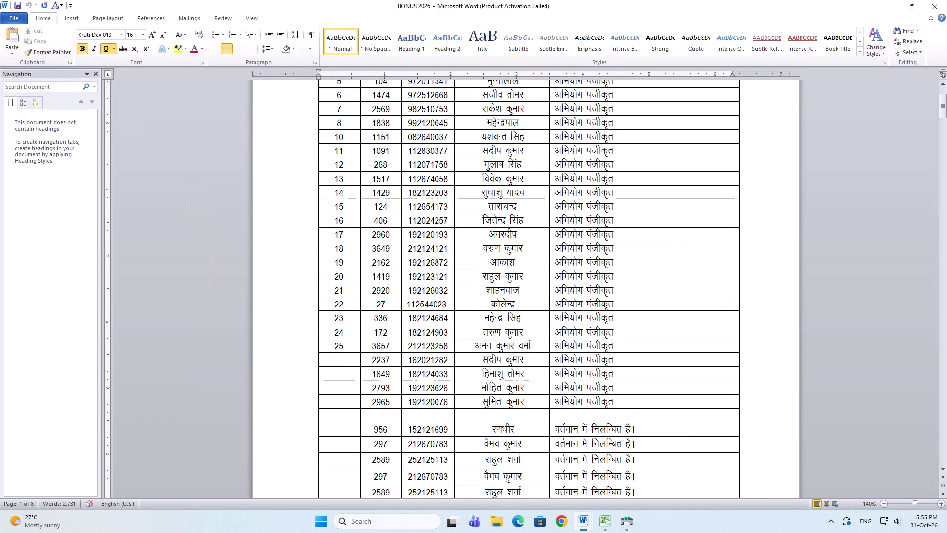
scroll(377, 263, down, 1)
key(ctrl+f)
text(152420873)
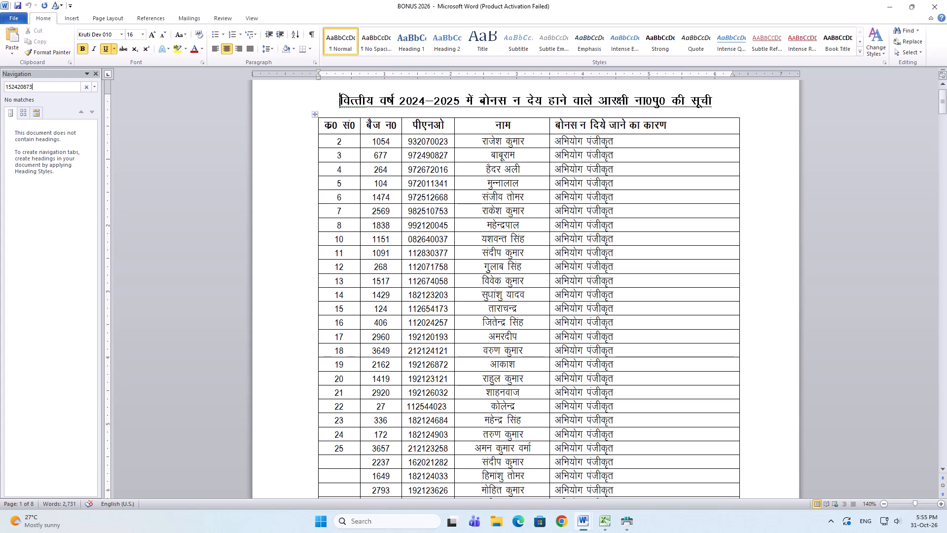
click(943, 0)
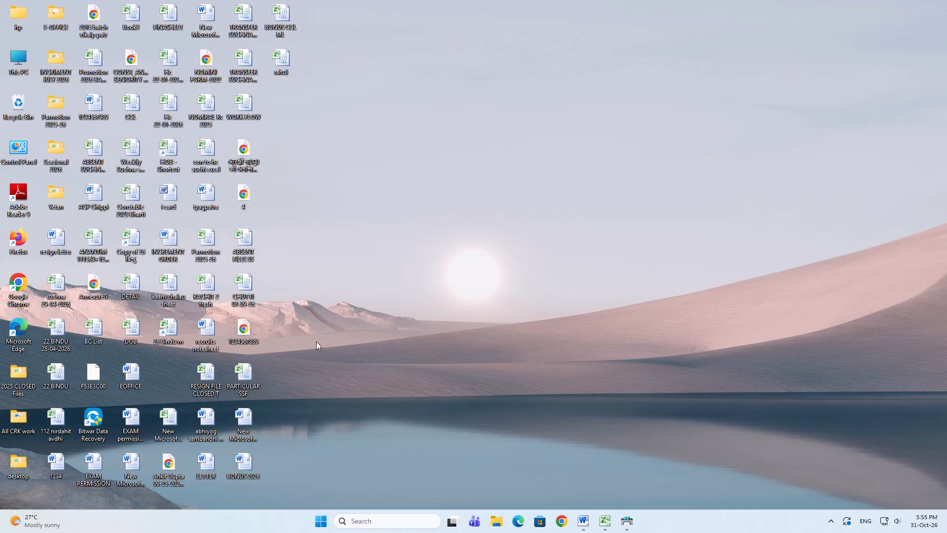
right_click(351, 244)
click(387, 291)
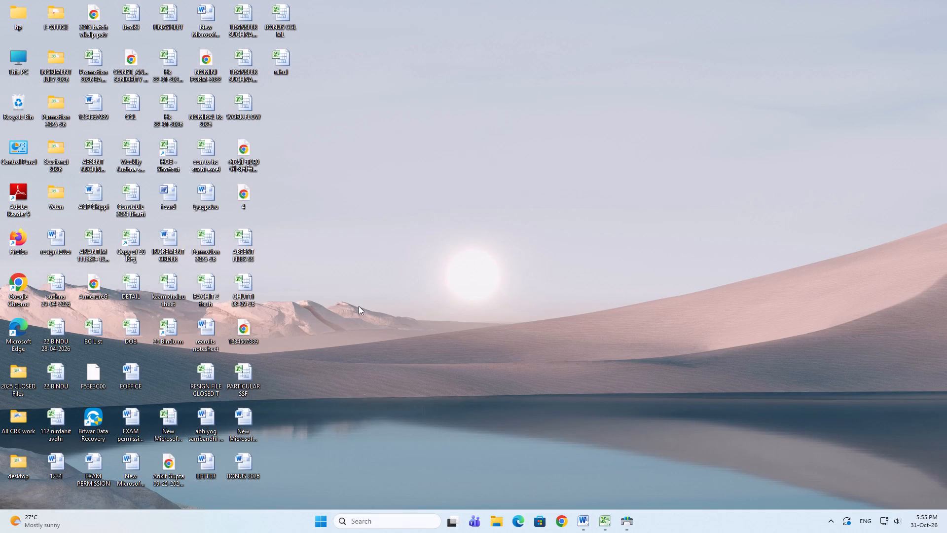
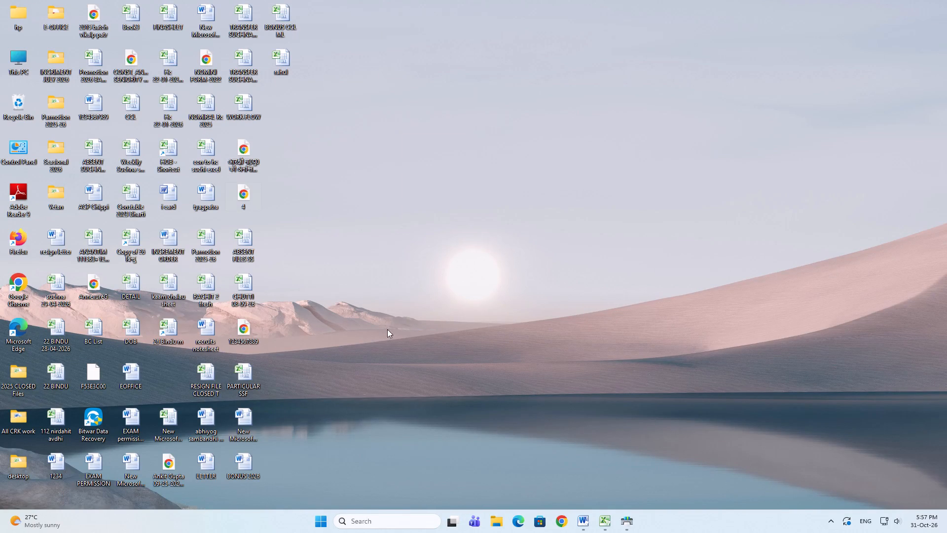
Open Google Chrome and search Google for manav sampada.
click(563, 521)
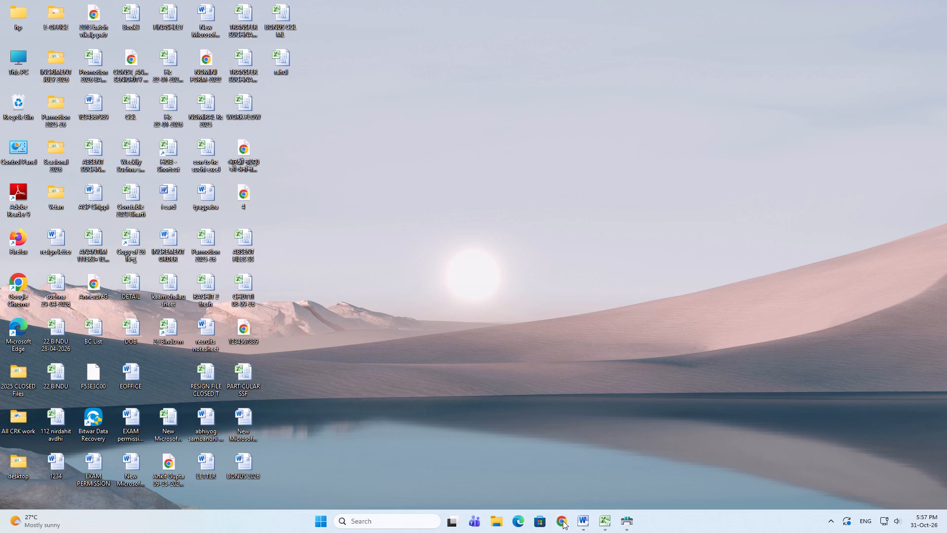
click(338, 198)
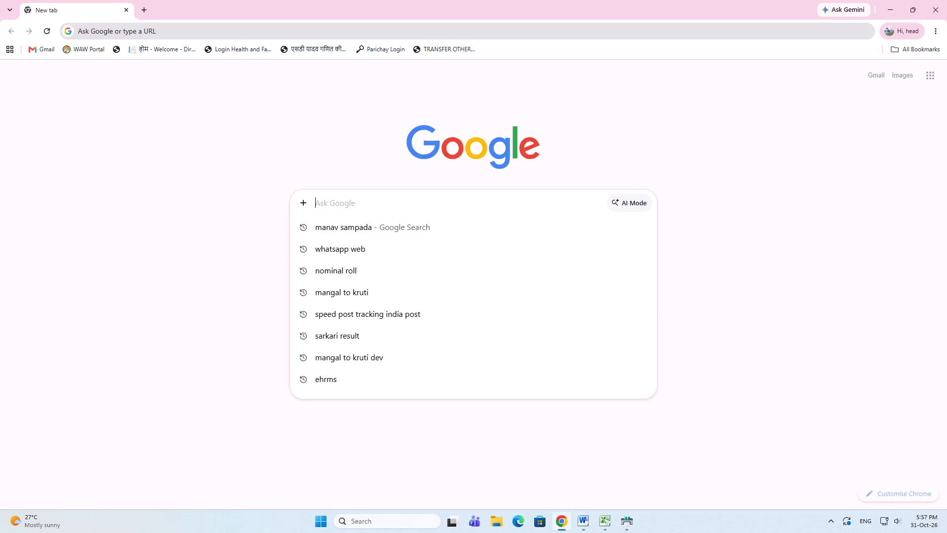
click(349, 229)
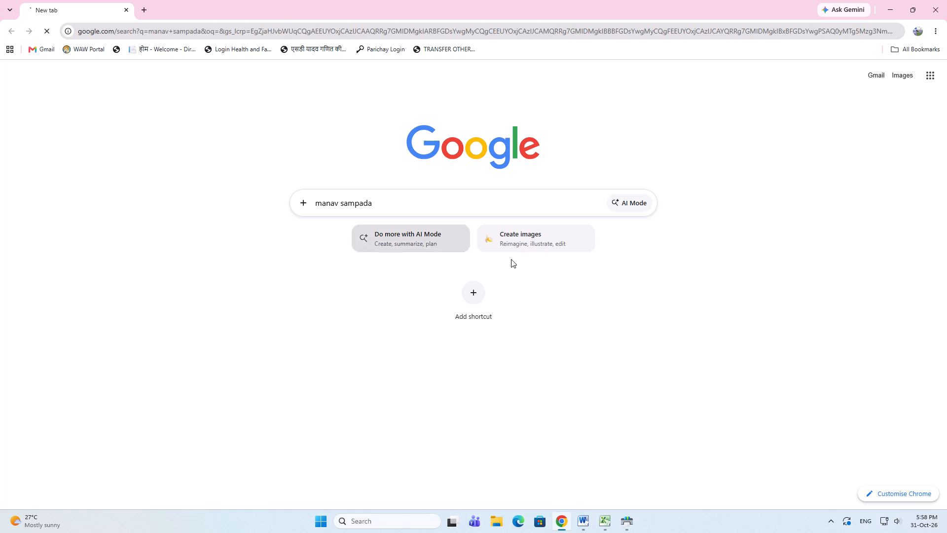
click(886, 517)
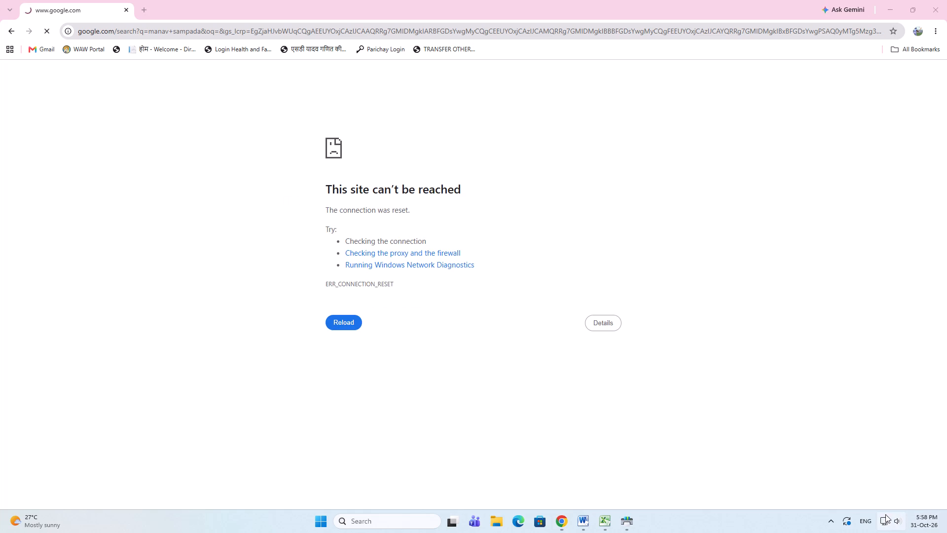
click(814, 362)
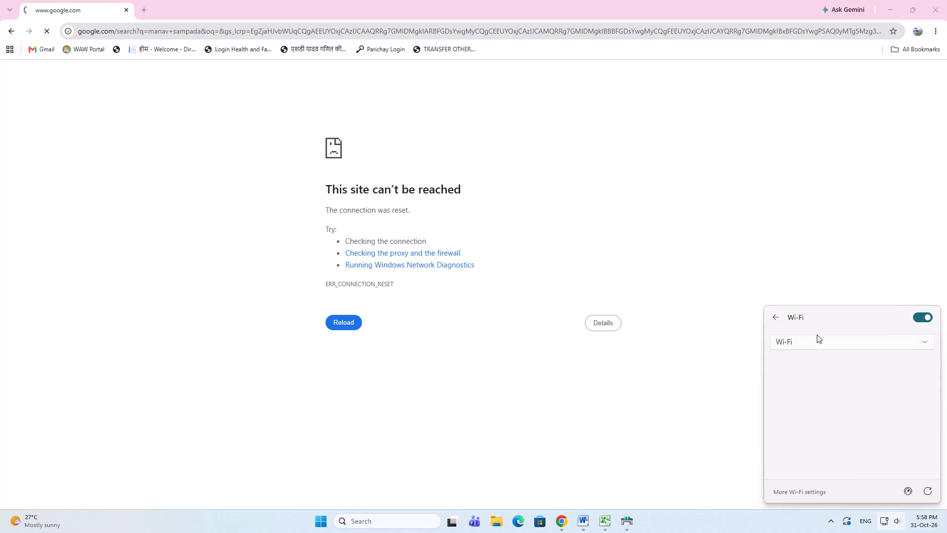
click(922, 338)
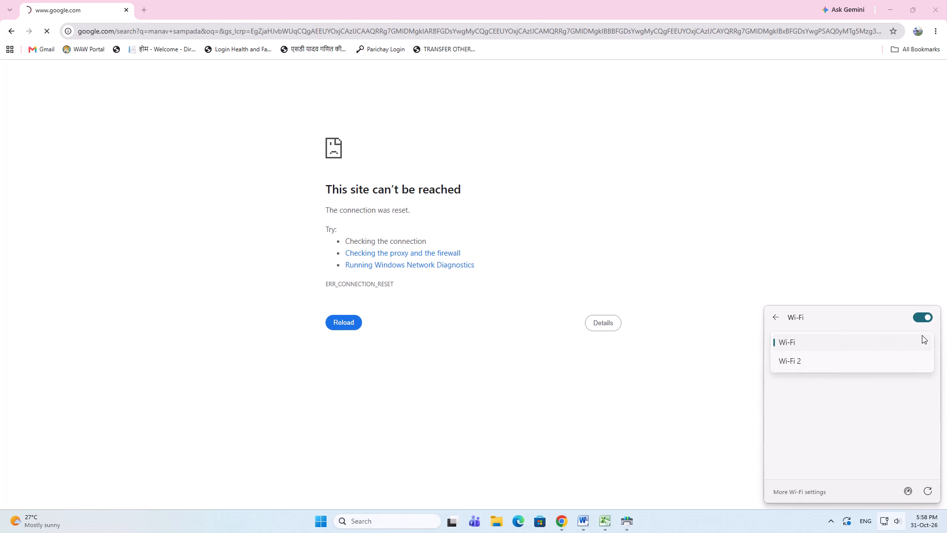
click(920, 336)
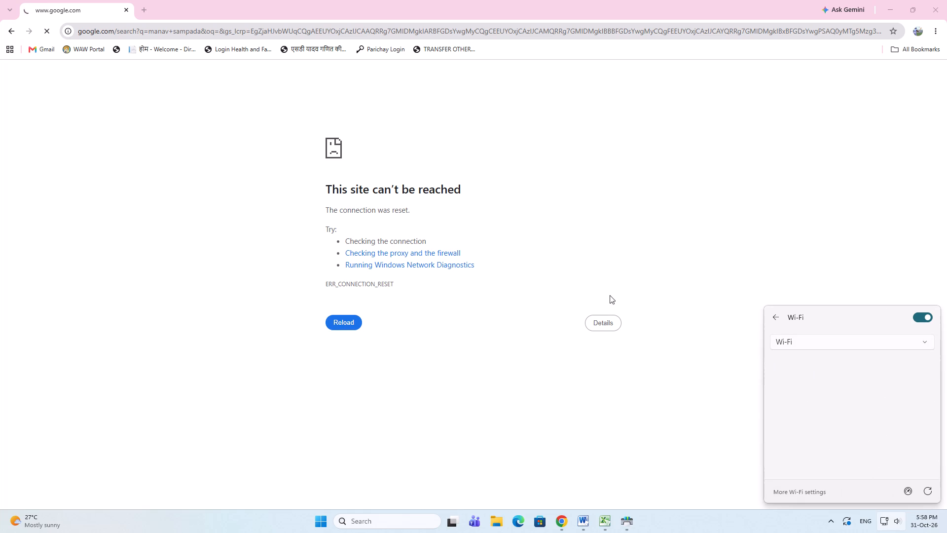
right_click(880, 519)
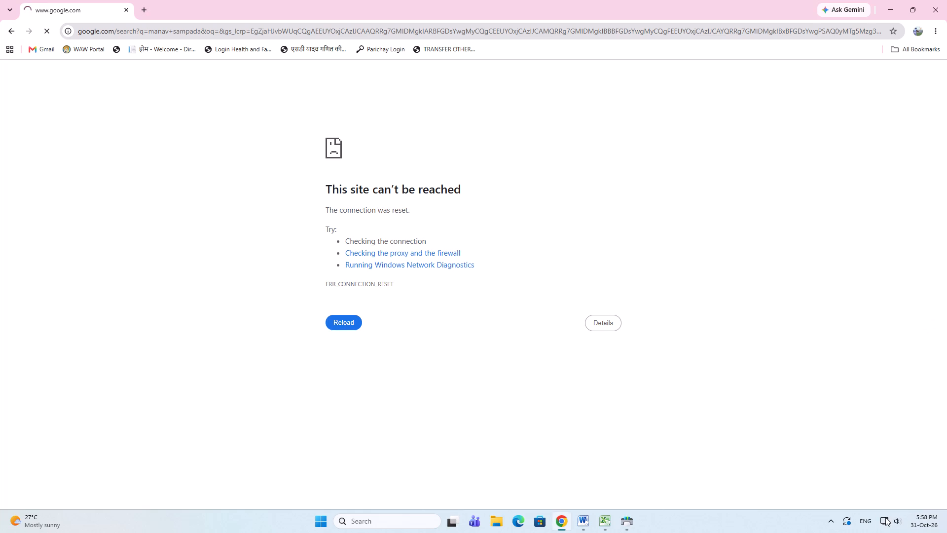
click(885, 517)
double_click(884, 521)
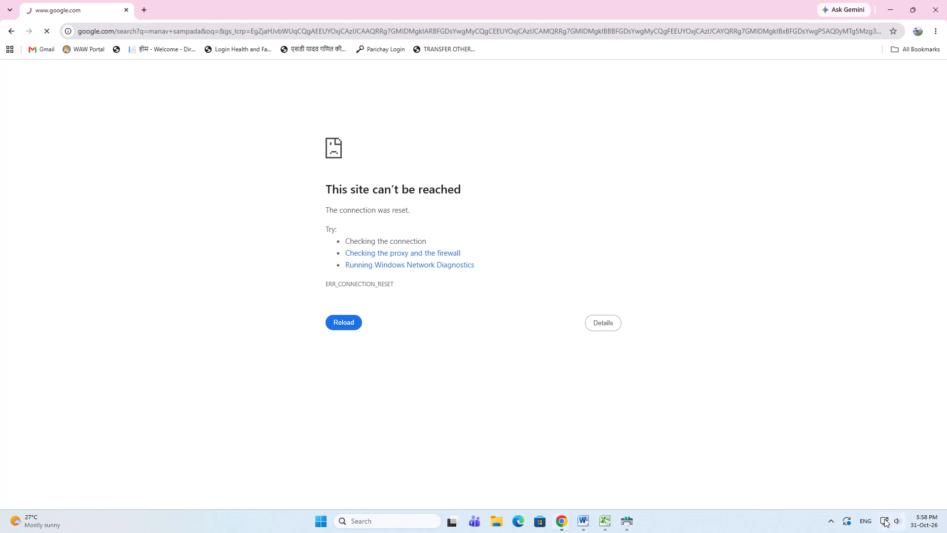
Open the full Wi-Fi settings page and review the known networks of the first Wi-Fi adapter.
click(884, 519)
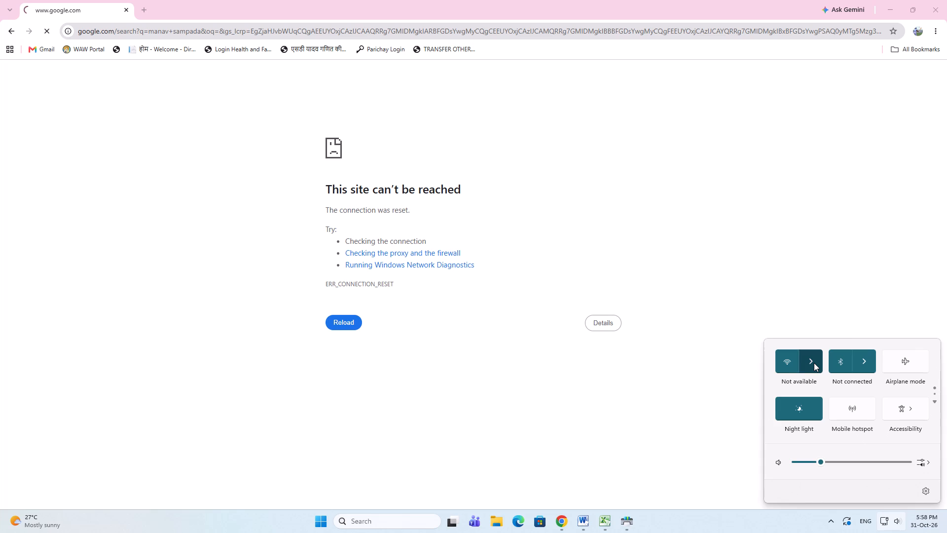
click(814, 363)
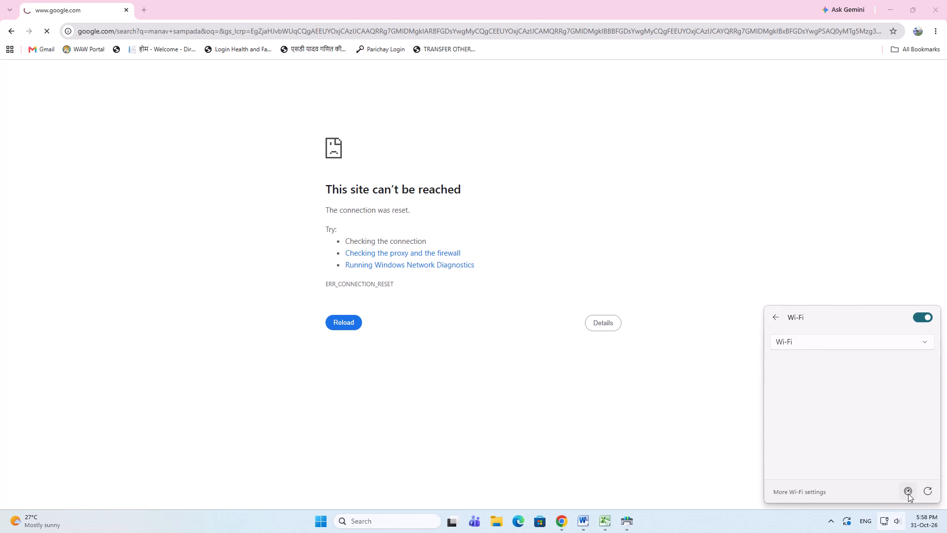
click(804, 495)
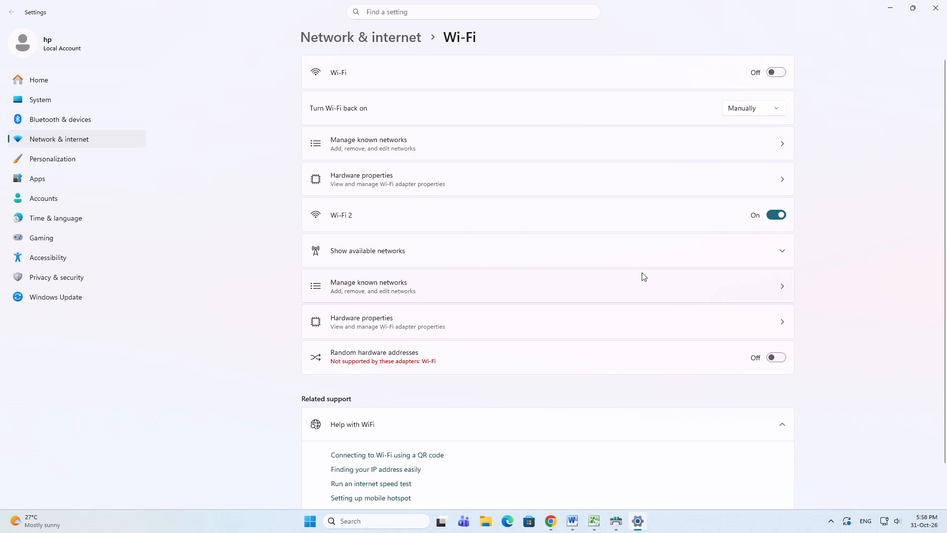
scroll(644, 285, down, 5)
scroll(644, 284, up, 5)
click(787, 140)
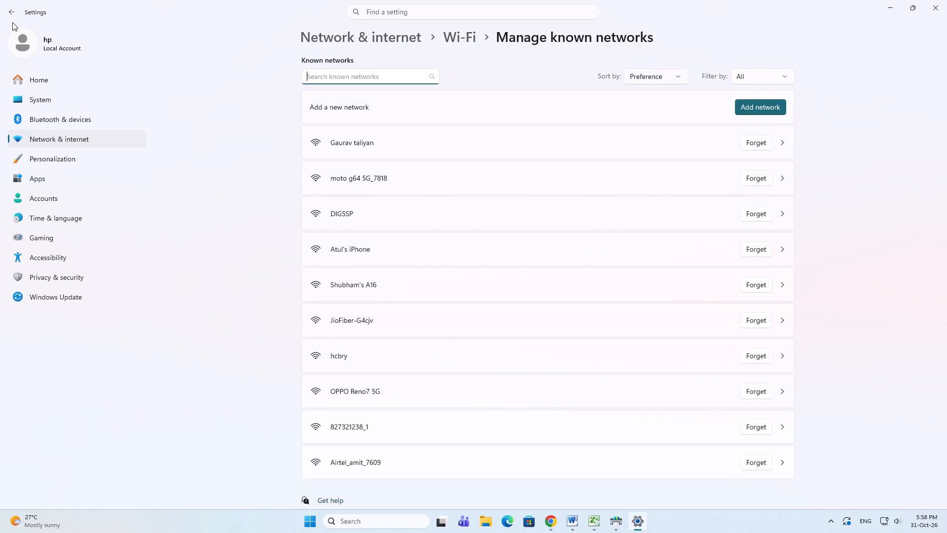
click(4, 10)
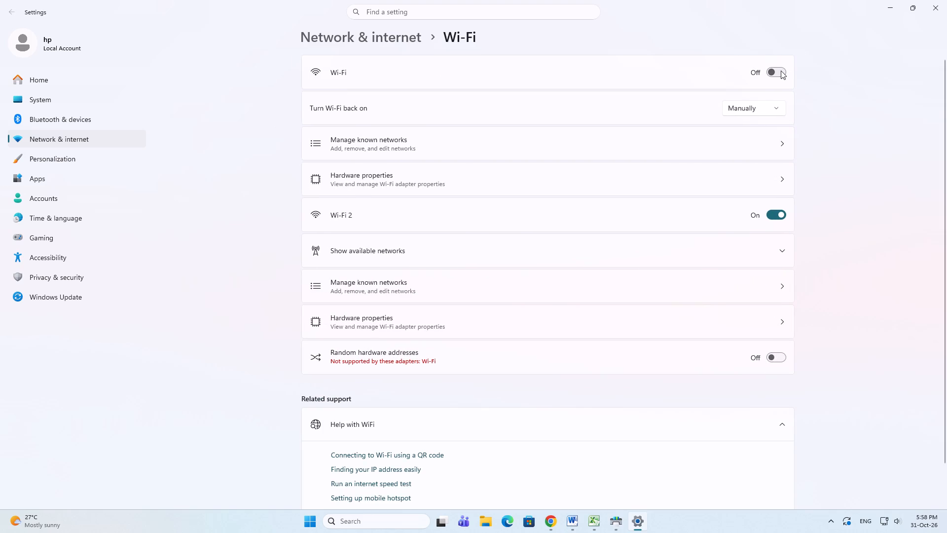
Turn on the first Wi-Fi adapter, connect it to the hcbry network, and close the settings.
click(780, 71)
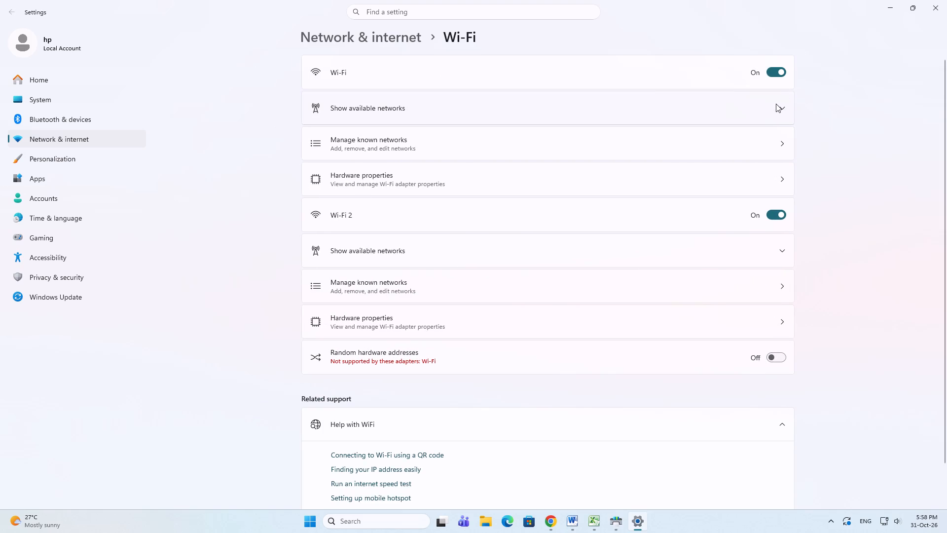
click(776, 104)
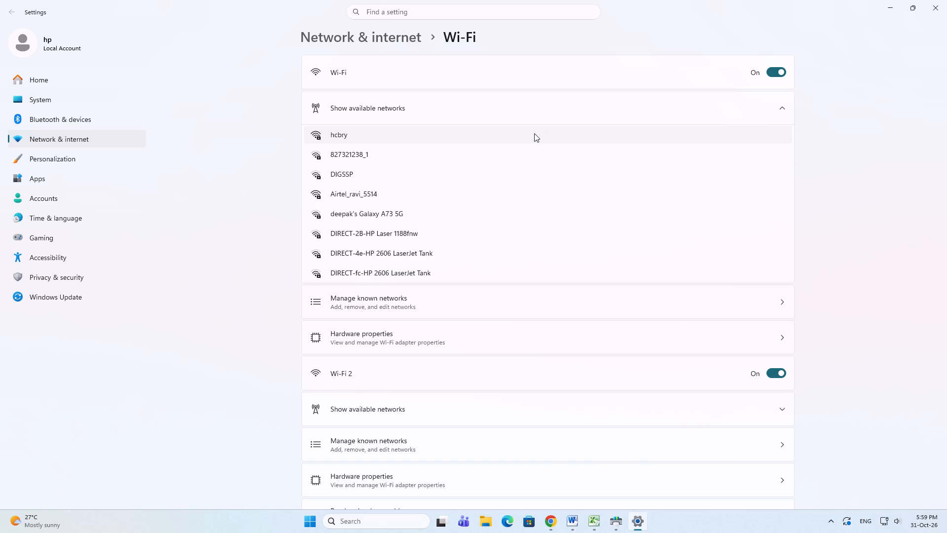
click(545, 133)
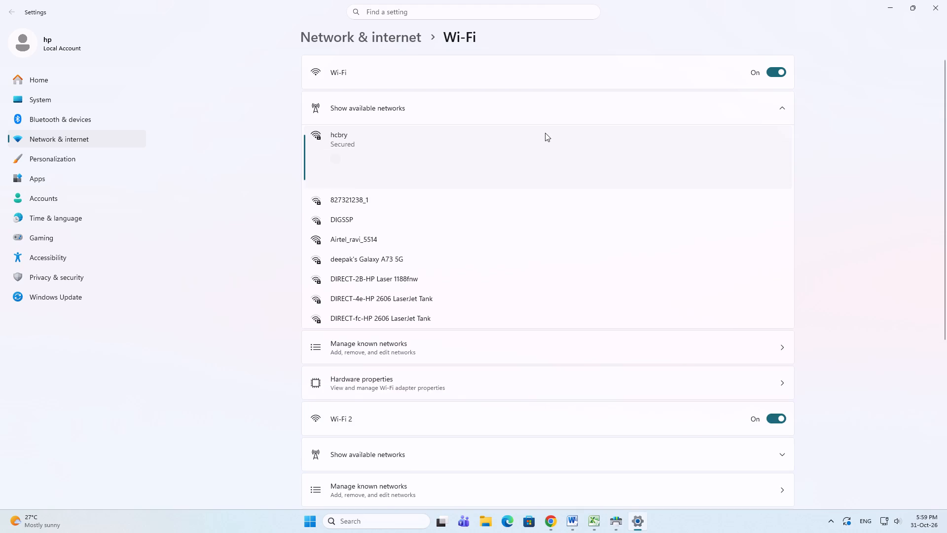
click(745, 179)
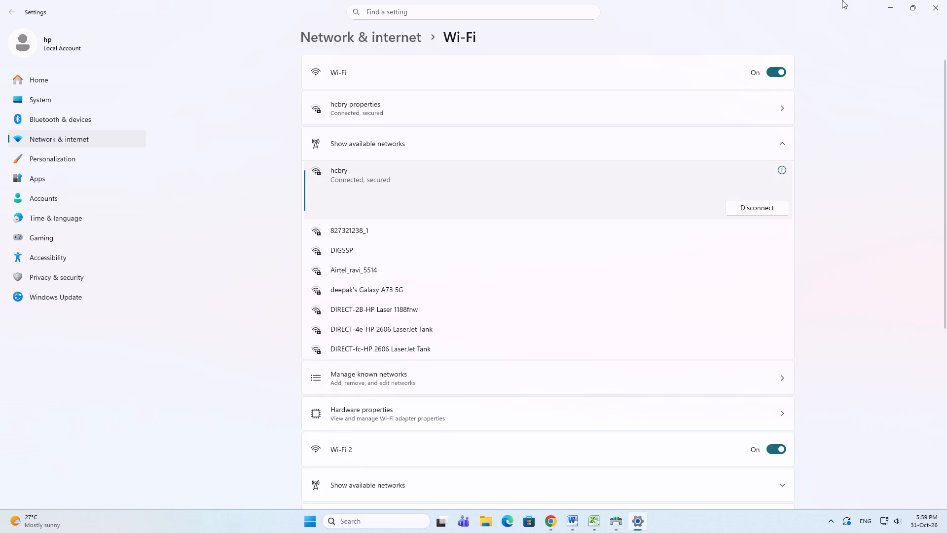
click(946, 0)
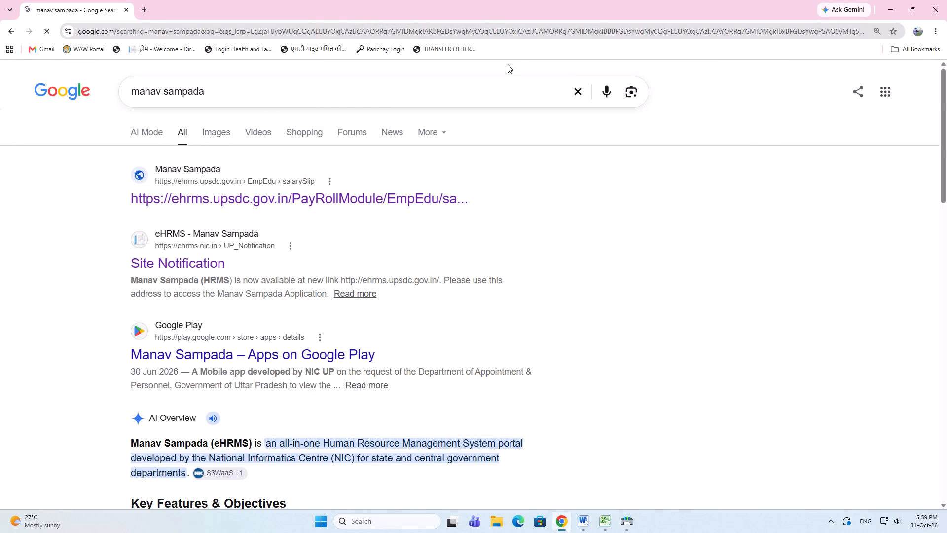
Run the Google search for manav sampada again.
click(513, 89)
key(Return)
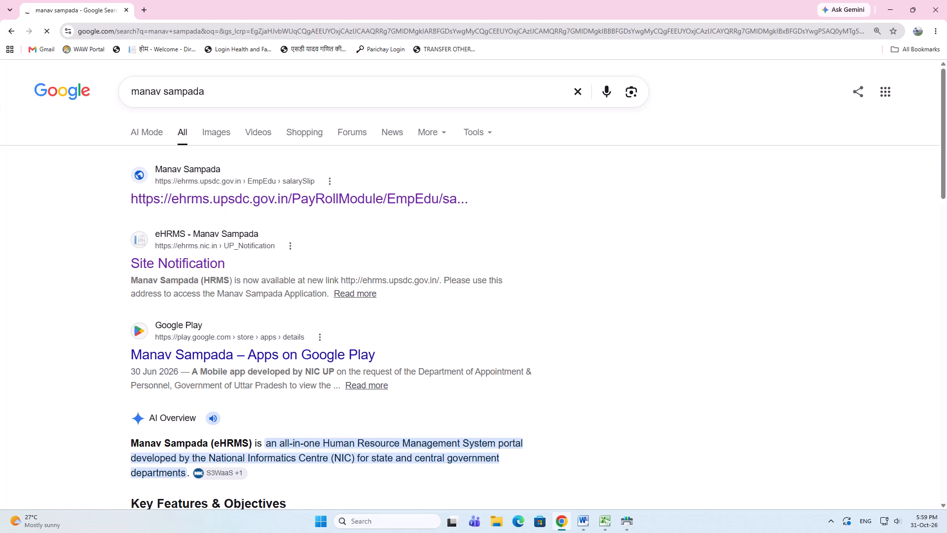
Switch the Wi-Fi connection to the DIGSSP network.
click(886, 518)
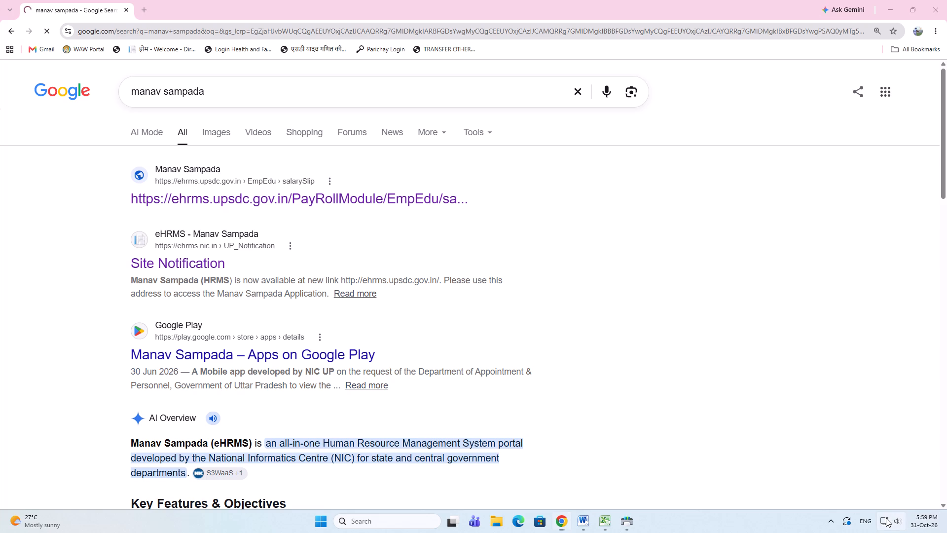
click(817, 356)
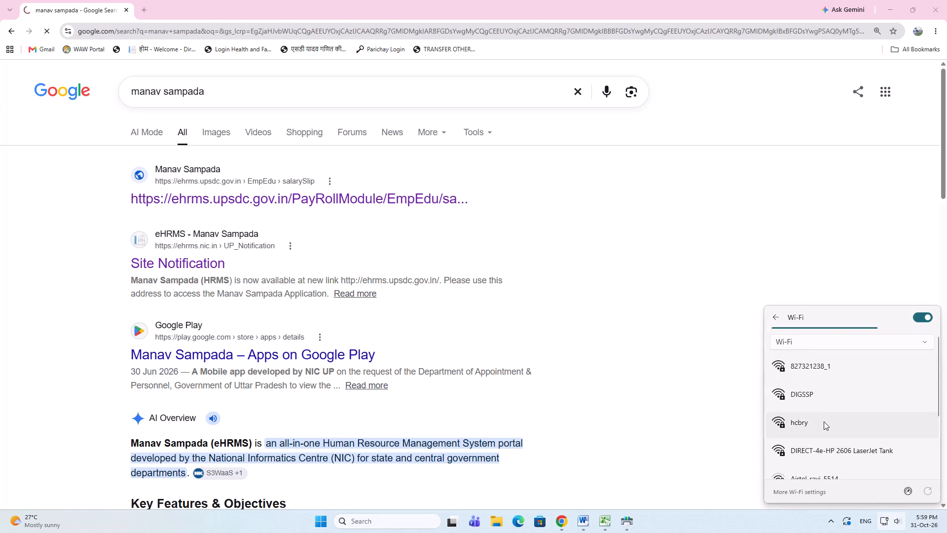
click(824, 397)
click(872, 433)
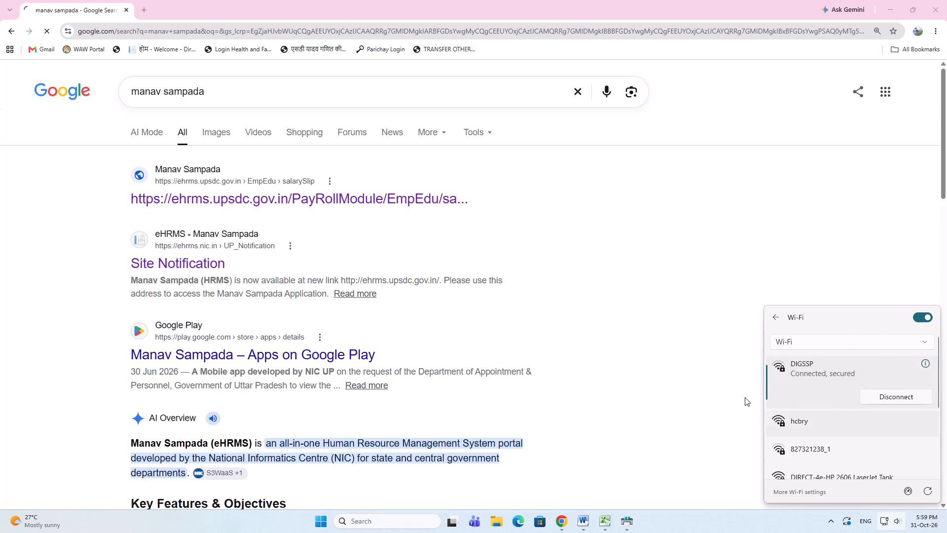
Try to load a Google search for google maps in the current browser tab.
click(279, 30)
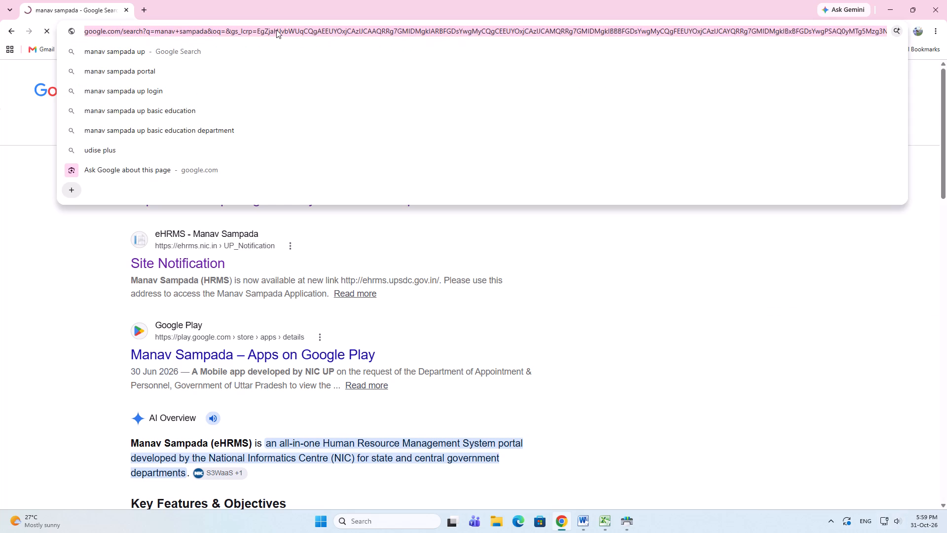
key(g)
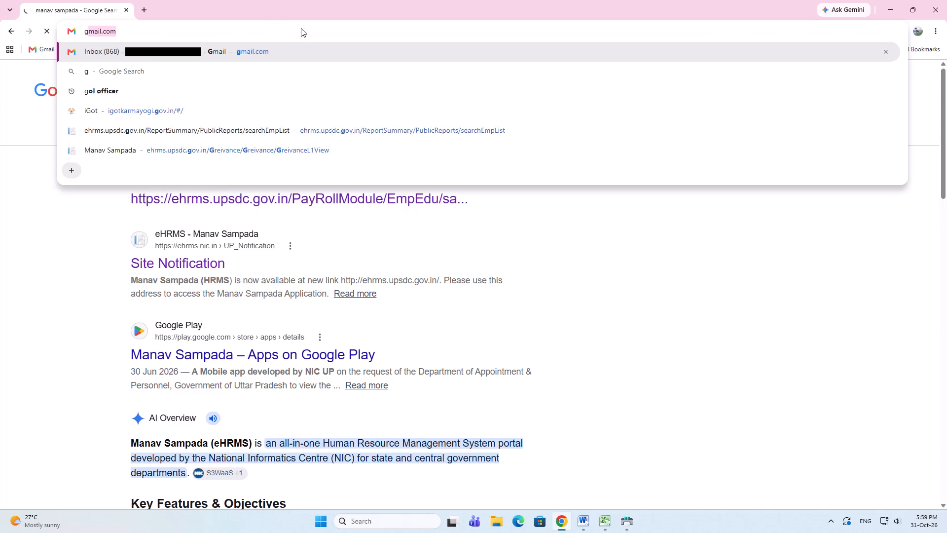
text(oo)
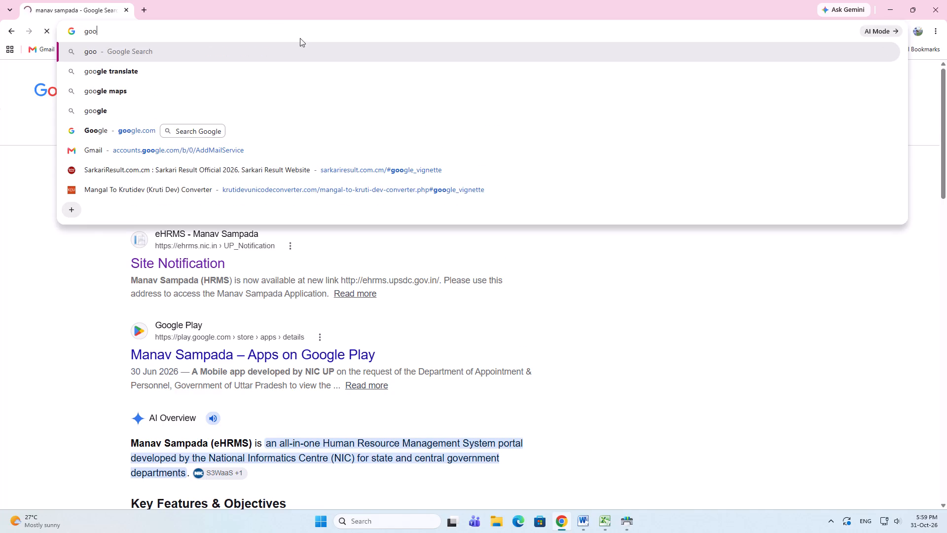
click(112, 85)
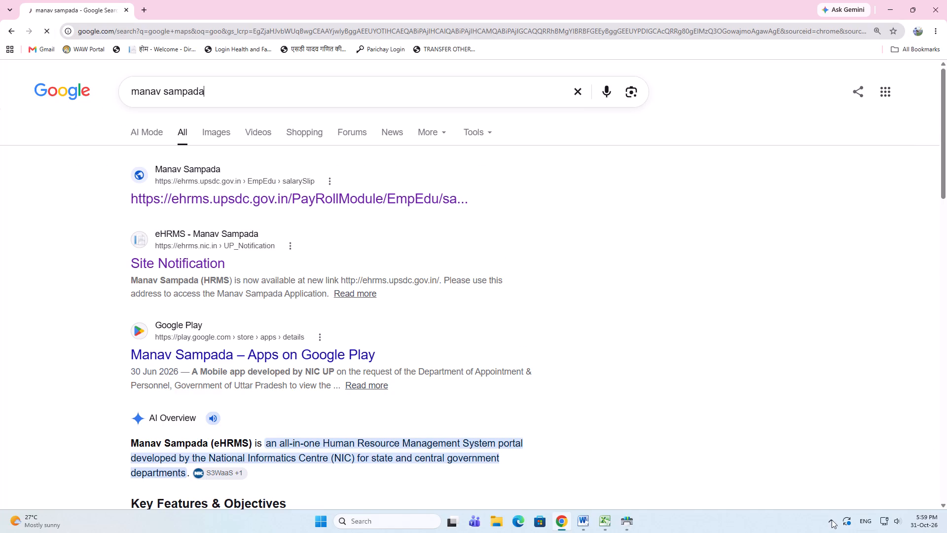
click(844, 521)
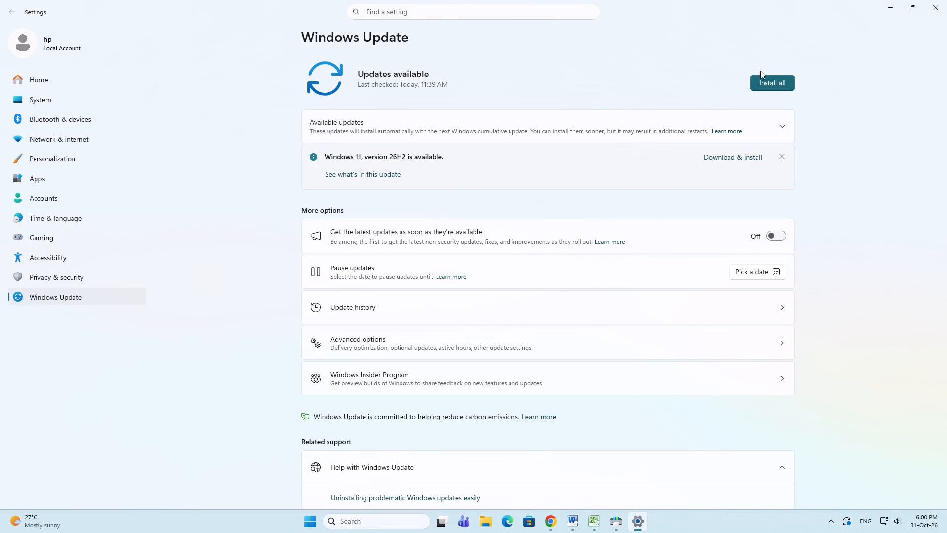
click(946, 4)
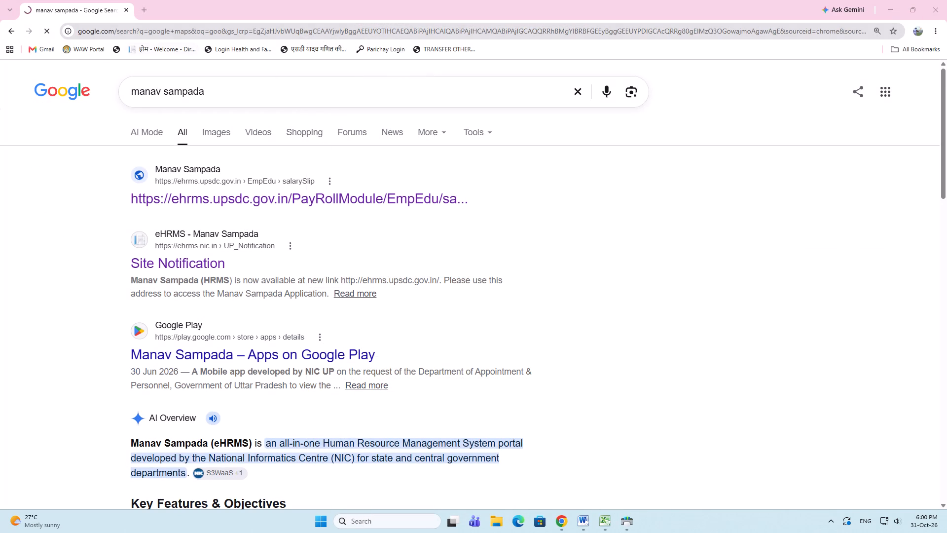
Stop the pending page load and close the browser.
click(42, 29)
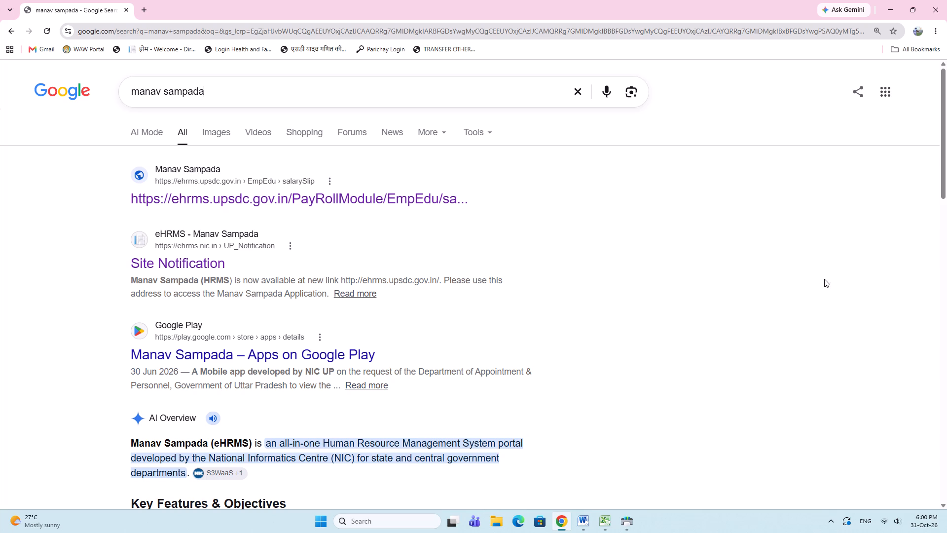
click(946, 0)
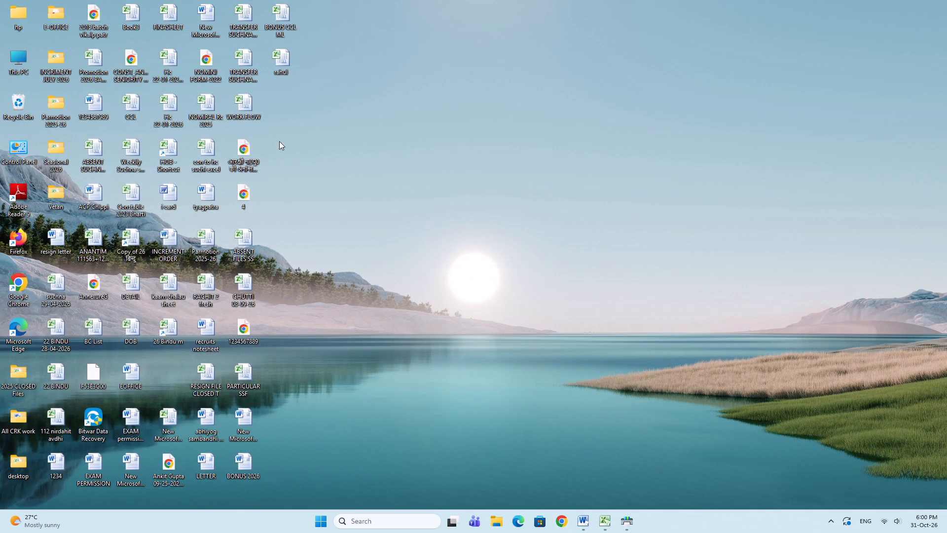
Reopen Chrome and search Google for manav sampada.
double_click(24, 292)
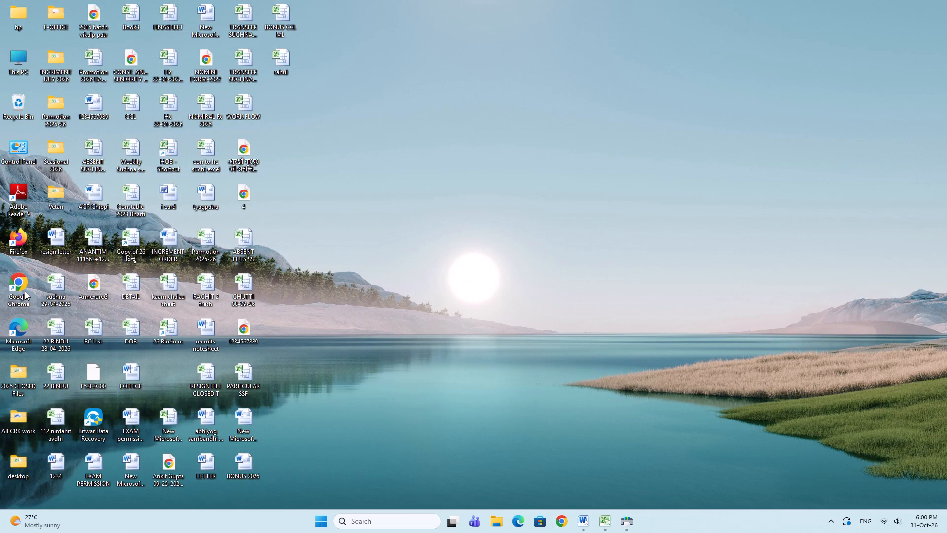
double_click(16, 289)
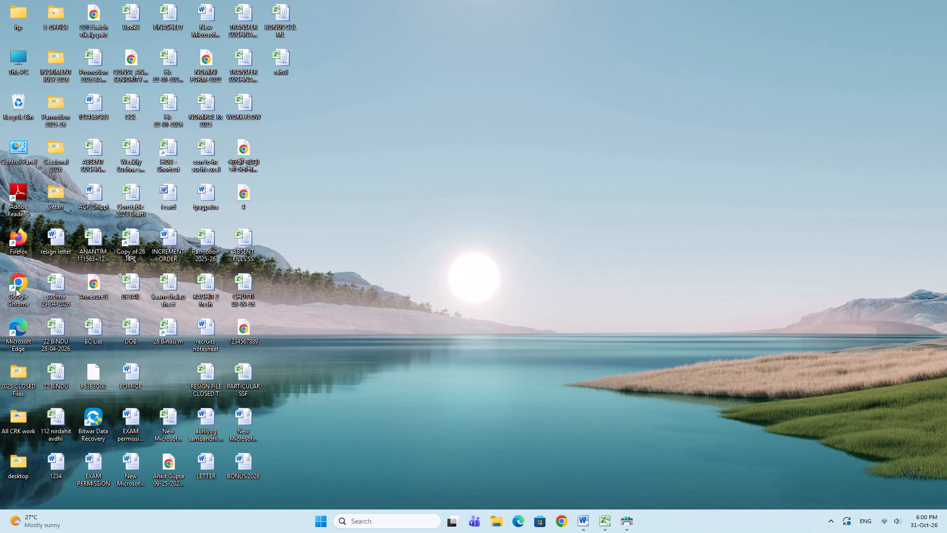
click(384, 199)
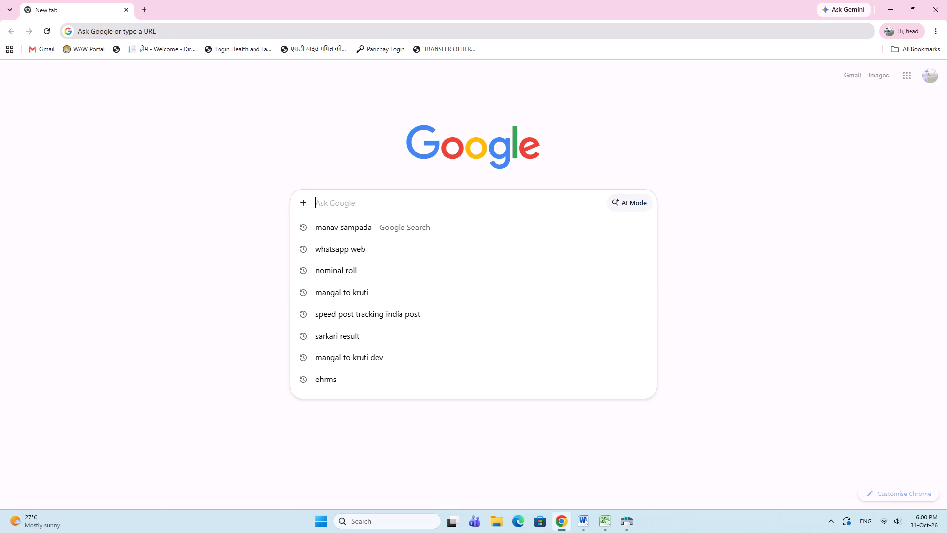
click(344, 225)
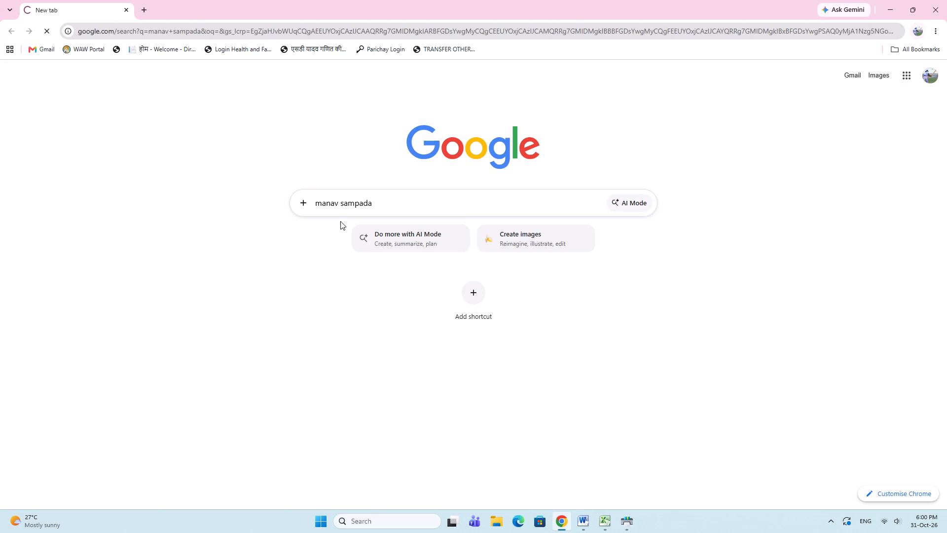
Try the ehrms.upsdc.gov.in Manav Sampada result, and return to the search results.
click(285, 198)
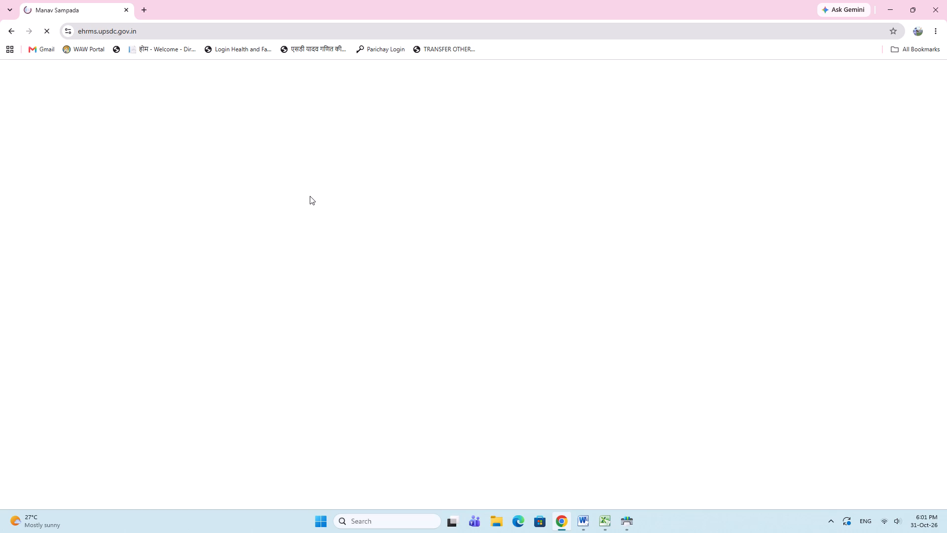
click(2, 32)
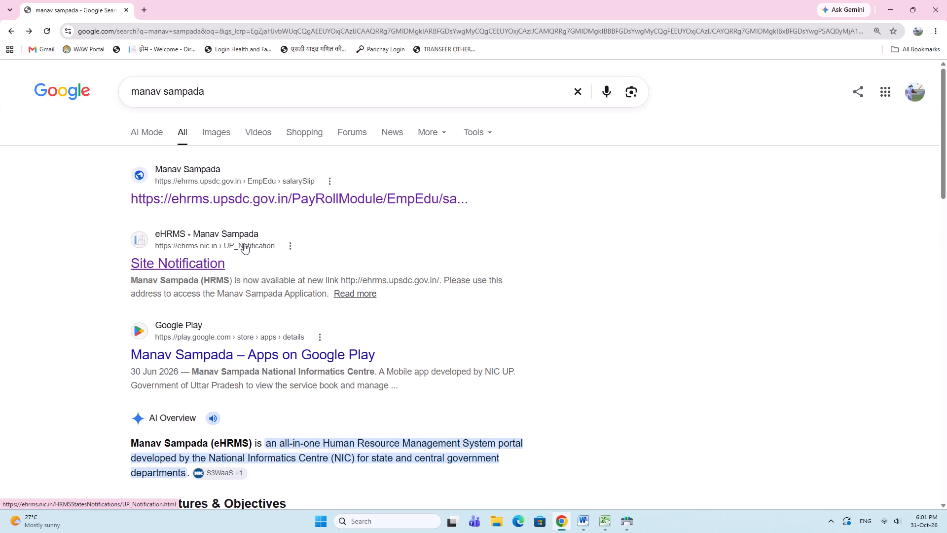
Find the Manav Sampada: eHRMS result for ehrms.nic.in further down the results and open it.
scroll(244, 244, down, 11)
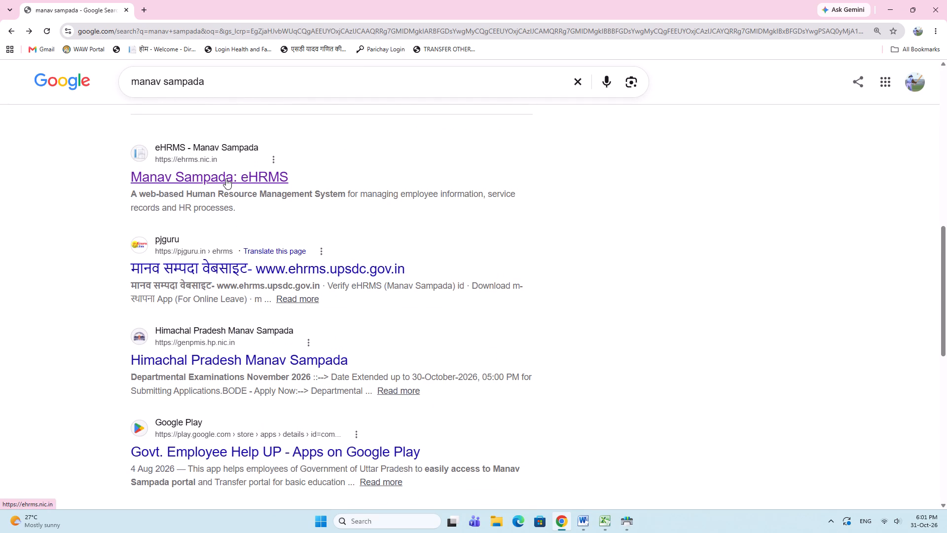
click(226, 178)
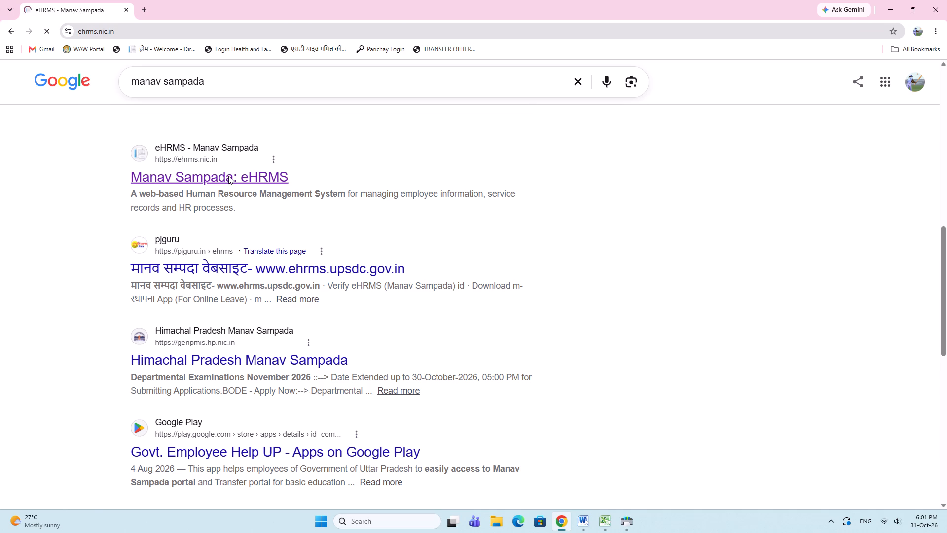
Look through the eHRMS Manav Sampada home page, including its footer links and main navigation.
scroll(301, 305, down, 10)
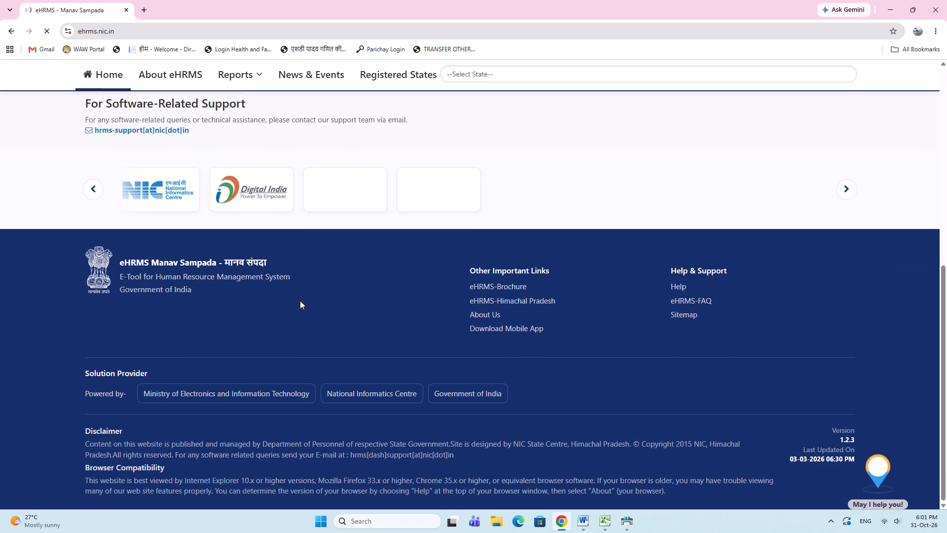
scroll(300, 297, up, 16)
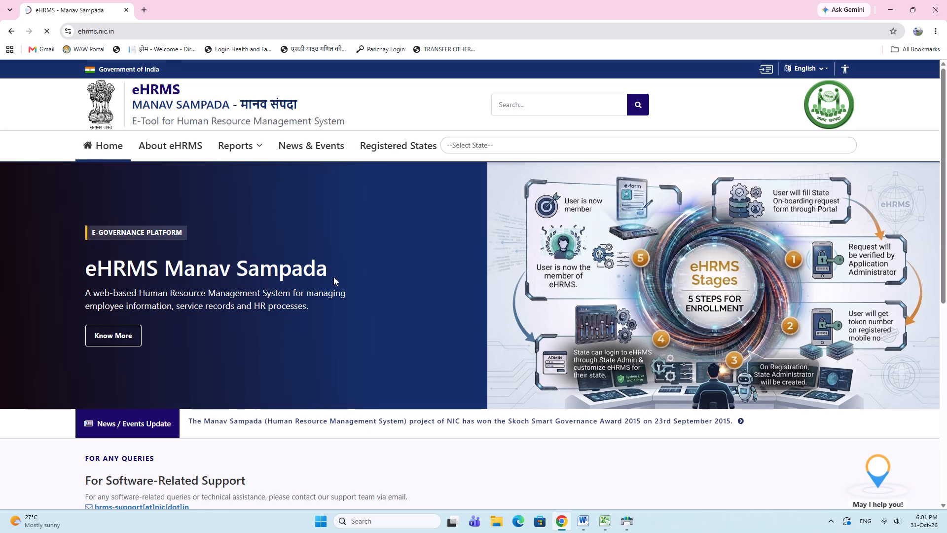
scroll(880, 532, up, 1)
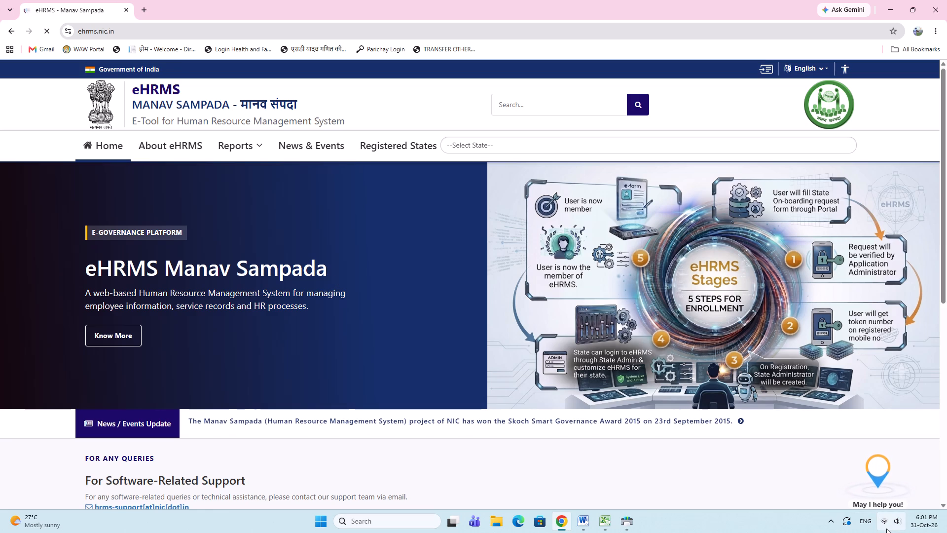
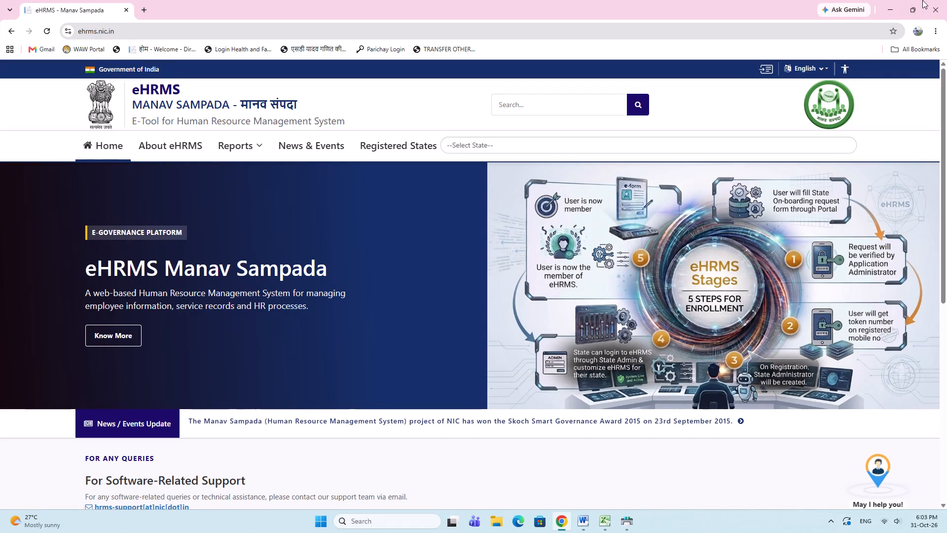
Switch to File Explorer and open the Parmotion 2025-26 final workbook from the Parmotion 2025-26 folder on Local Disk (D:).
click(893, 0)
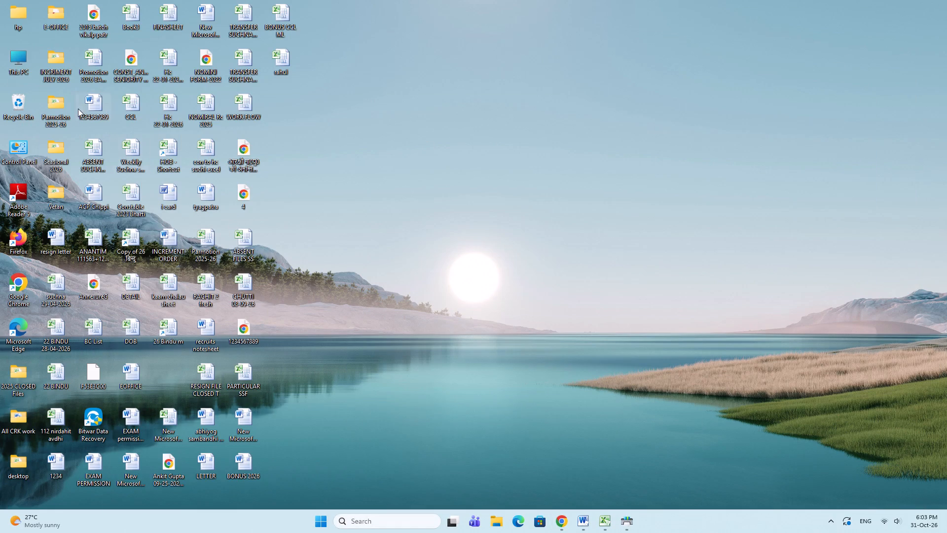
double_click(18, 67)
double_click(292, 93)
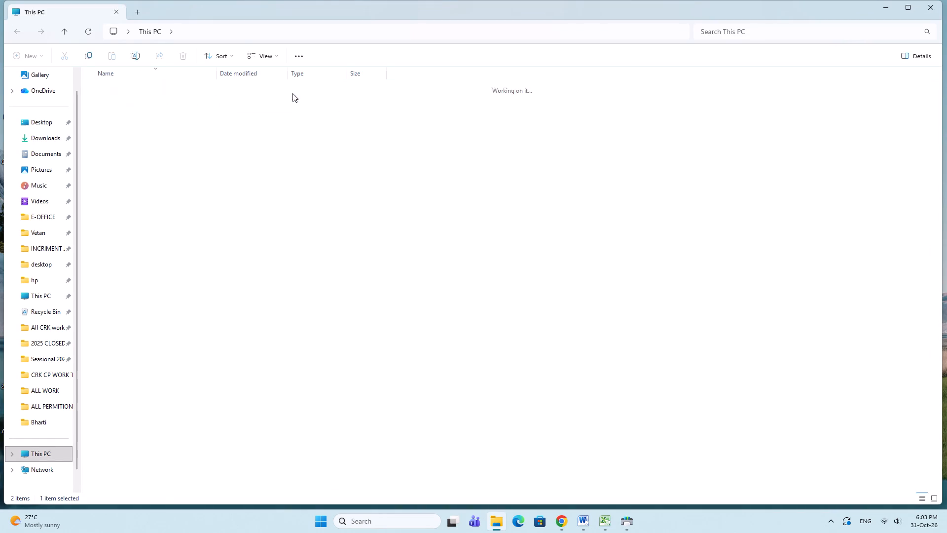
double_click(116, 239)
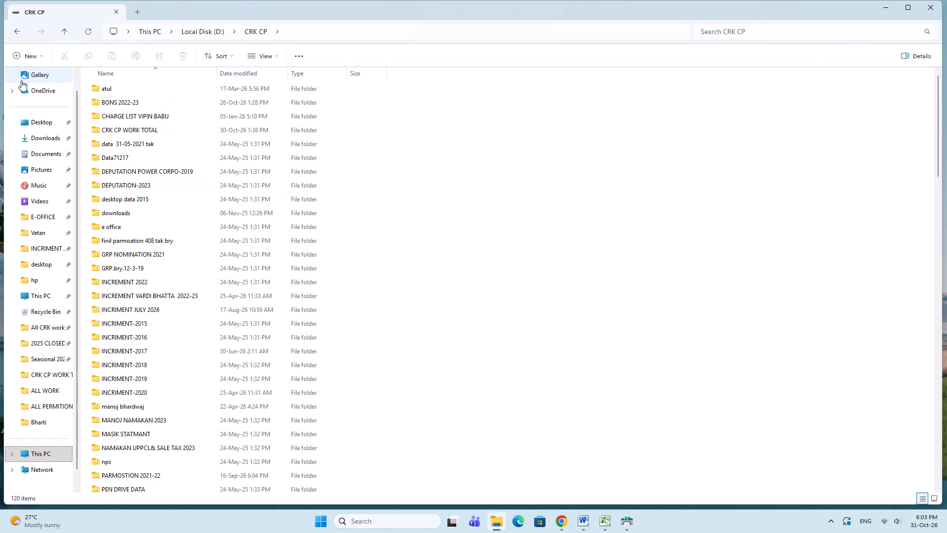
click(15, 33)
double_click(165, 222)
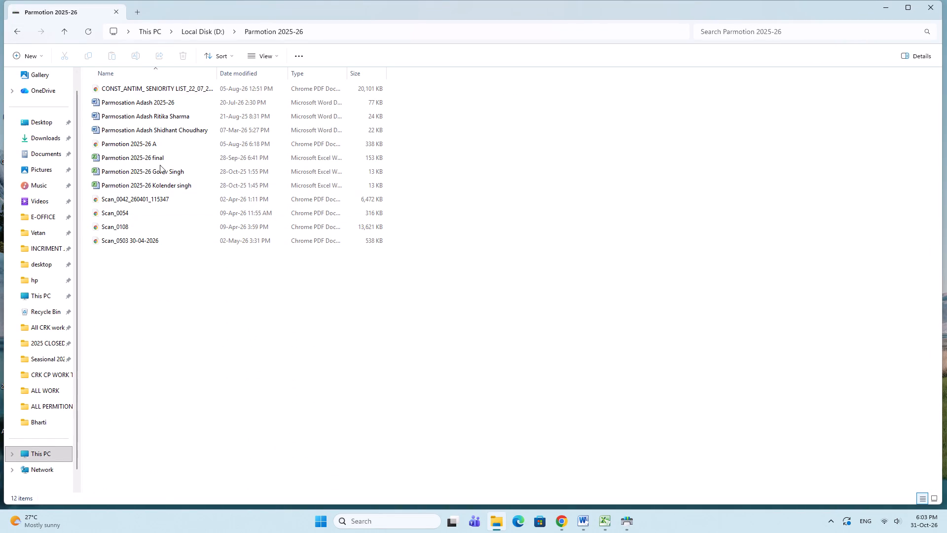
double_click(159, 158)
Look up the constable's PNO in the Main sheet, select the matching row to check the record, and close the workbook.
click(272, 285)
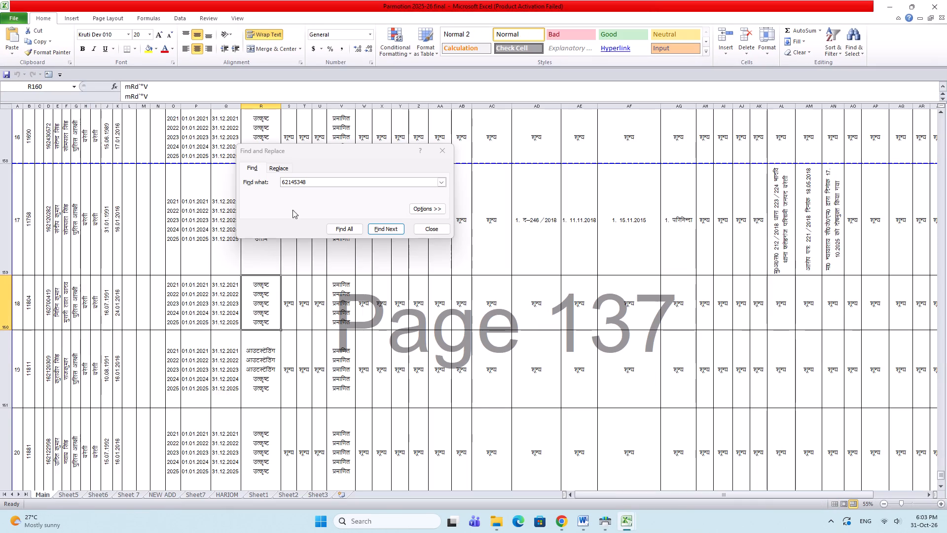
double_click(297, 182)
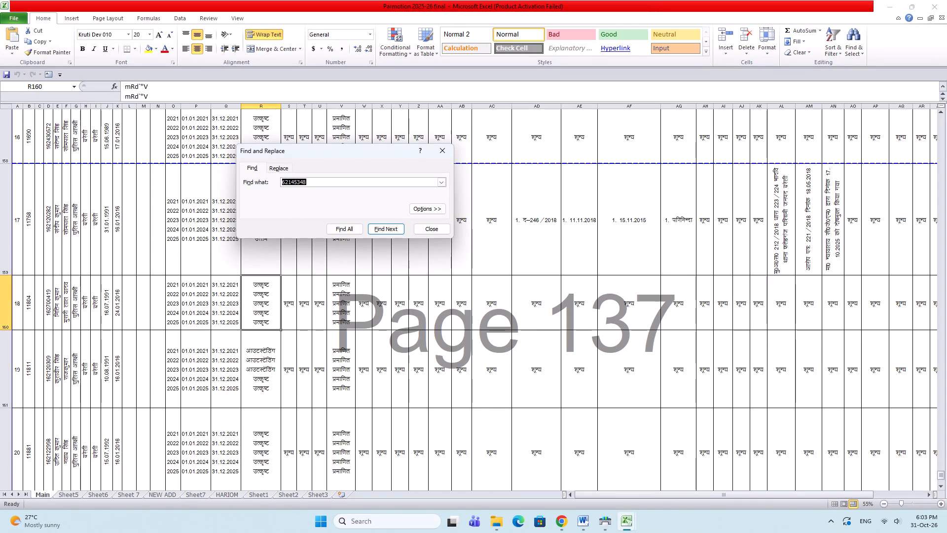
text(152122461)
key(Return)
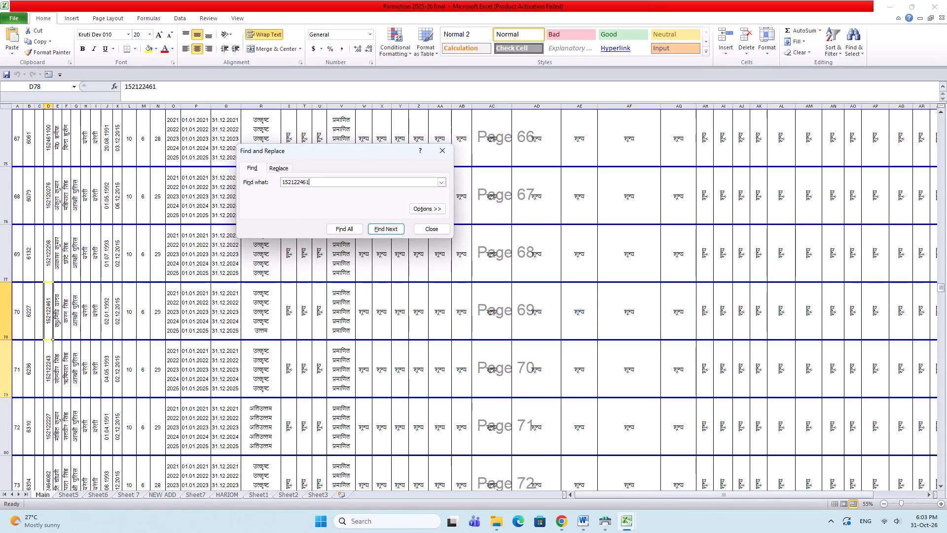
click(0, 313)
click(946, 0)
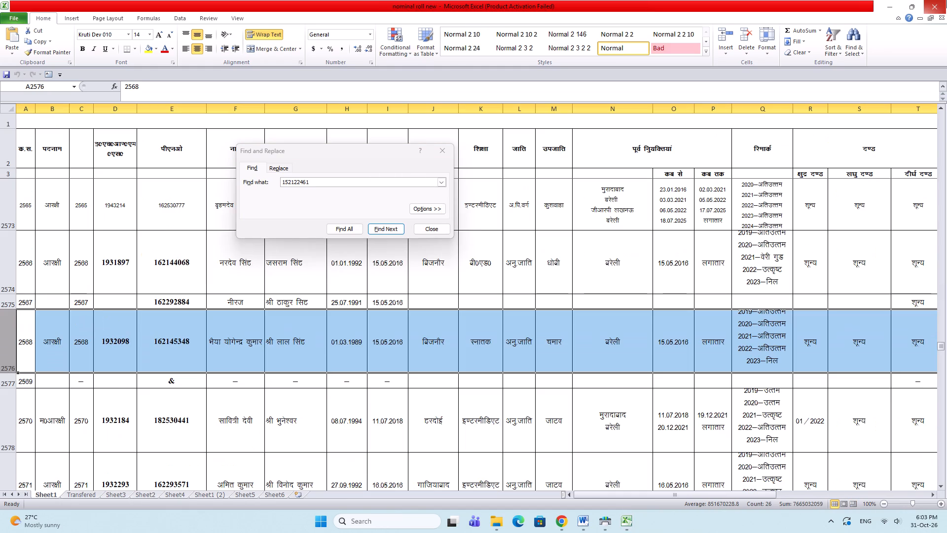